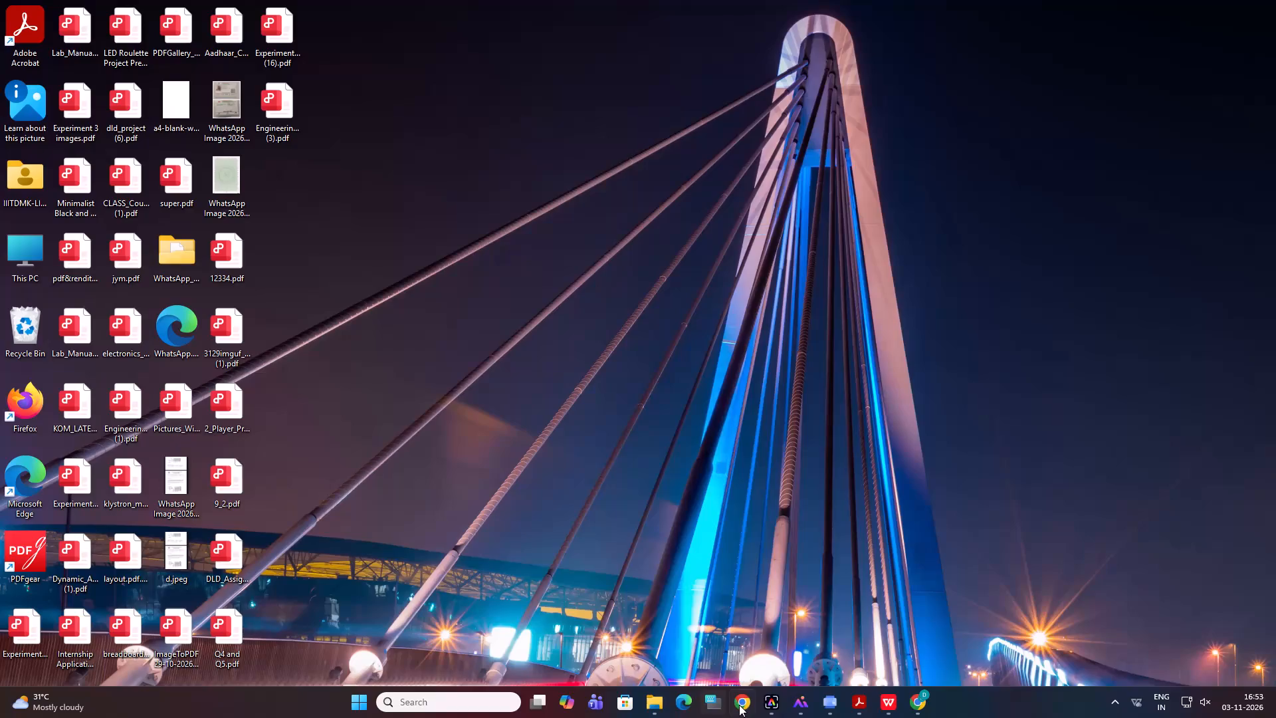
Switch to the browser window showing the QKD_Project_Report document in Word online.
{"action": "left_click", "coordinate": [912, 703]}
{"action": "left_click", "coordinate": [962, 655]}
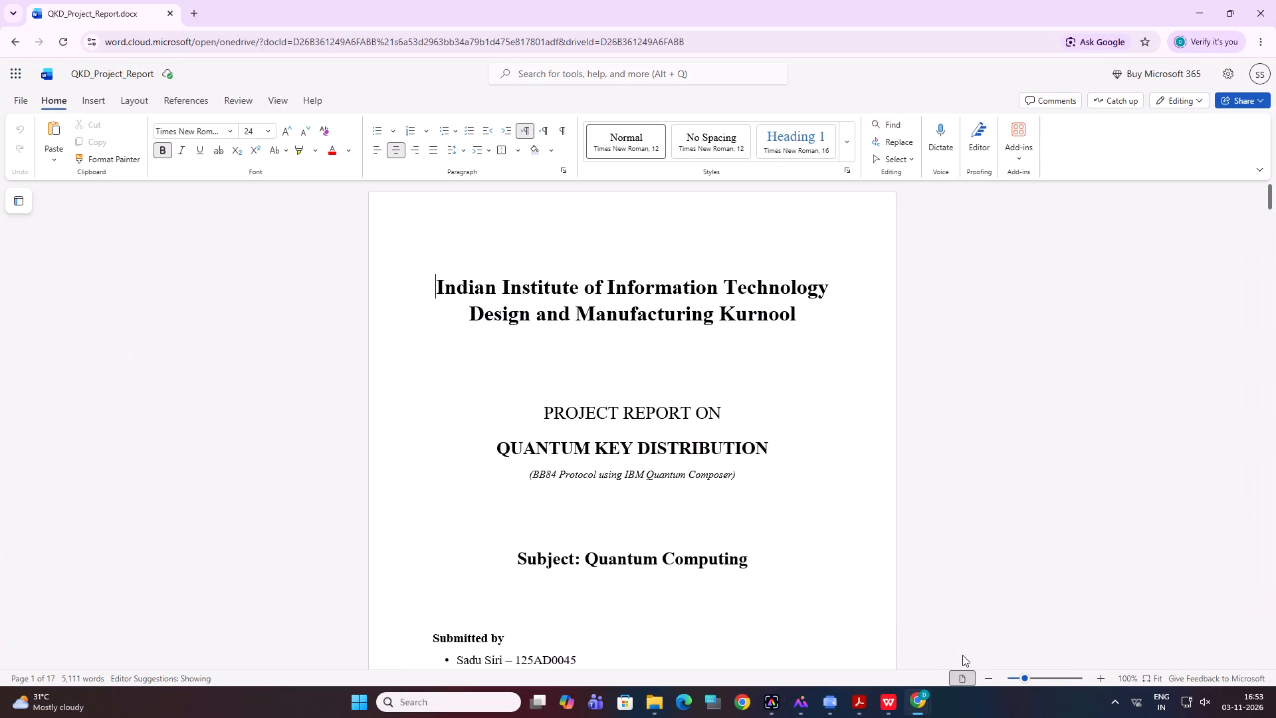
Look through the report from the title page to the numbered procedure item above the Simulation Without Eve heading.
{"action": "scroll", "coordinate": [227, 323], "scroll_direction": "up", "scroll_amount": 4}
{"action": "scroll", "coordinate": [254, 346], "scroll_direction": "down", "scroll_amount": 6}
{"action": "scroll", "coordinate": [413, 410], "scroll_direction": "down", "scroll_amount": 2}
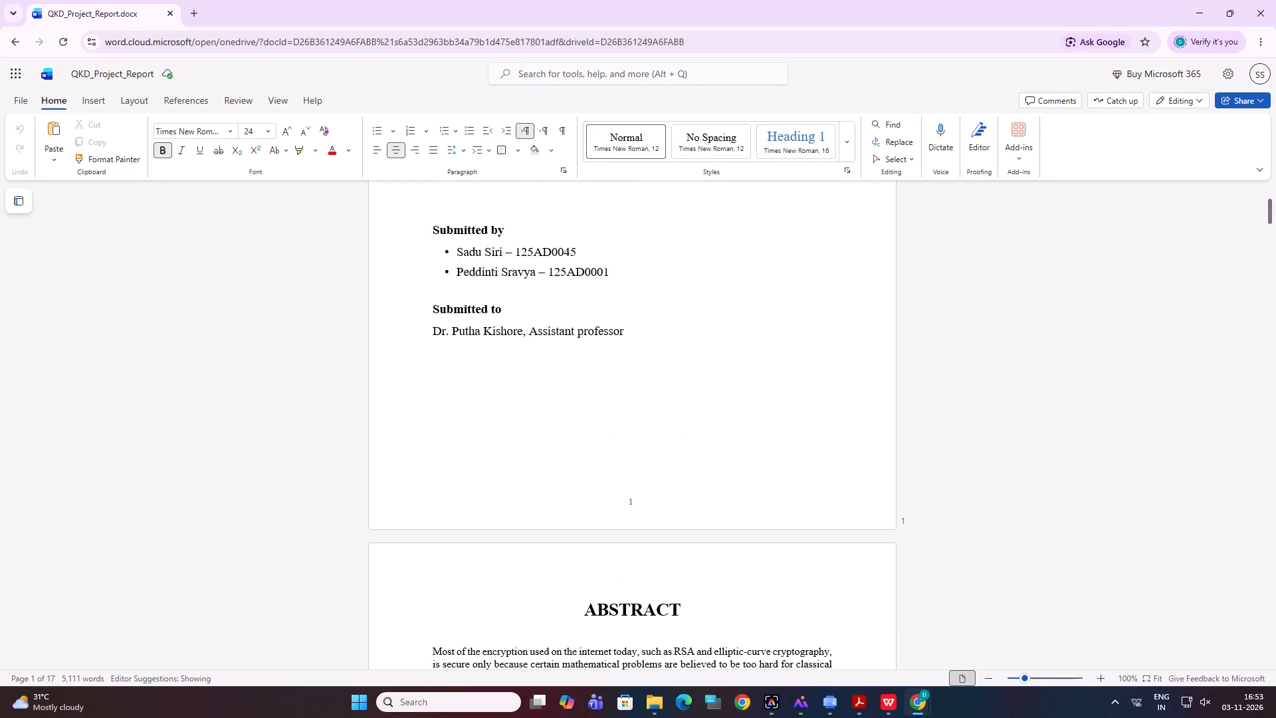
{"action": "scroll", "coordinate": [602, 489], "scroll_direction": "down", "scroll_amount": 15}
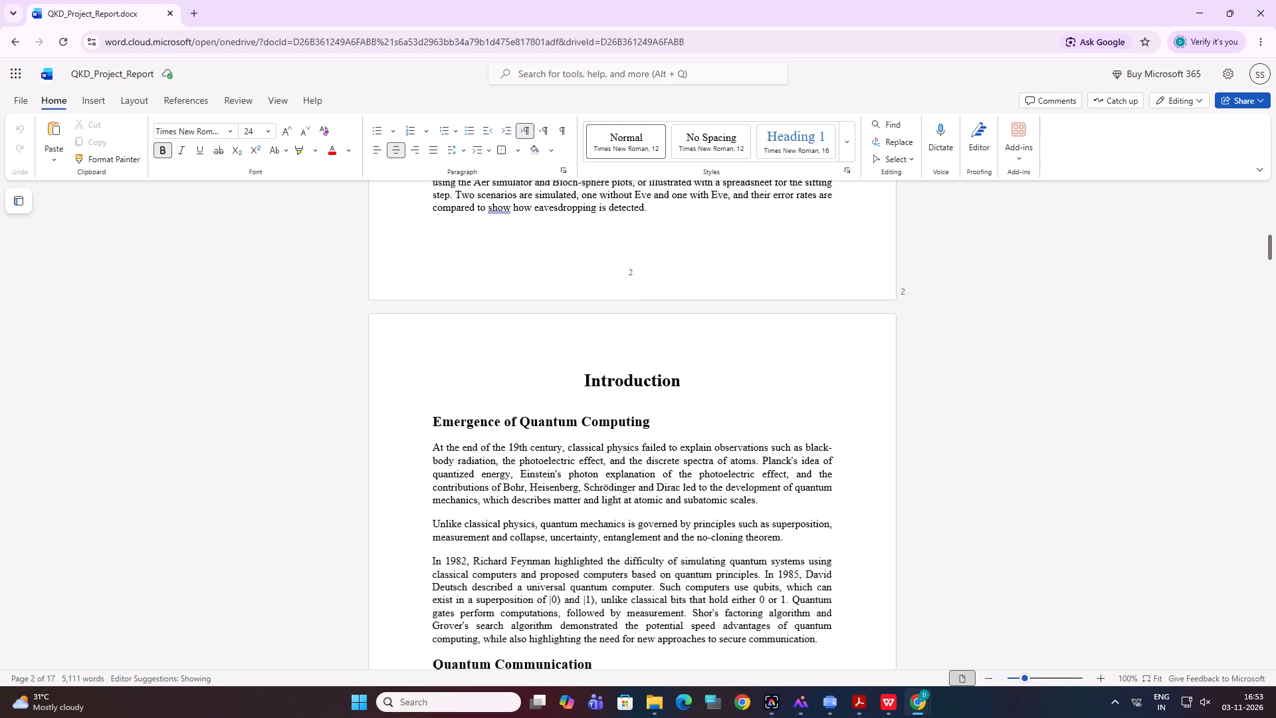
{"action": "scroll", "coordinate": [605, 461], "scroll_direction": "down", "scroll_amount": 13}
{"action": "scroll", "coordinate": [605, 461], "scroll_direction": "down", "scroll_amount": 20}
{"action": "scroll", "coordinate": [620, 447], "scroll_direction": "down", "scroll_amount": 18}
{"action": "scroll", "coordinate": [615, 424], "scroll_direction": "down", "scroll_amount": 6}
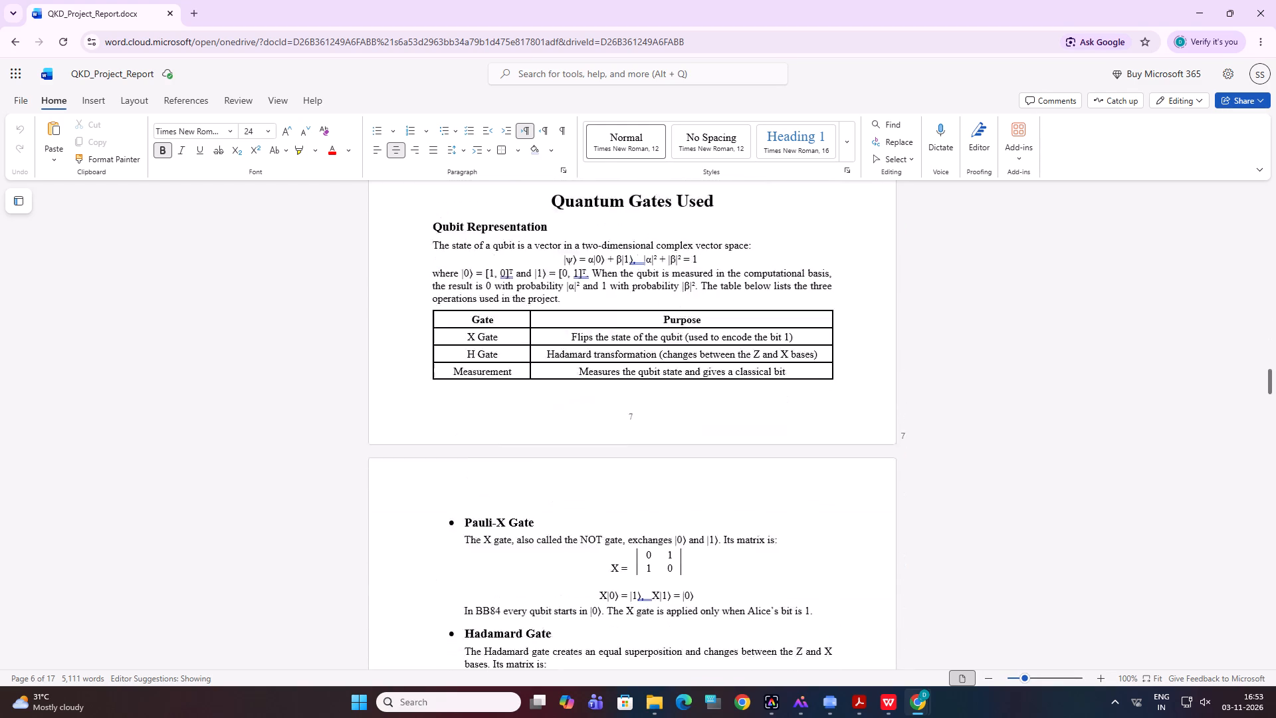
{"action": "scroll", "coordinate": [615, 423], "scroll_direction": "down", "scroll_amount": 17}
{"action": "scroll", "coordinate": [601, 418], "scroll_direction": "down", "scroll_amount": 8}
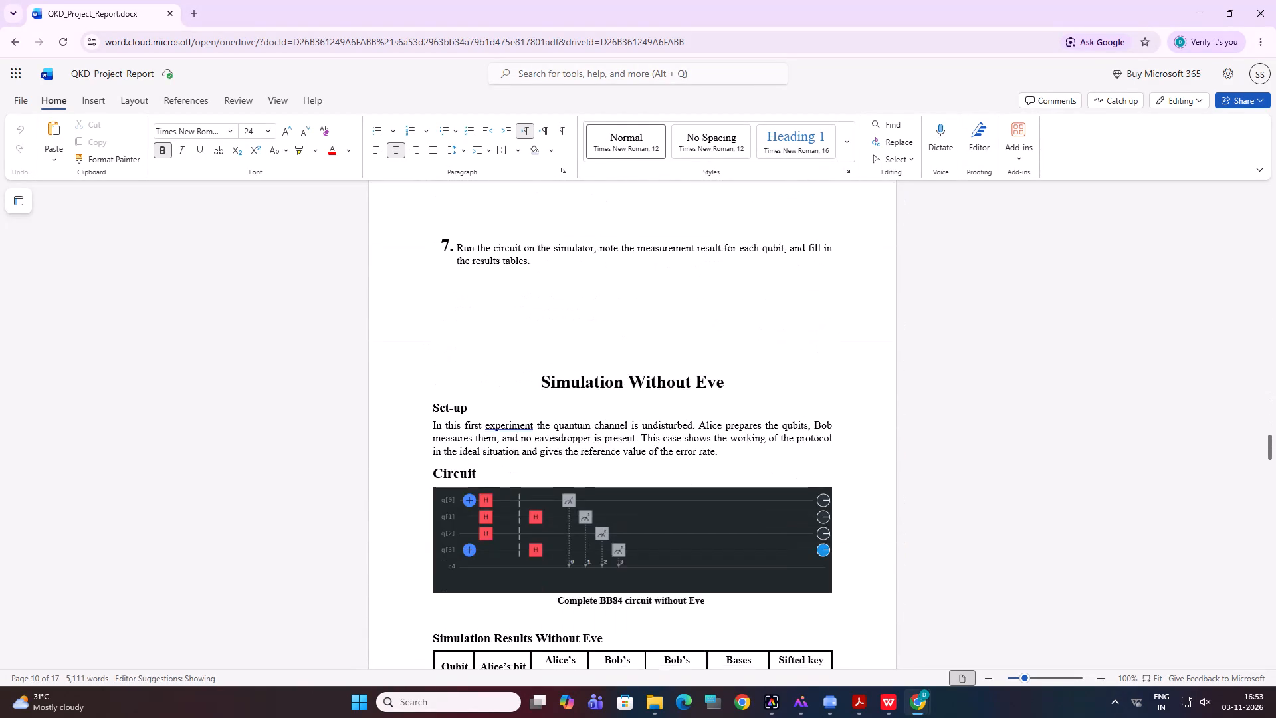
{"action": "scroll", "coordinate": [601, 418], "scroll_direction": "down", "scroll_amount": 2}
{"action": "scroll", "coordinate": [601, 418], "scroll_direction": "up", "scroll_amount": 4}
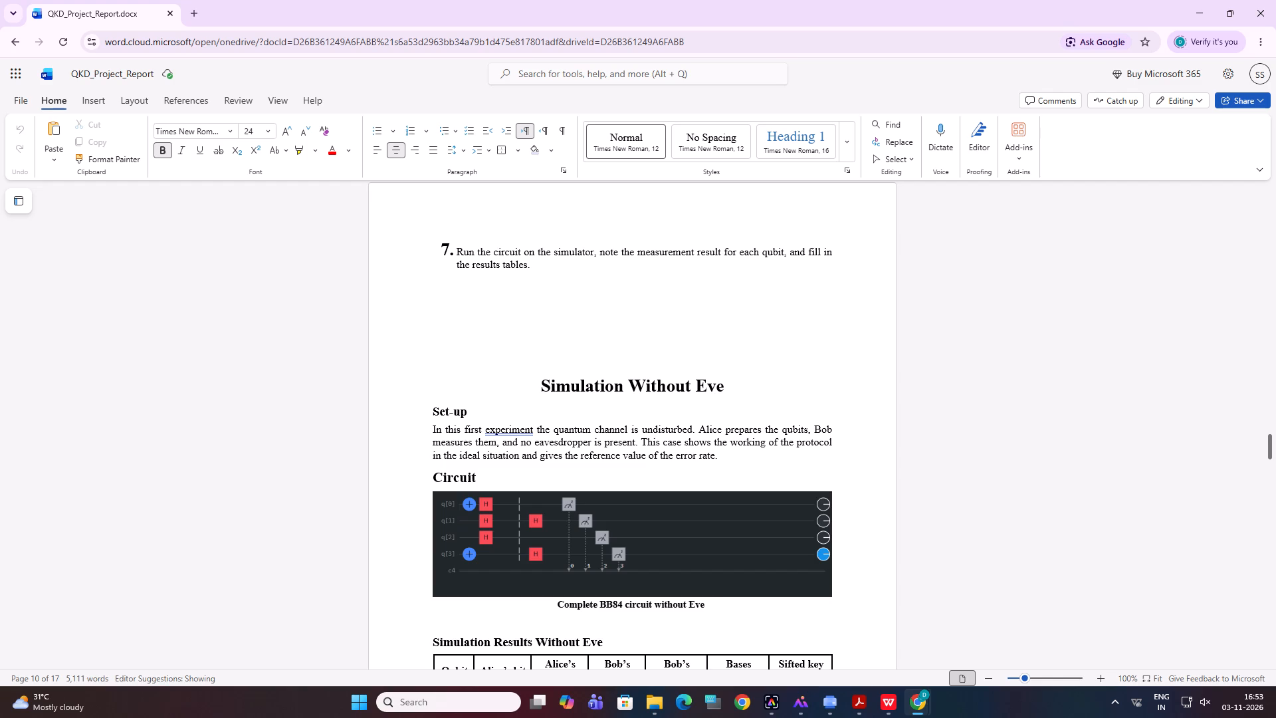
Remove the oversized automatic number 7 from the "Run the circuit on the simulator" item.
{"action": "left_click", "coordinate": [460, 250]}
{"action": "key", "text": "BackSpace"}
{"action": "key", "text": "BackSpace"}
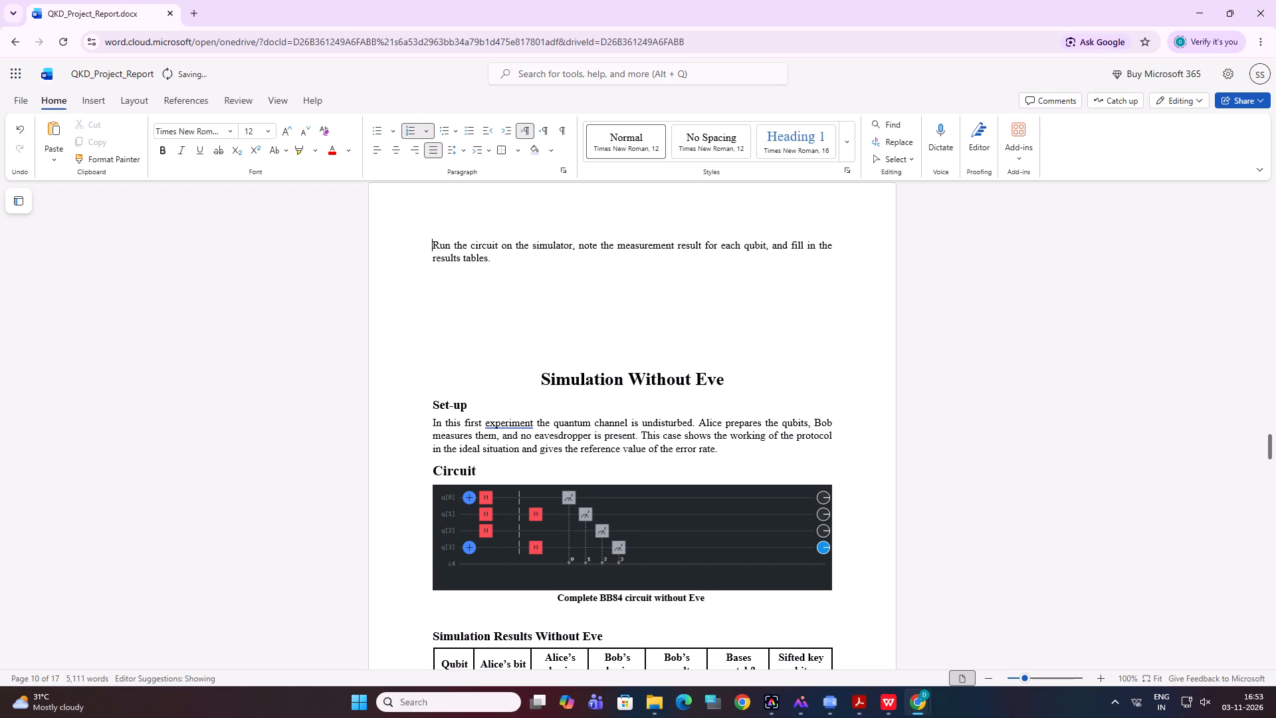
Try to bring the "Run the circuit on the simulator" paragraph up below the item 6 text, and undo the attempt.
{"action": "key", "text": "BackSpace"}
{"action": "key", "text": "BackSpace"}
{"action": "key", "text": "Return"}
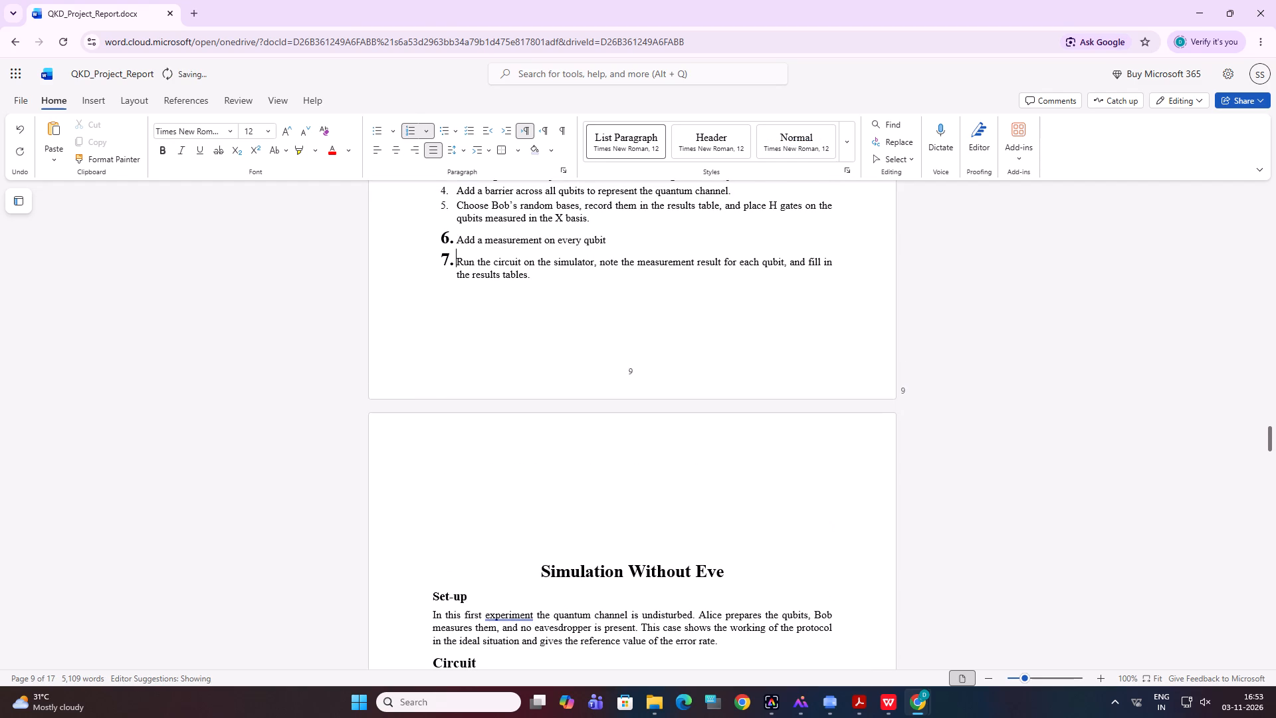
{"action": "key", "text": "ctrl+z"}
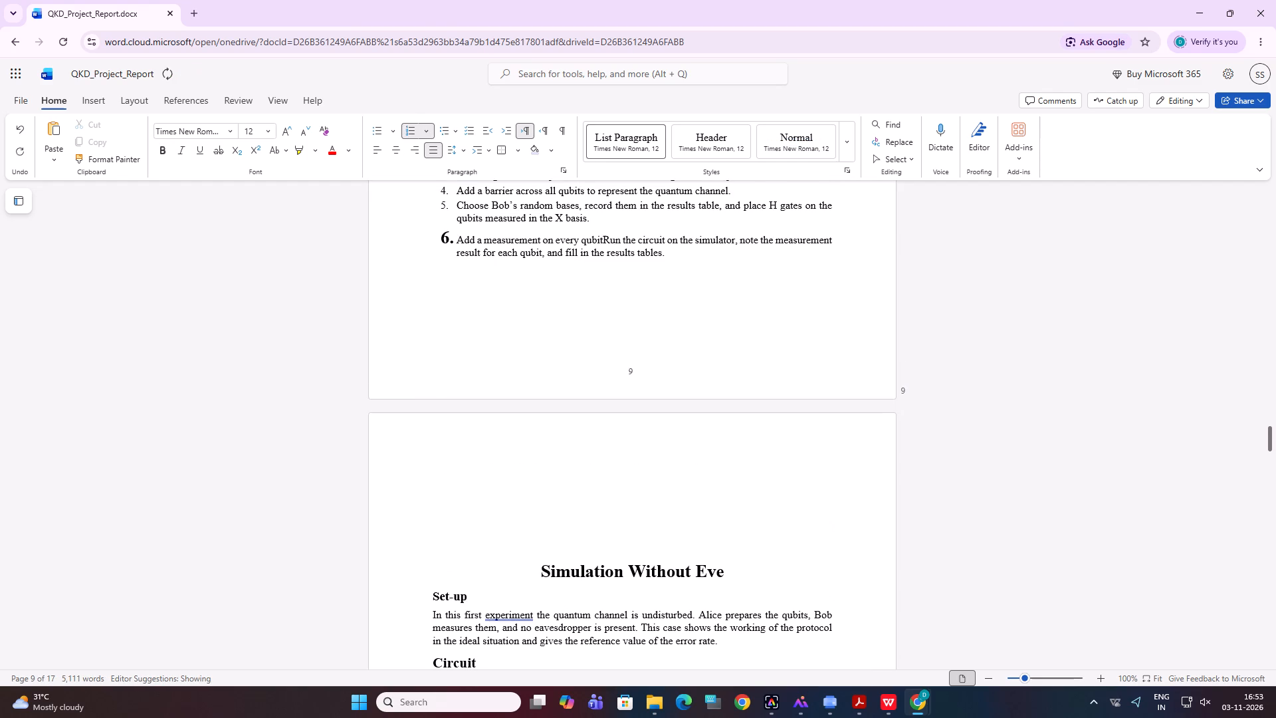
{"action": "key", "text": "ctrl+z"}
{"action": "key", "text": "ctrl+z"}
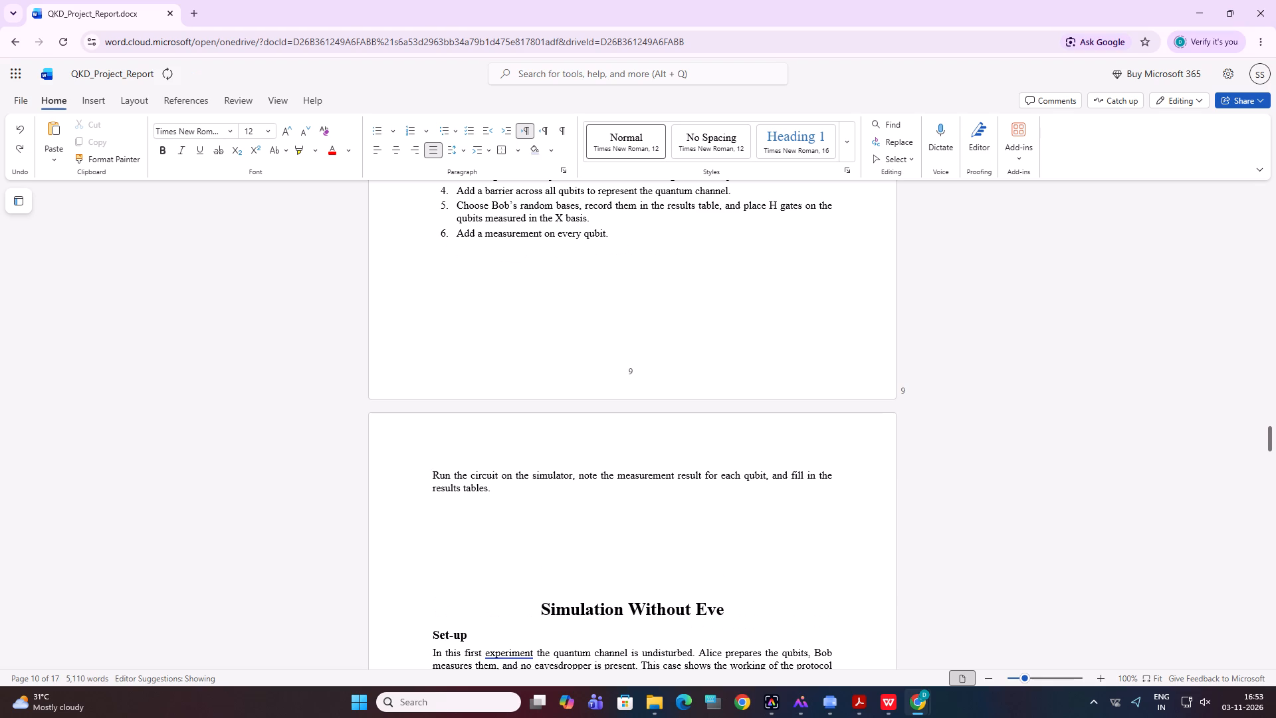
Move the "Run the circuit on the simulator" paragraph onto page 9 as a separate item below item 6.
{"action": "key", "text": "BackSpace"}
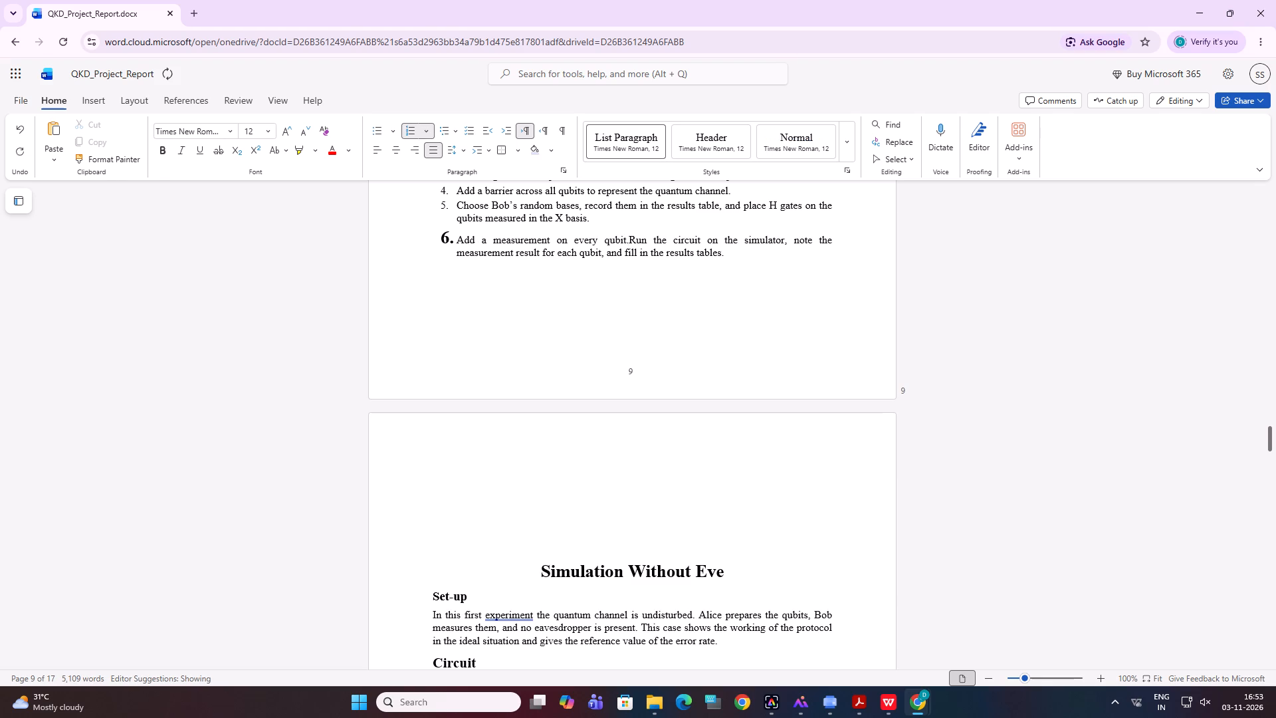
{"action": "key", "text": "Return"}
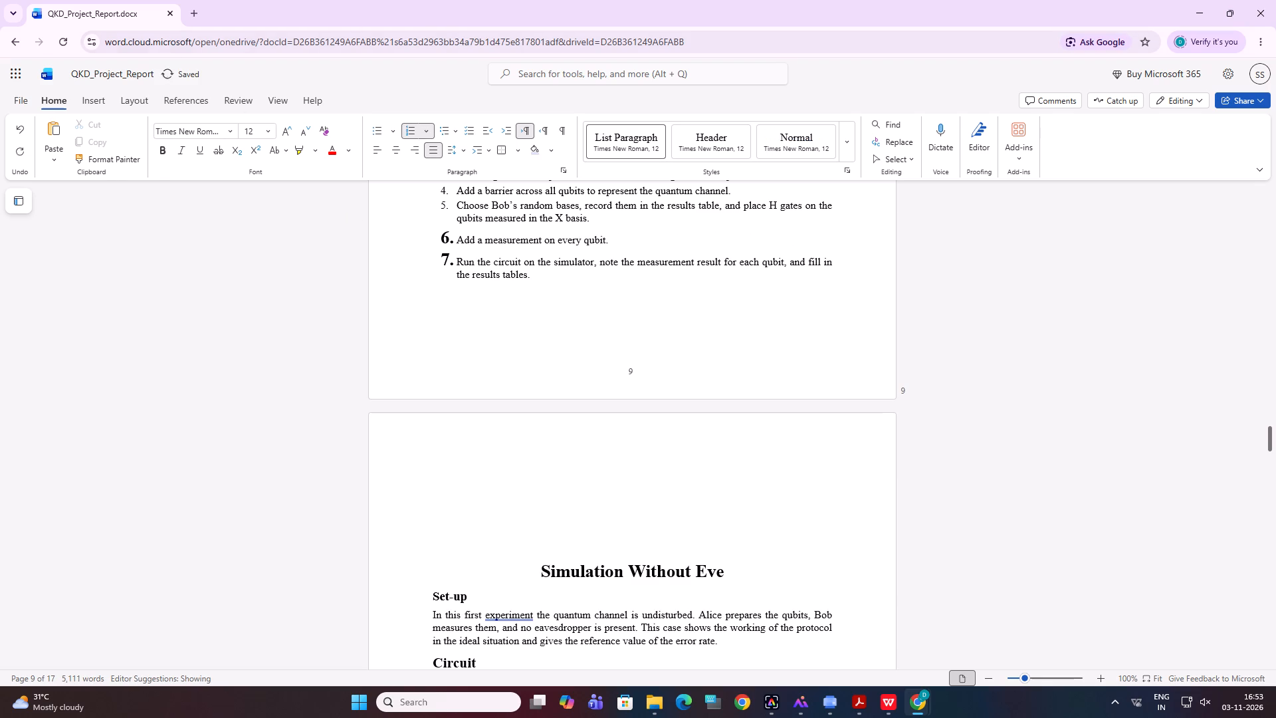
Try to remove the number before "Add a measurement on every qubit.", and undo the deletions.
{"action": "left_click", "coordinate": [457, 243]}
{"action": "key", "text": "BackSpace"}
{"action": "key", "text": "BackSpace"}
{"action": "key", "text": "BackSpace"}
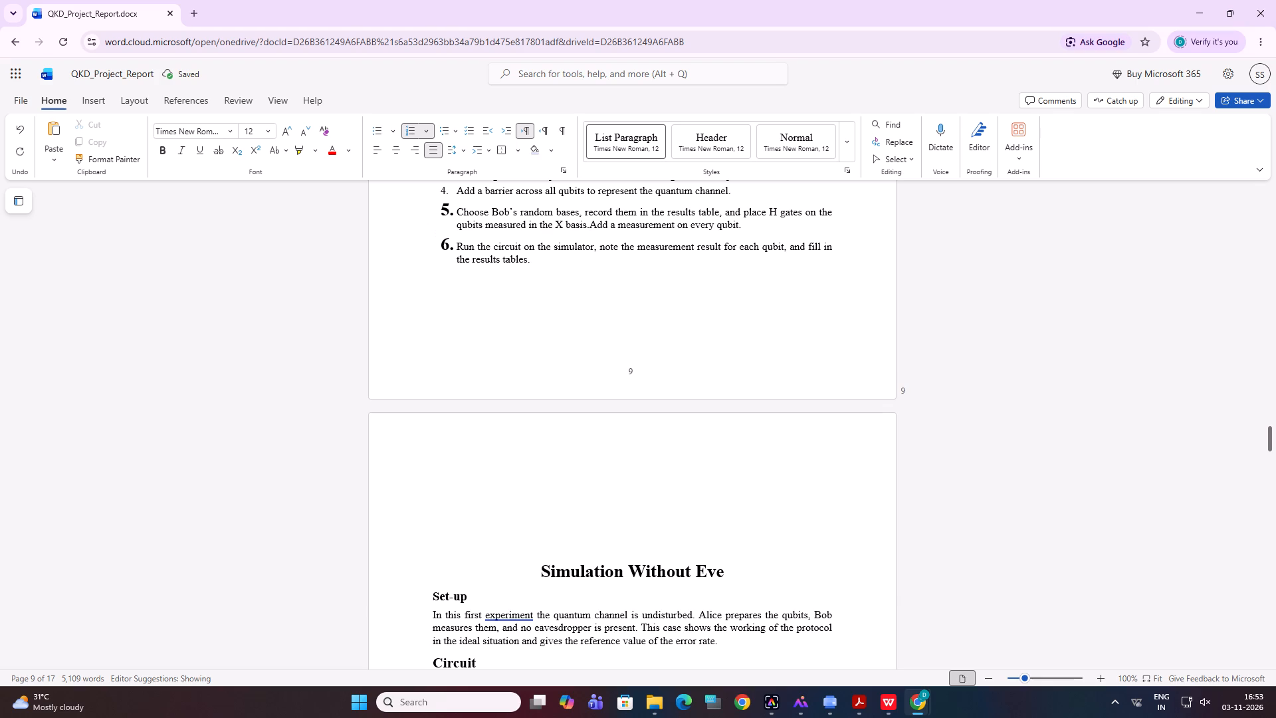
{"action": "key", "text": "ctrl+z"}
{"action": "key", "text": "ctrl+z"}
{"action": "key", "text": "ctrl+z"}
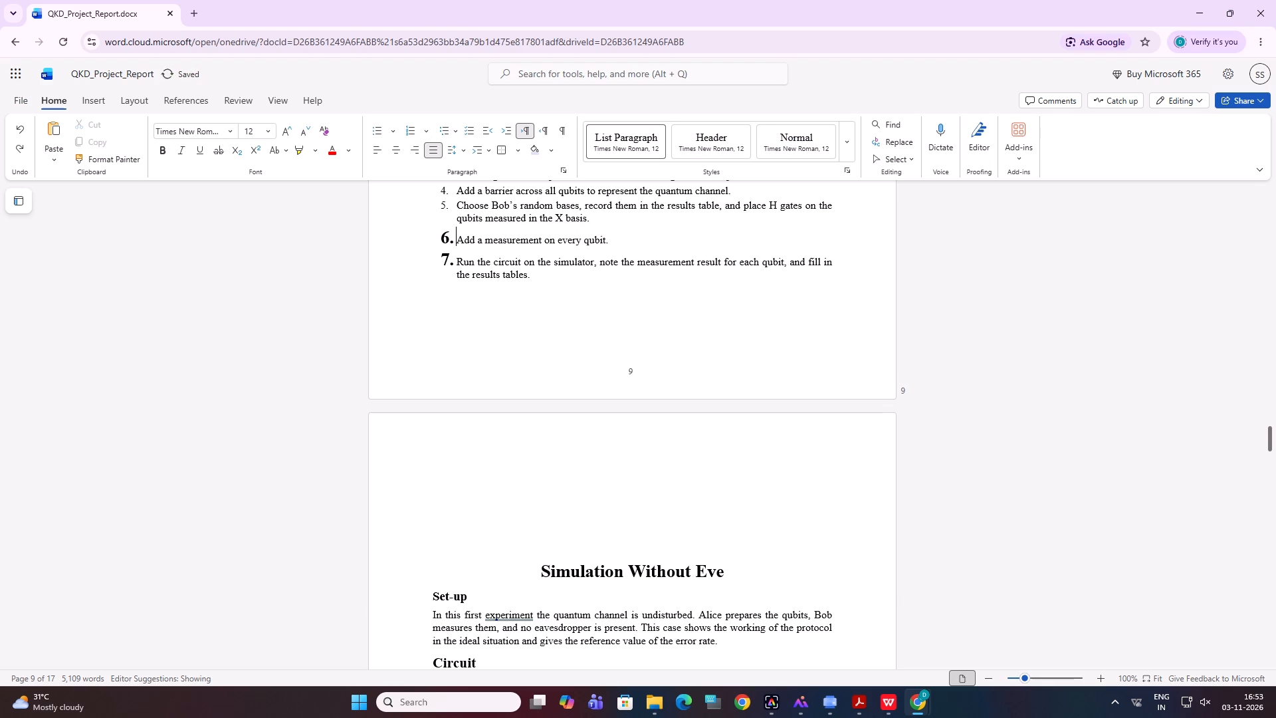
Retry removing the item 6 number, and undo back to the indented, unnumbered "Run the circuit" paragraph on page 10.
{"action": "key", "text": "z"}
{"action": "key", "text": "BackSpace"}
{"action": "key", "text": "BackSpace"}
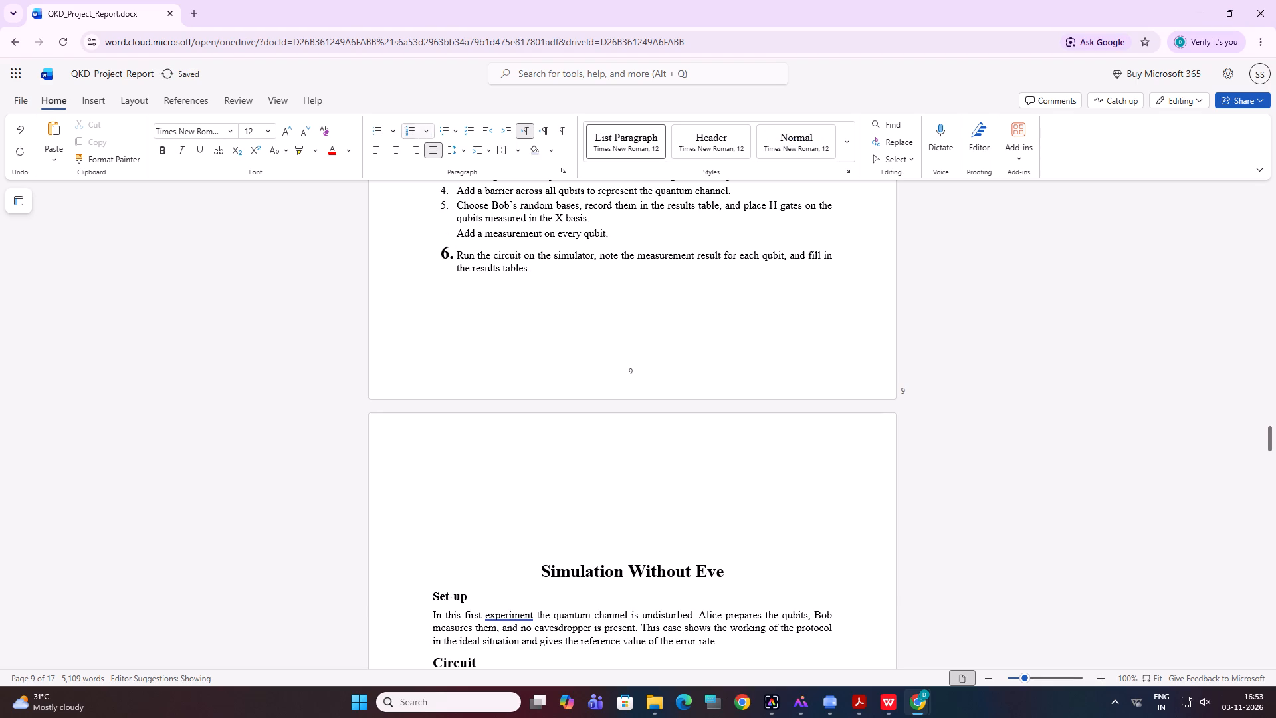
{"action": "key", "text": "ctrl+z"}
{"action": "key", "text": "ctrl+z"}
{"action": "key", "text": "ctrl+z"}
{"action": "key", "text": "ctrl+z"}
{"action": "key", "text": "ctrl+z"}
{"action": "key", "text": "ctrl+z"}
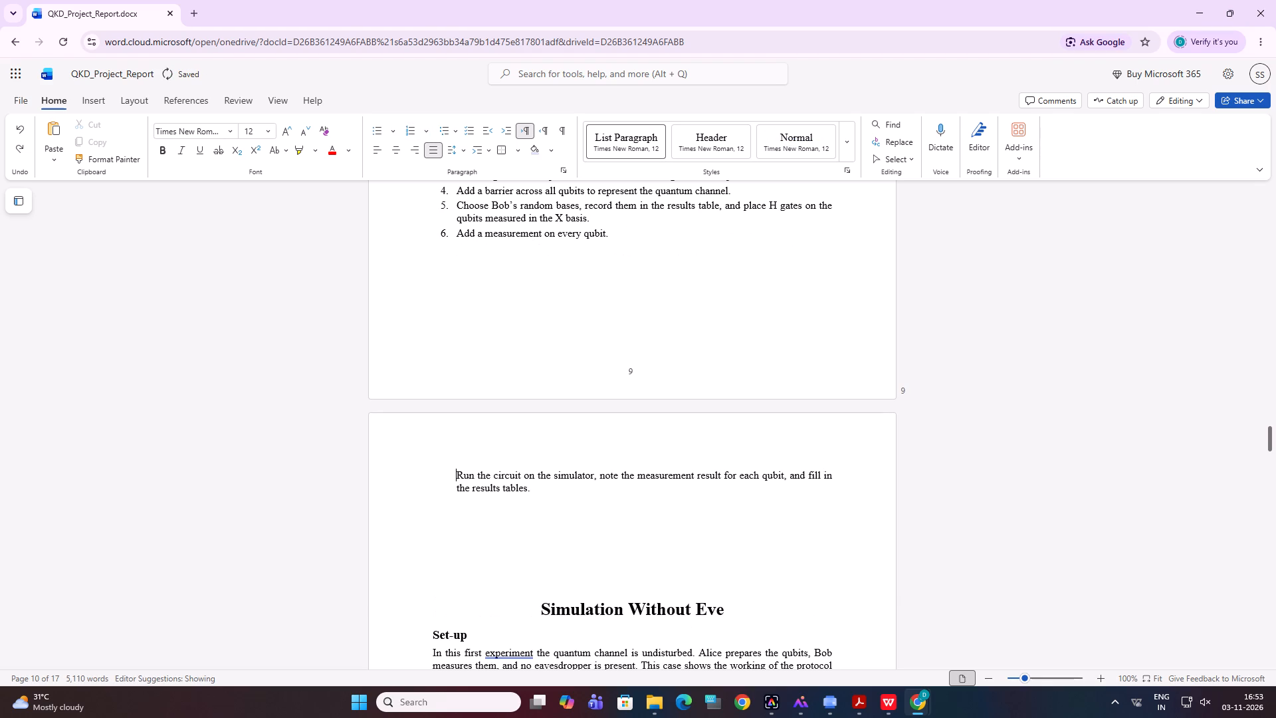
Prefix the "Run the circuit on the simulator" paragraph with "7." and place it directly below item 6 on page 9.
{"action": "key", "text": "7"}
{"action": "key", "text": "period"}
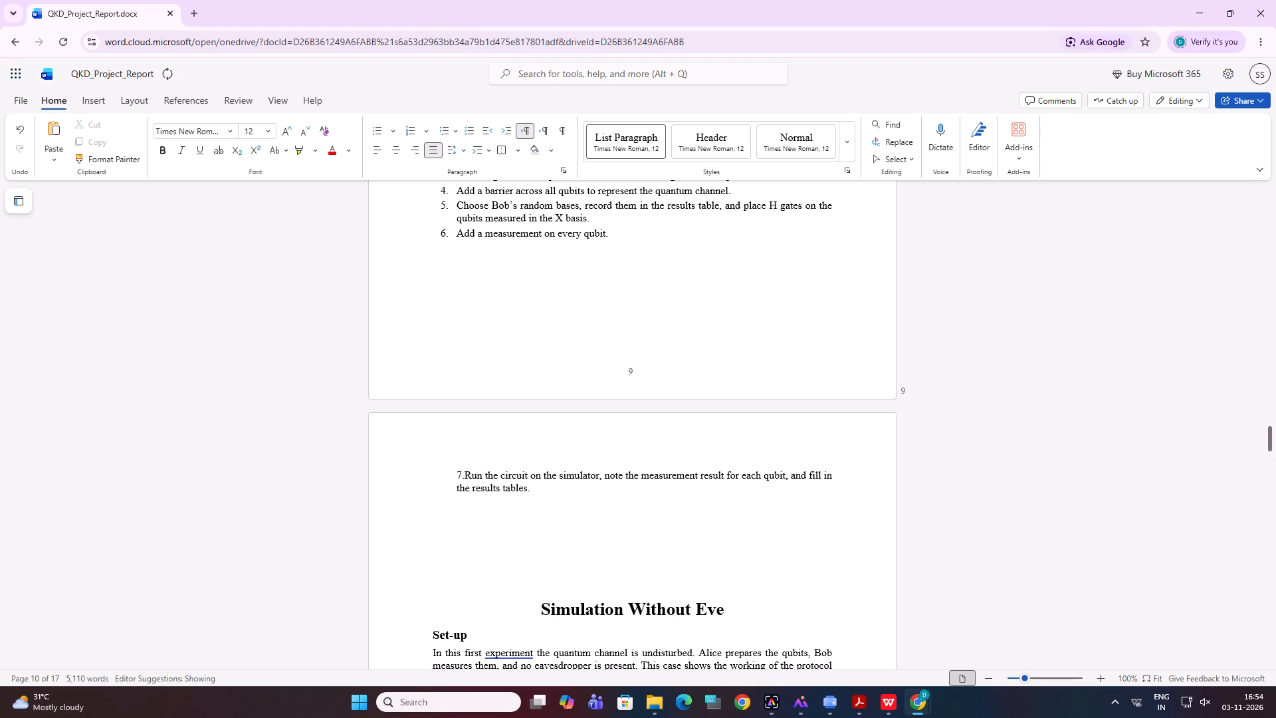
{"action": "key", "text": "Left"}
{"action": "key", "text": "Left"}
{"action": "key", "text": "BackSpace"}
{"action": "key", "text": "BackSpace"}
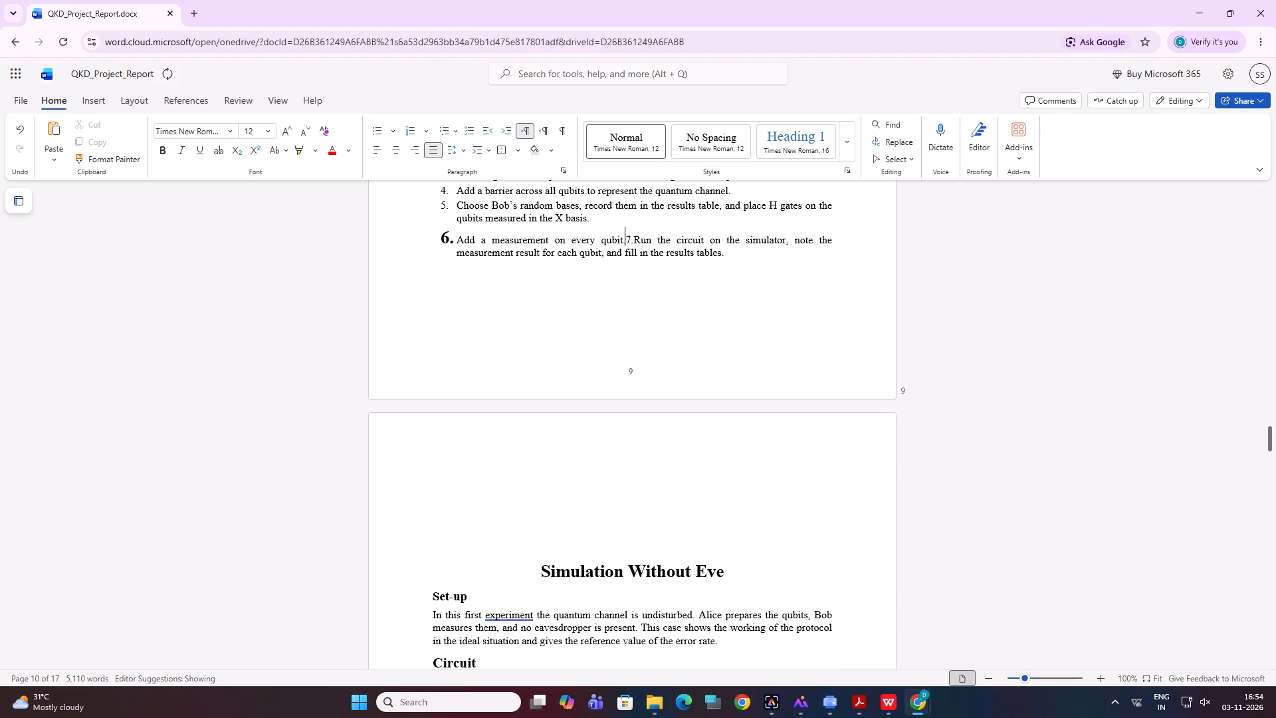
{"action": "key", "text": "Return"}
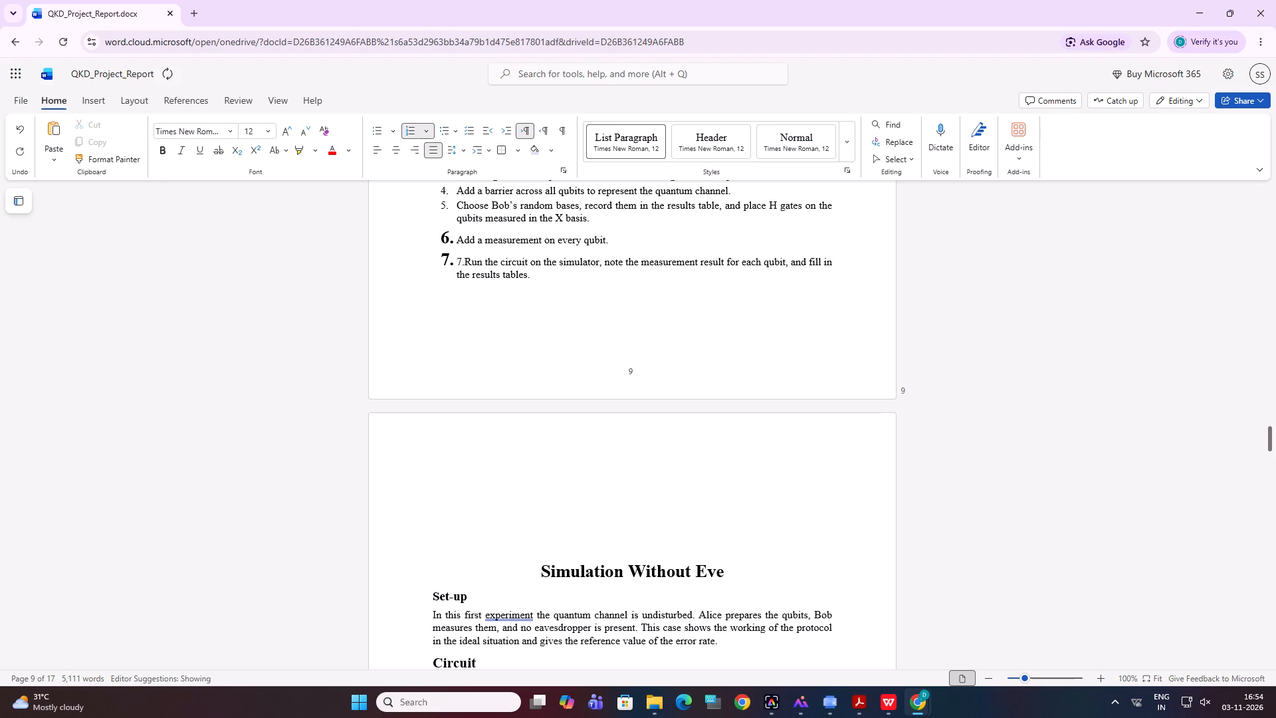
Remove the automatic list number before the manually numbered "Run the circuit on the simulator" paragraph.
{"action": "left_click", "coordinate": [462, 261]}
{"action": "left_click", "coordinate": [456, 259]}
{"action": "key", "text": "BackSpace"}
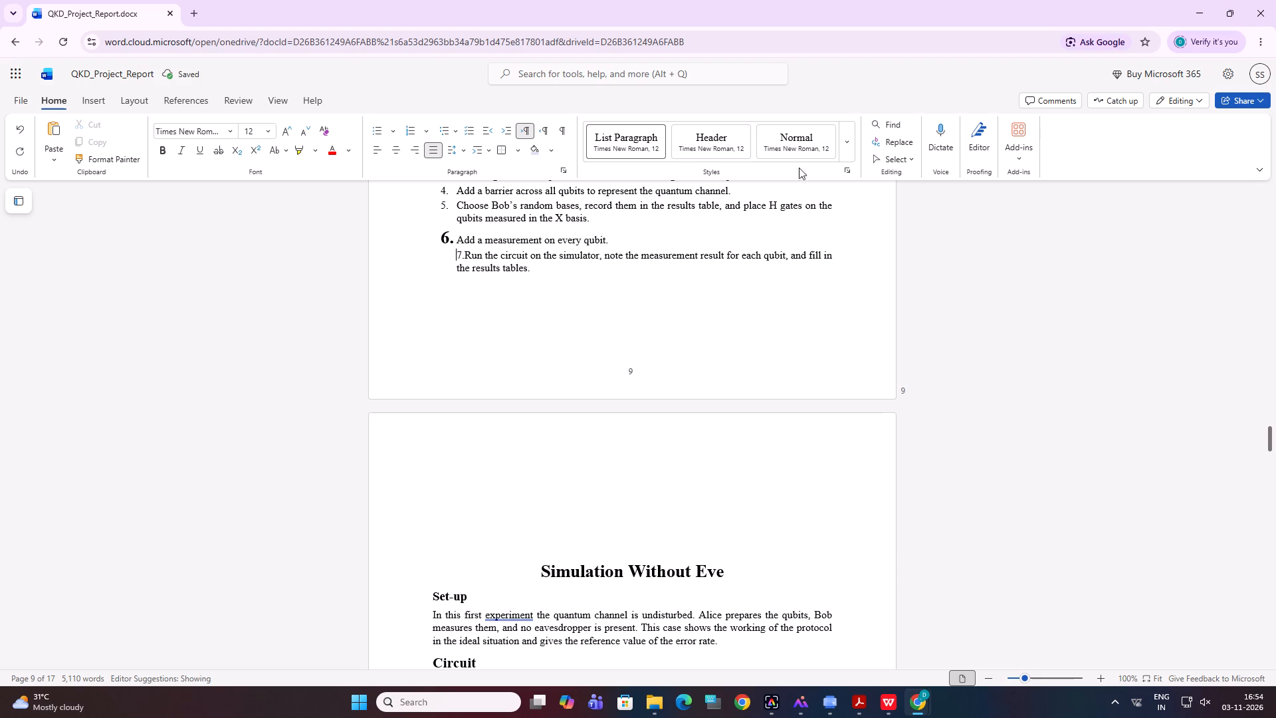
Remove the oversized automatic number 6 and the indent from the "Add a measurement on every qubit." item.
{"action": "left_click", "coordinate": [459, 244]}
{"action": "key", "text": "BackSpace"}
{"action": "key", "text": "BackSpace"}
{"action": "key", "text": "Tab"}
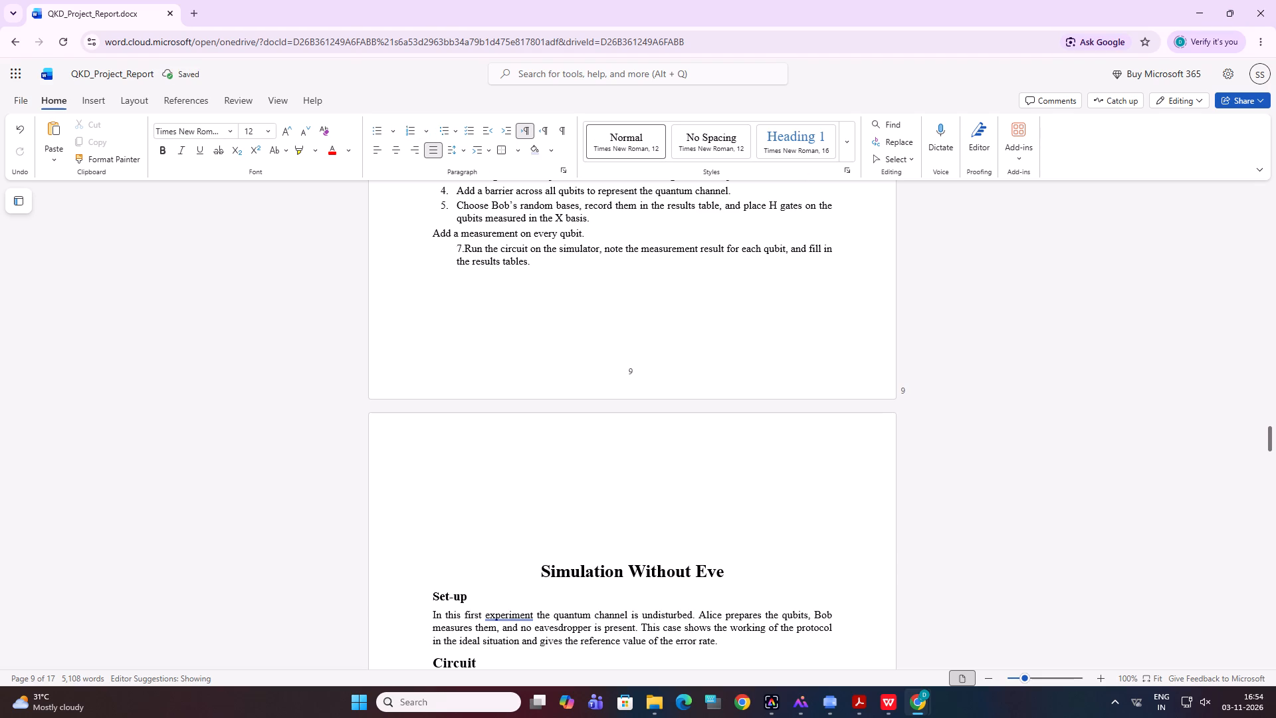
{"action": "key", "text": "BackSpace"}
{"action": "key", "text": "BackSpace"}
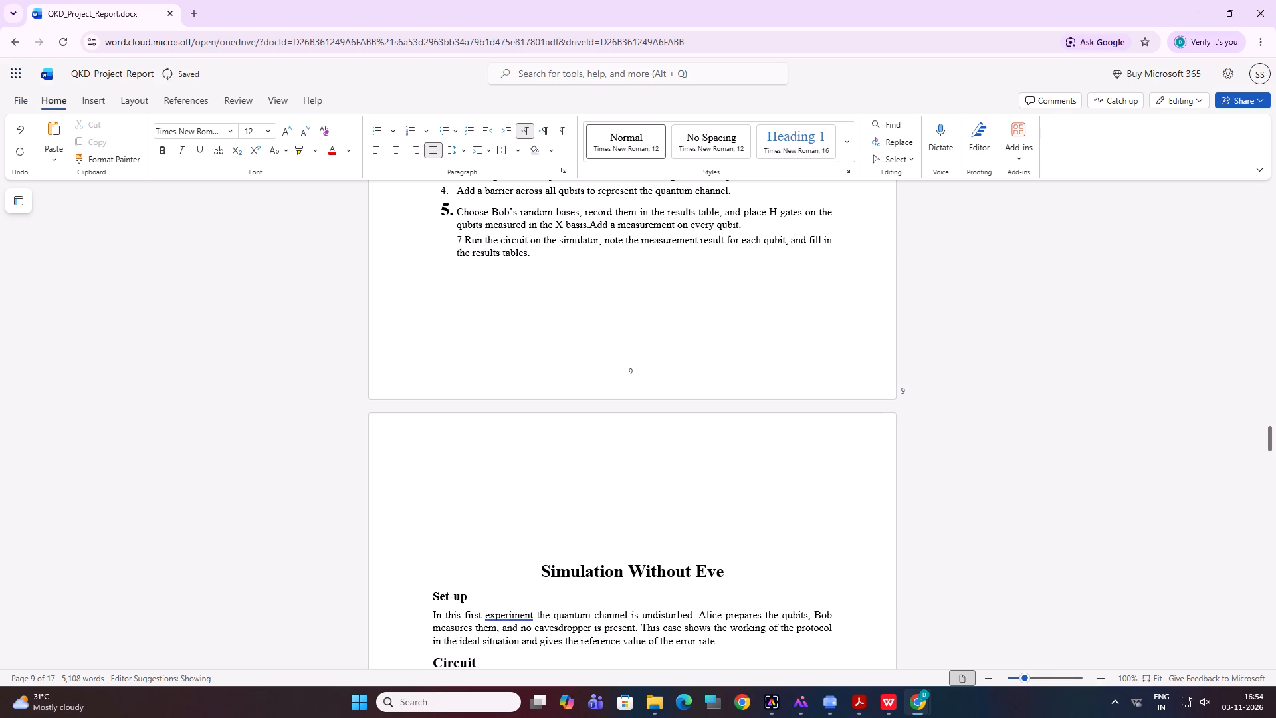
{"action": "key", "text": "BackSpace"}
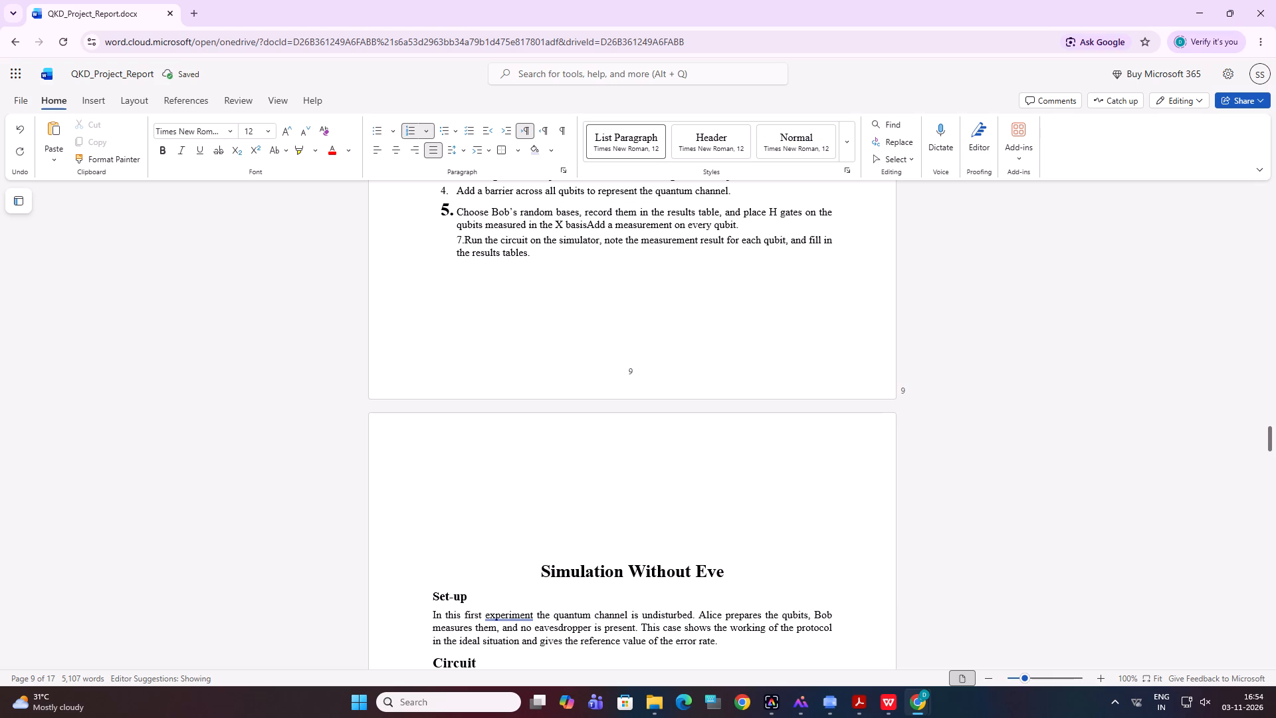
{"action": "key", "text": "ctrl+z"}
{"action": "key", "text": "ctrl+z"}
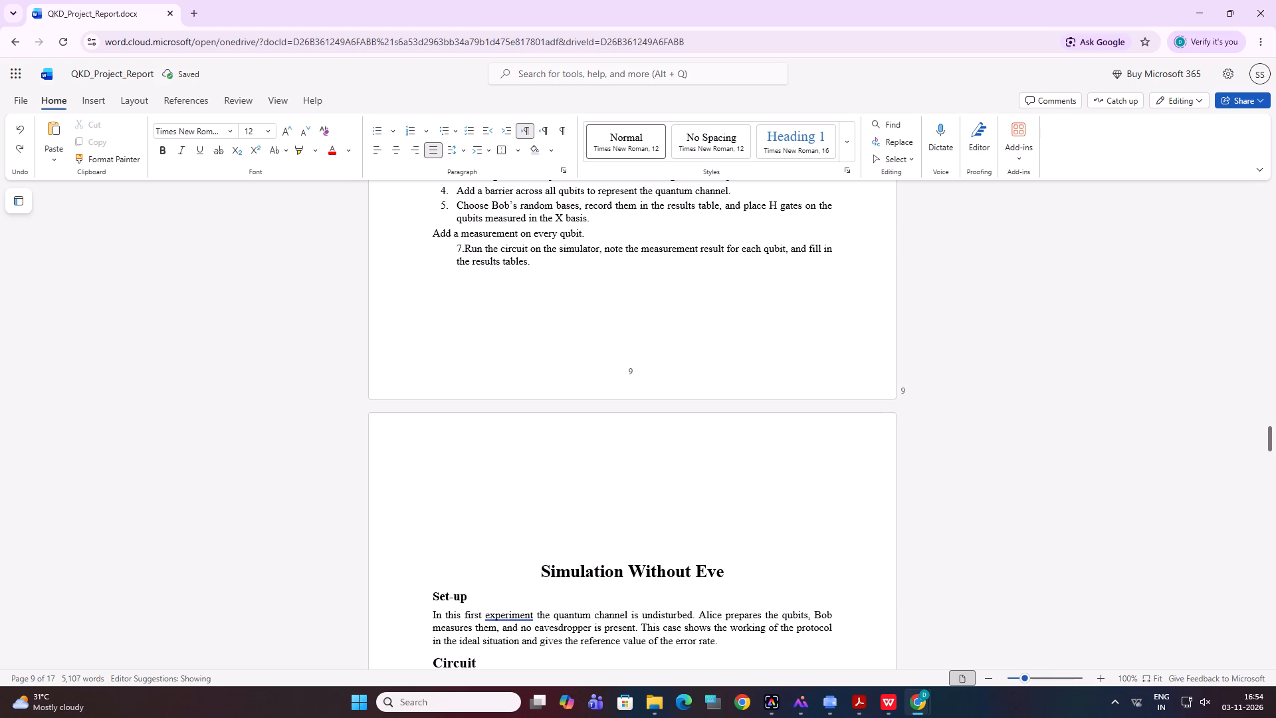
Indent "Add a measurement on every qubit." to match the list text and delete the manual "7." from the paragraph below.
{"action": "key", "text": "Tab"}
{"action": "left_click", "coordinate": [467, 249]}
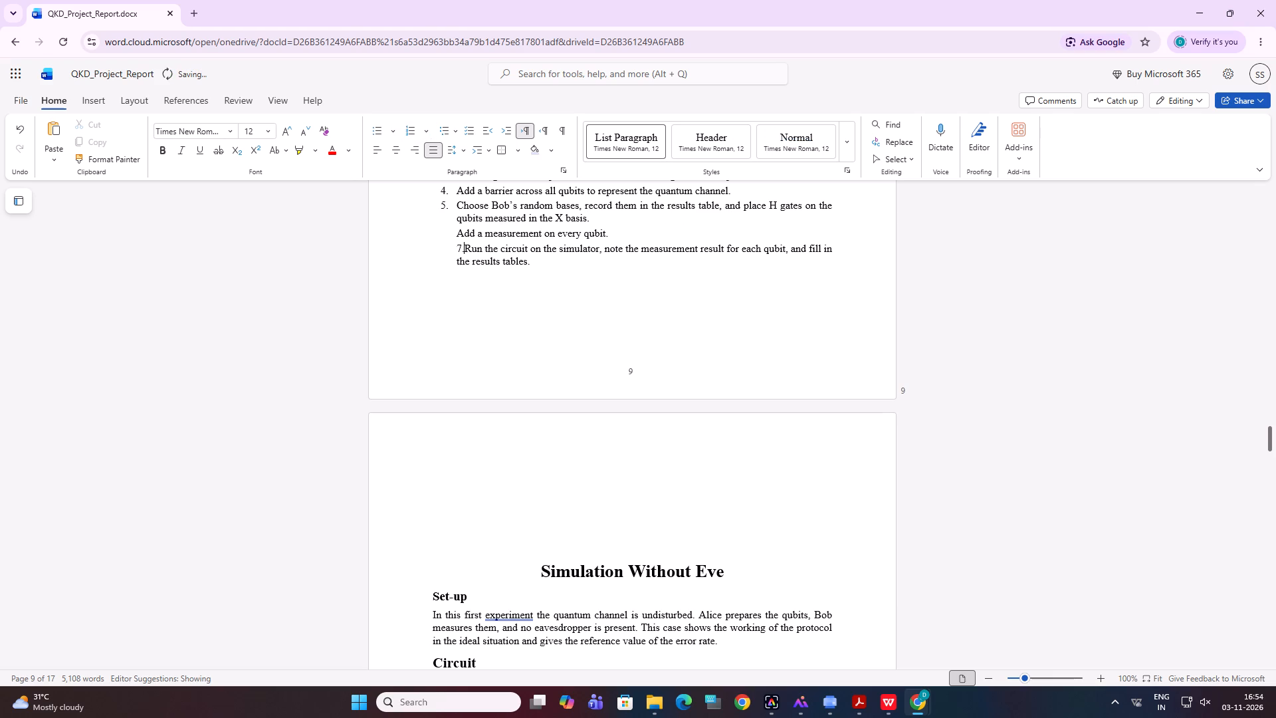
{"action": "key", "text": "BackSpace"}
{"action": "key", "text": "BackSpace"}
Remove the automatic numbers and indents from the first three items under Procedure for Building the Circuit.
{"action": "scroll", "coordinate": [393, 86], "scroll_direction": "up", "scroll_amount": 3}
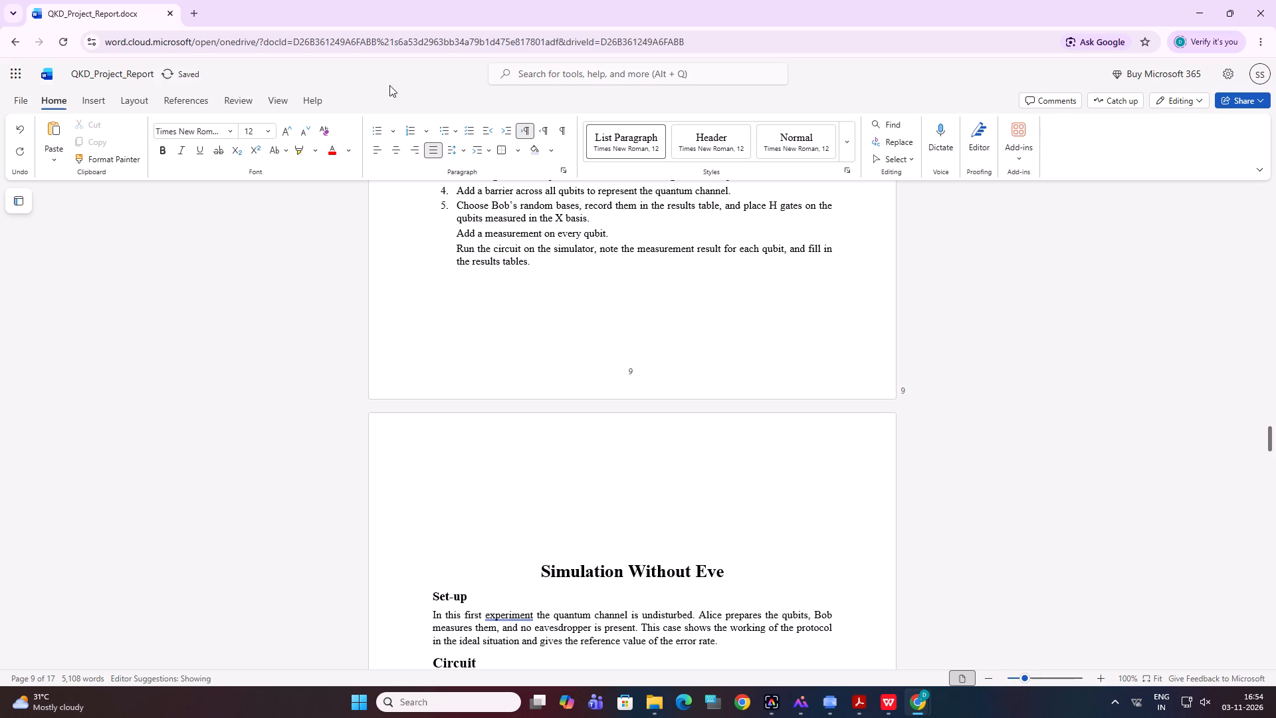
{"action": "scroll", "coordinate": [447, 279], "scroll_direction": "up", "scroll_amount": 5}
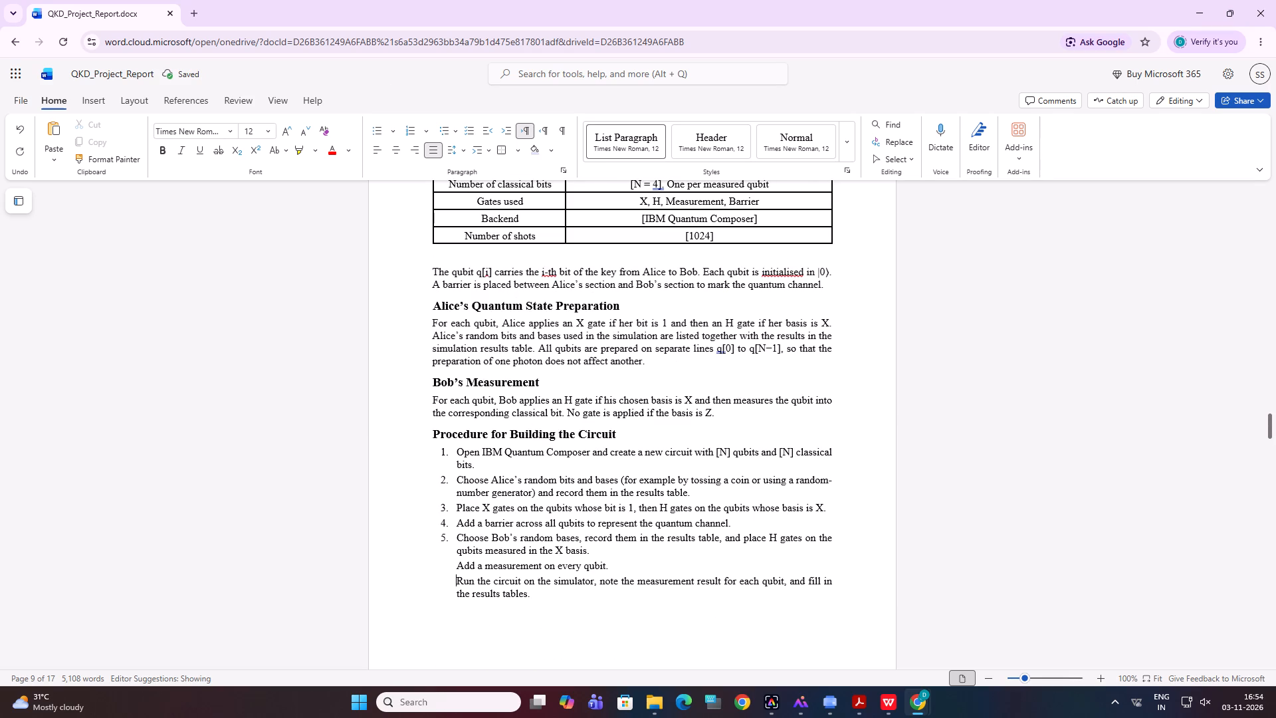
{"action": "left_click", "coordinate": [455, 451]}
{"action": "key", "text": "BackSpace"}
{"action": "key", "text": "BackSpace"}
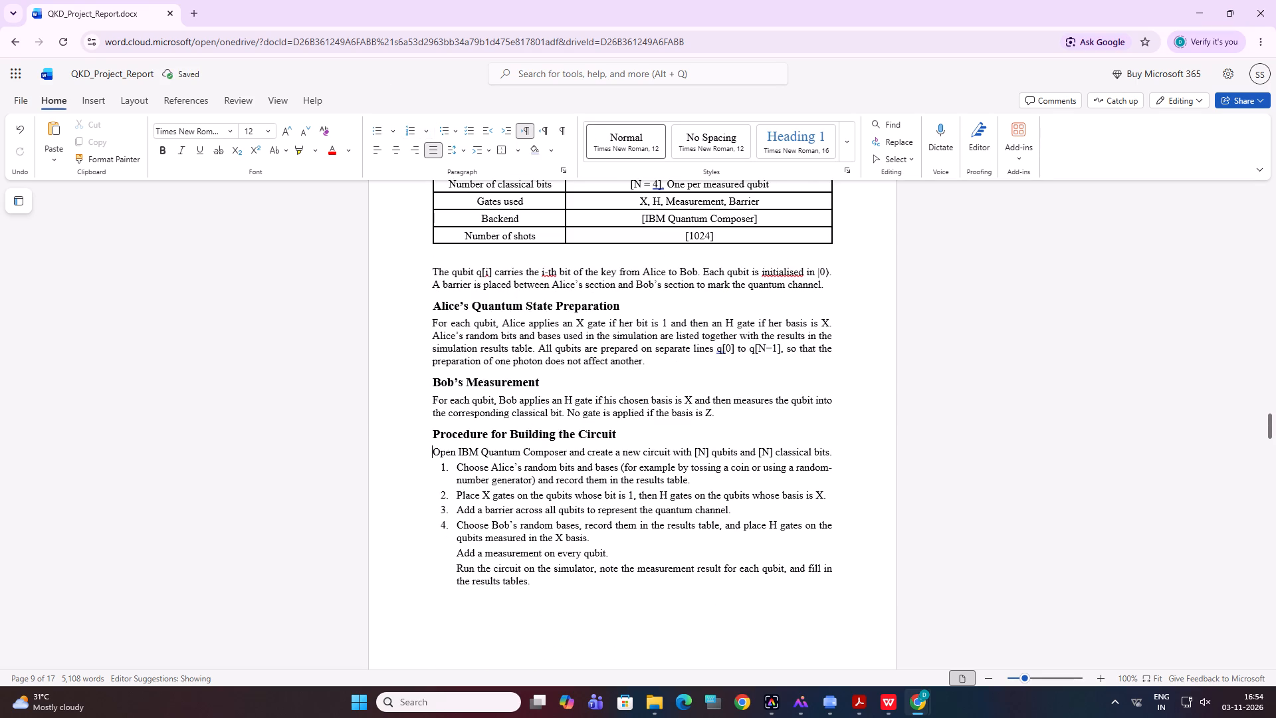
{"action": "left_click", "coordinate": [457, 471]}
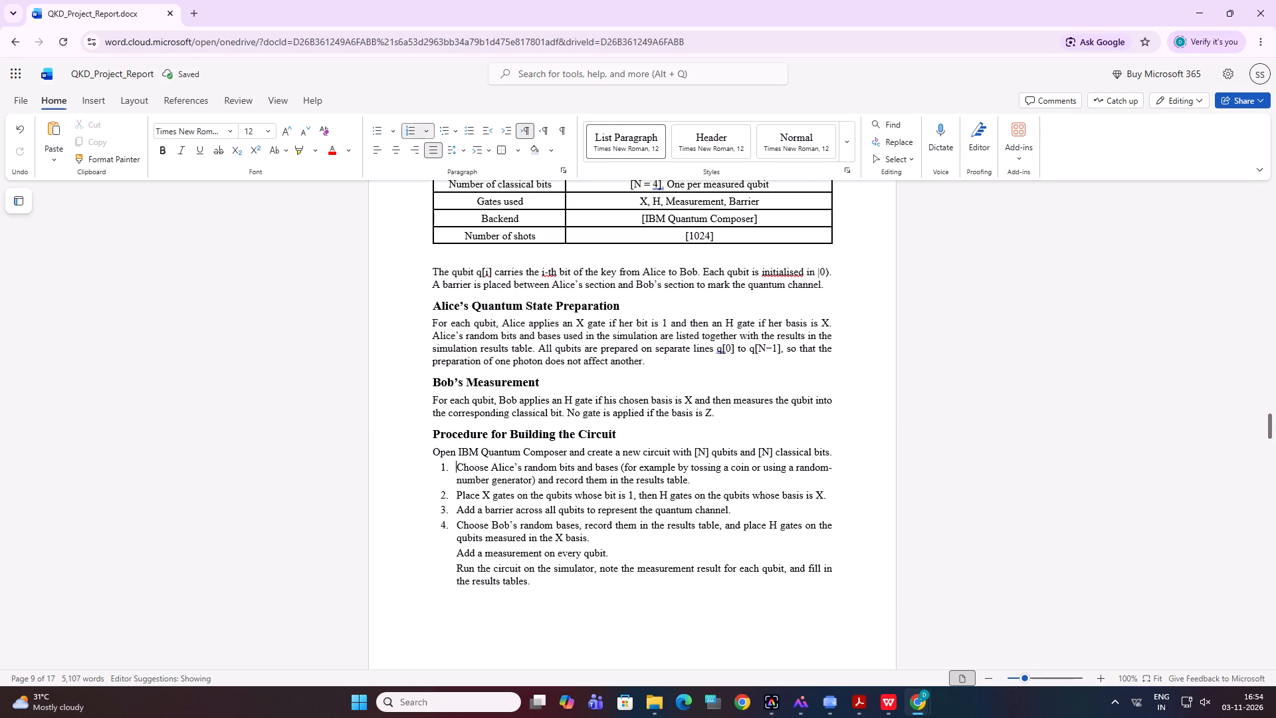
{"action": "key", "text": "BackSpace"}
{"action": "key", "text": "BackSpace"}
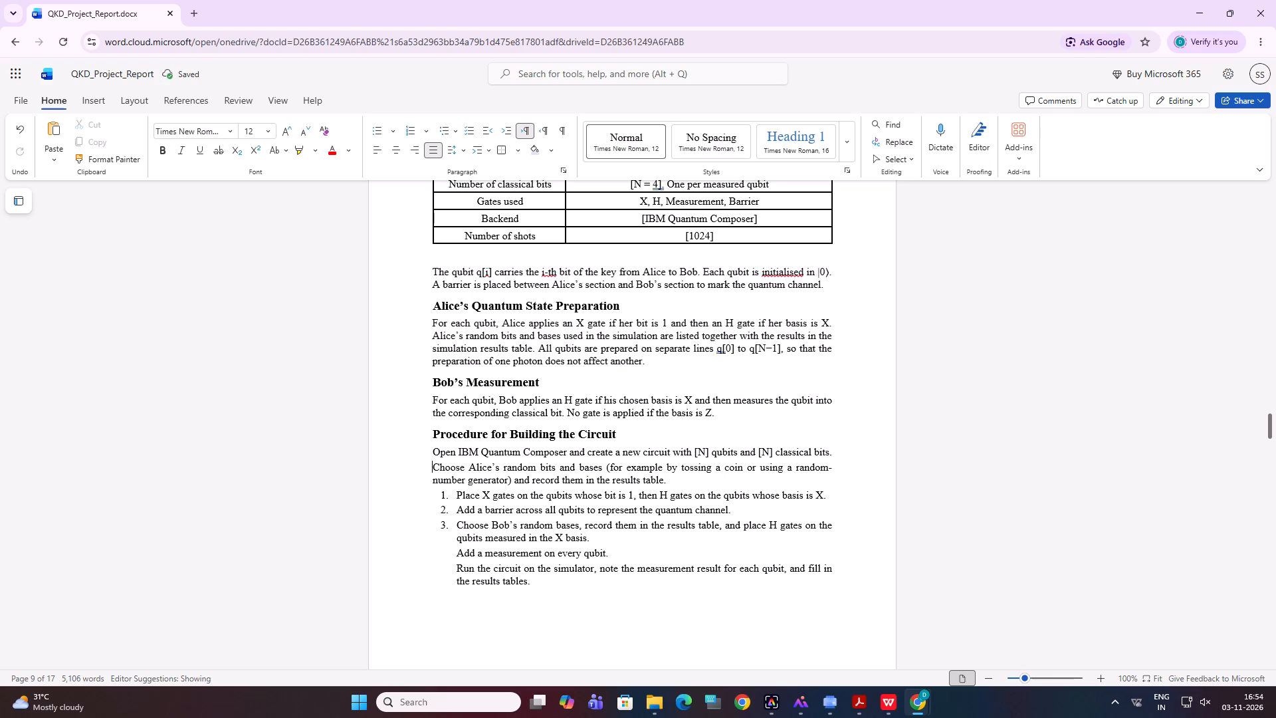
{"action": "key", "text": "Down"}
{"action": "key", "text": "Right"}
{"action": "key", "text": "Right"}
{"action": "key", "text": "Down"}
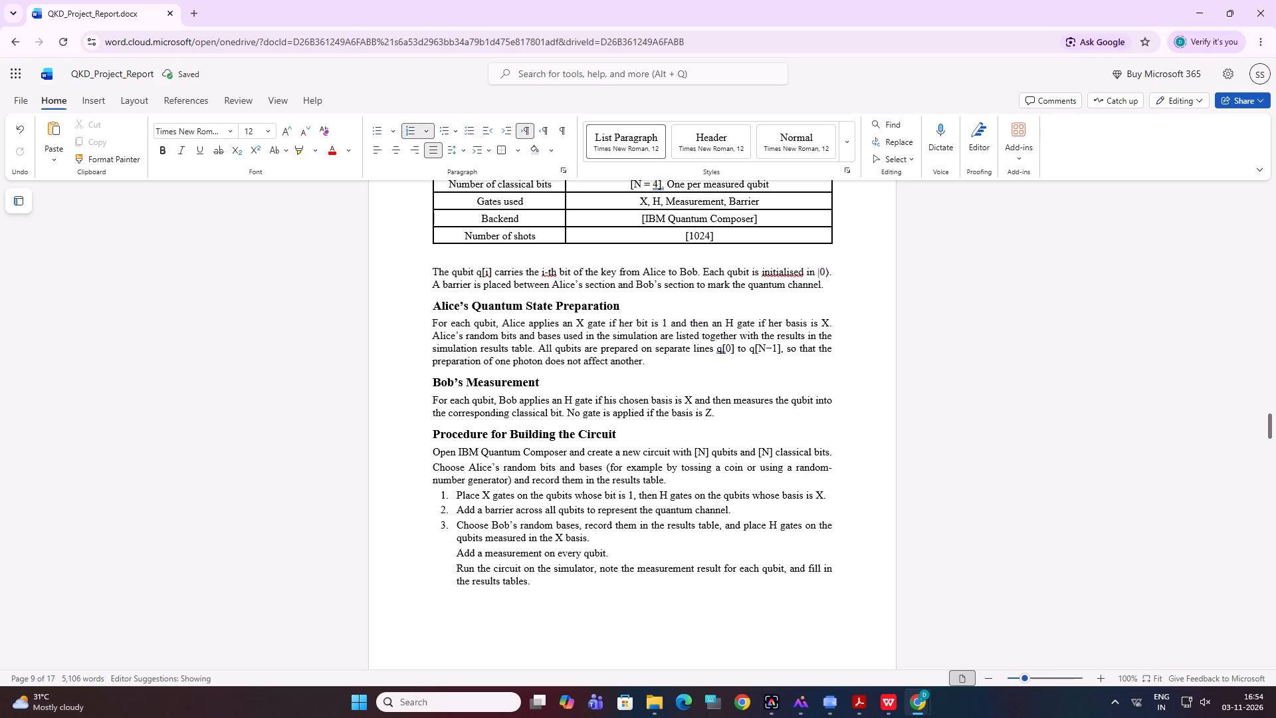
{"action": "key", "text": "BackSpace"}
{"action": "key", "text": "BackSpace"}
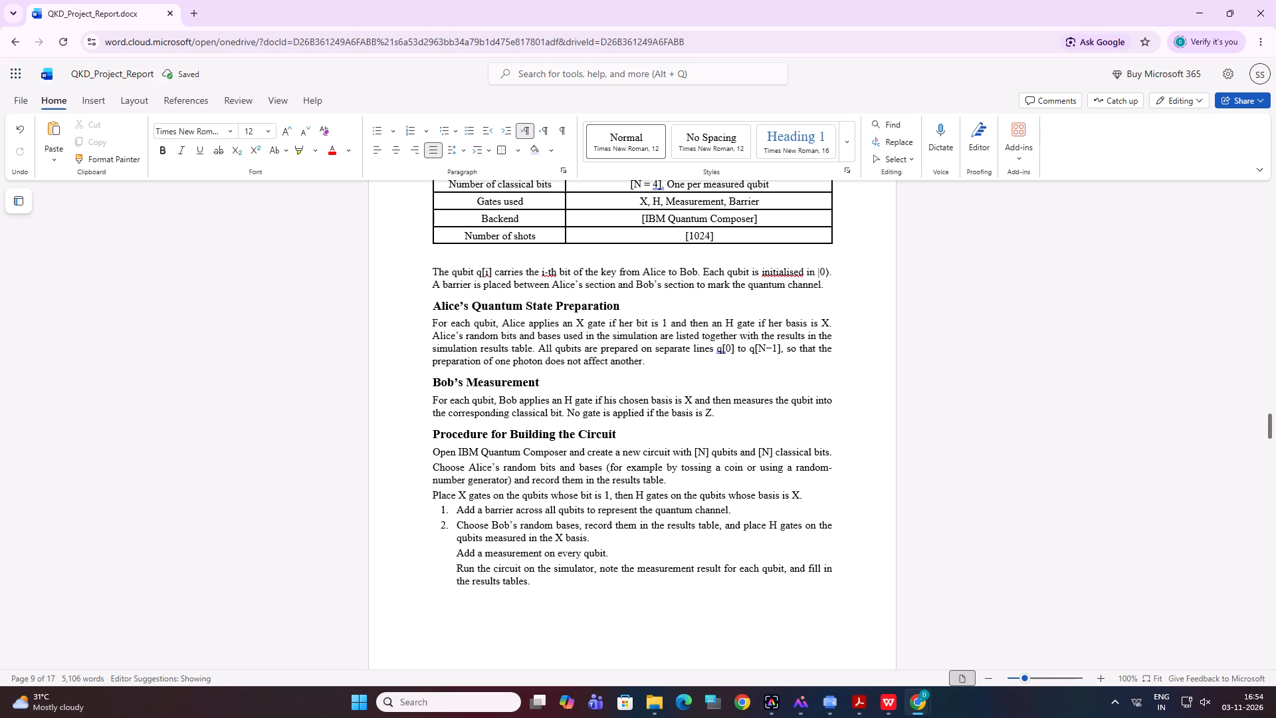
Remove the automatic numbers and indents from the "Add a barrier across all qubits" and "Choose Bob's random bases" items.
{"action": "key", "text": "Down"}
{"action": "key", "text": "Right"}
{"action": "key", "text": "Left"}
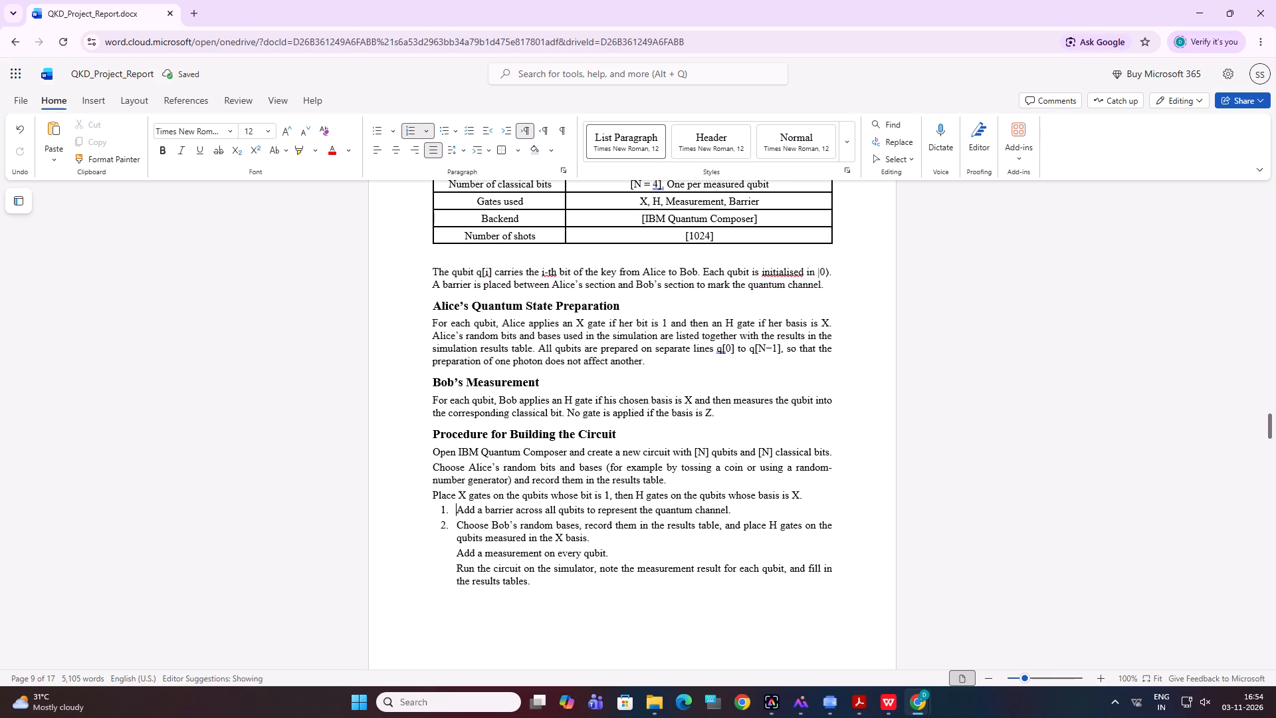
{"action": "key", "text": "BackSpace"}
{"action": "key", "text": "BackSpace"}
{"action": "key", "text": "Down"}
{"action": "key", "text": "Right"}
{"action": "key", "text": "Left"}
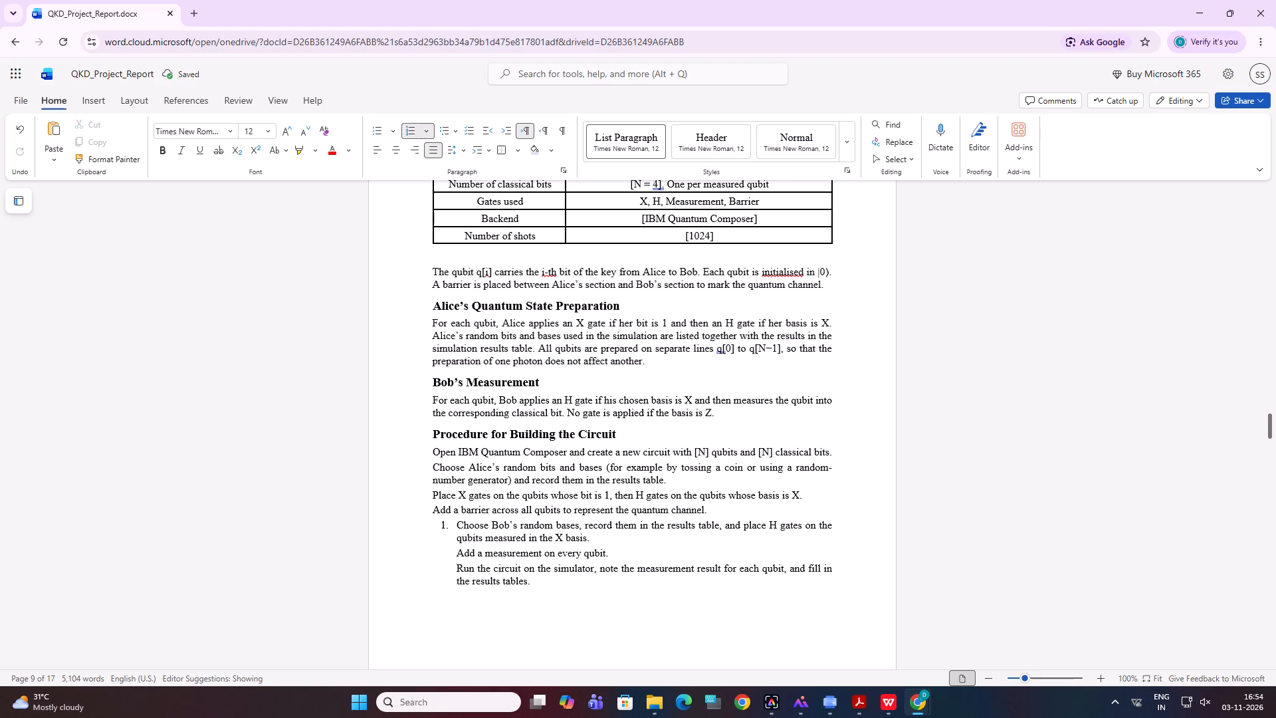
{"action": "key", "text": "BackSpace"}
{"action": "key", "text": "BackSpace"}
Remove the indents from the "Add a measurement on every qubit." and "Run the circuit on the simulator" paragraphs.
{"action": "key", "text": "Down"}
{"action": "key", "text": "Right"}
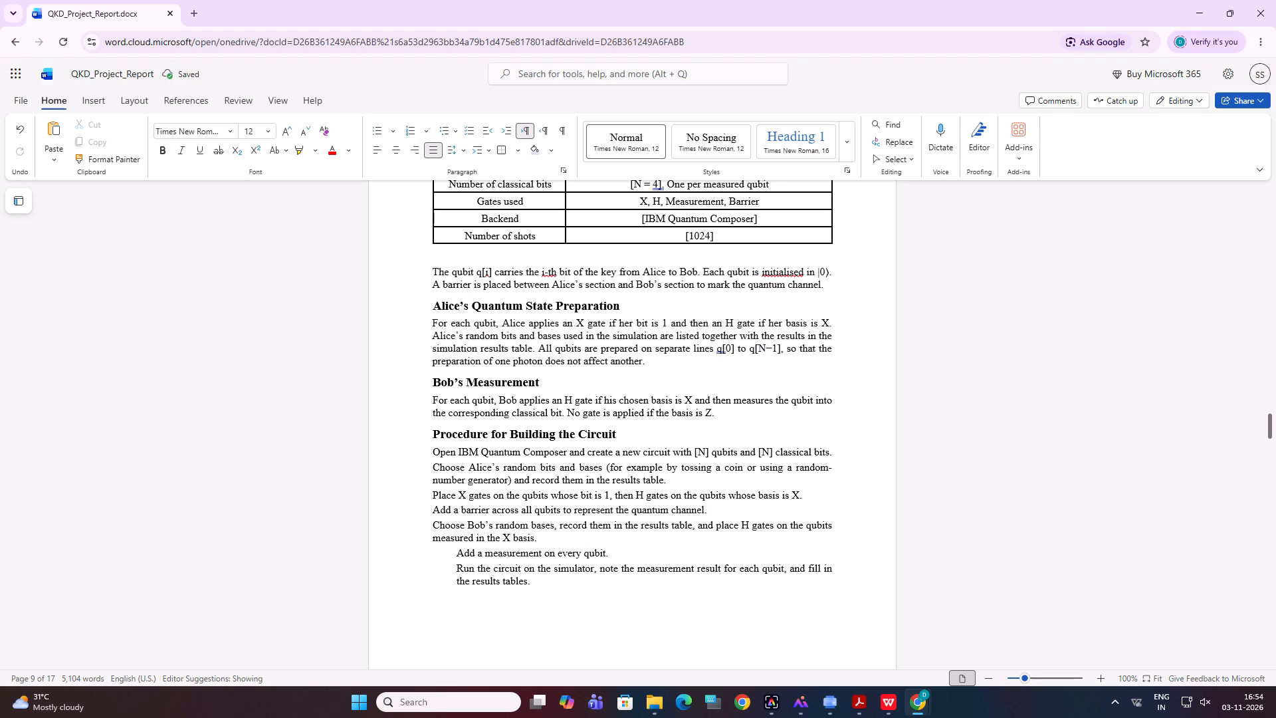
{"action": "key", "text": "Down"}
{"action": "key", "text": "Right"}
{"action": "key", "text": "Left"}
{"action": "key", "text": "BackSpace"}
{"action": "key", "text": "Down"}
{"action": "key", "text": "Right"}
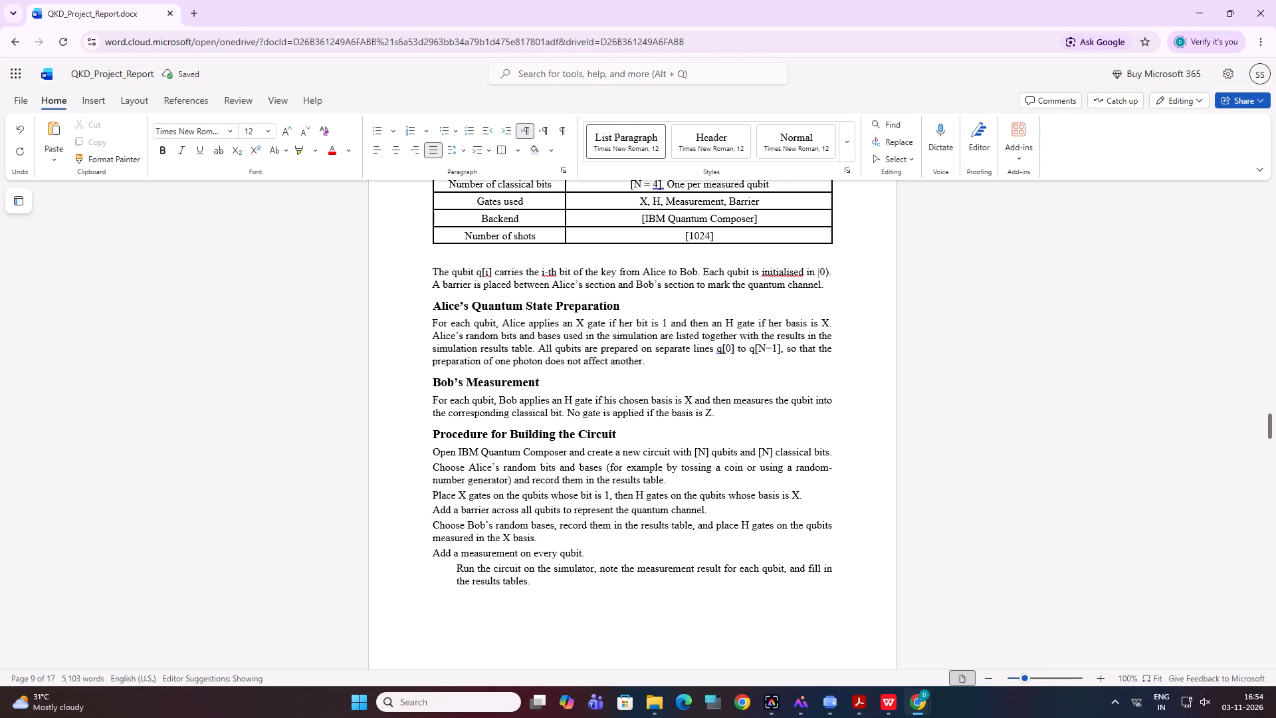
{"action": "key", "text": "BackSpace"}
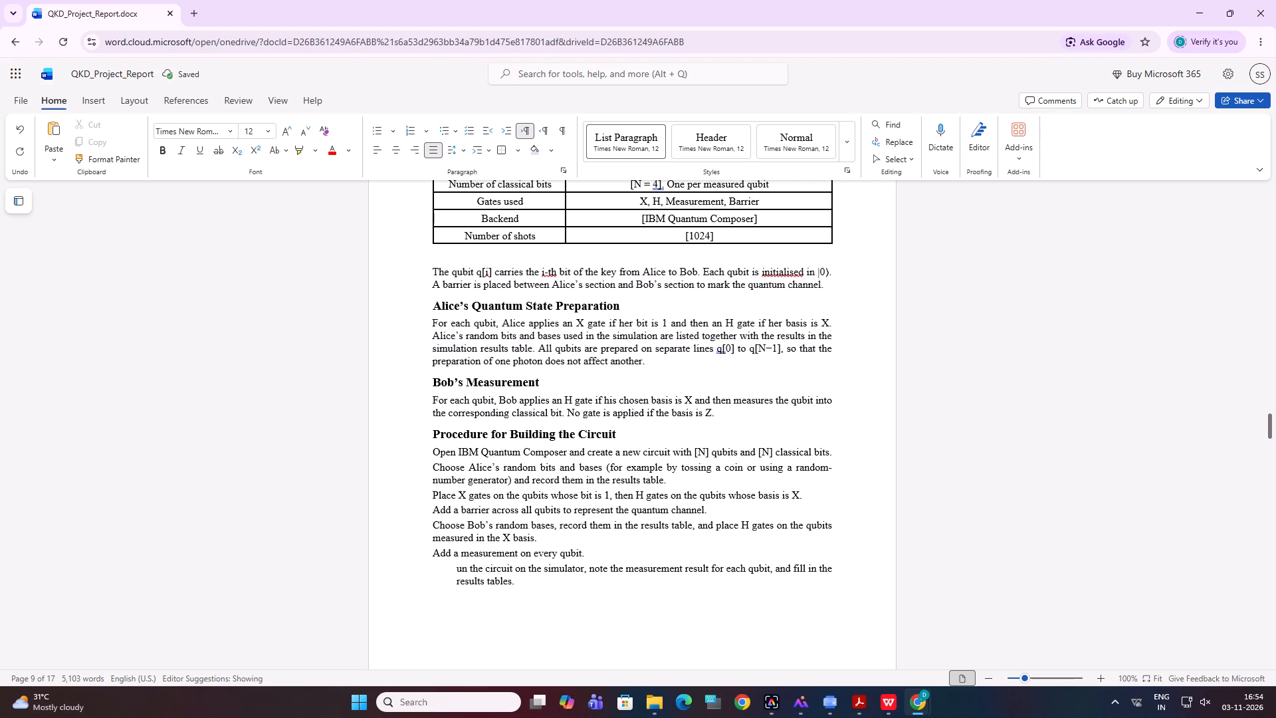
{"action": "key", "text": "ctrl+z"}
{"action": "key", "text": "Left"}
{"action": "key", "text": "BackSpace"}
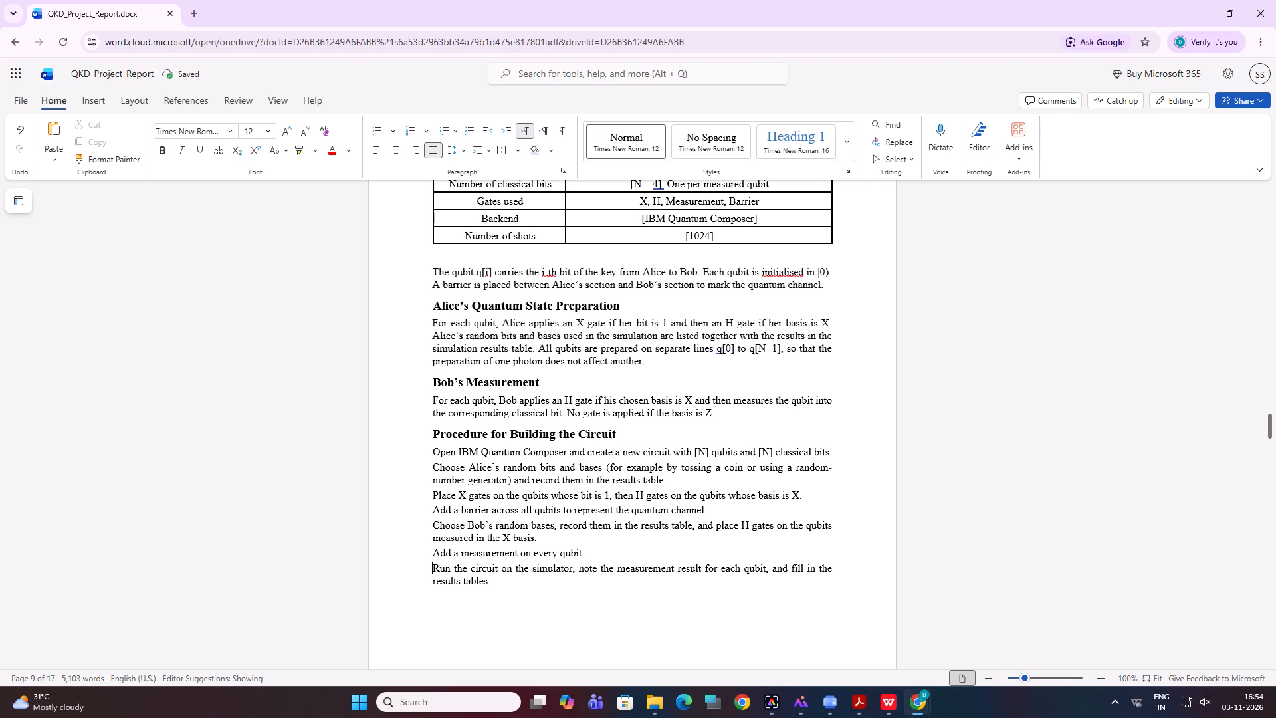
Apply automatic numbering from 1 to 7 to all the paragraphs under Procedure for Building the Circuit.
{"action": "left_click_drag", "start_coordinate": [431, 448], "coordinate": [471, 548]}
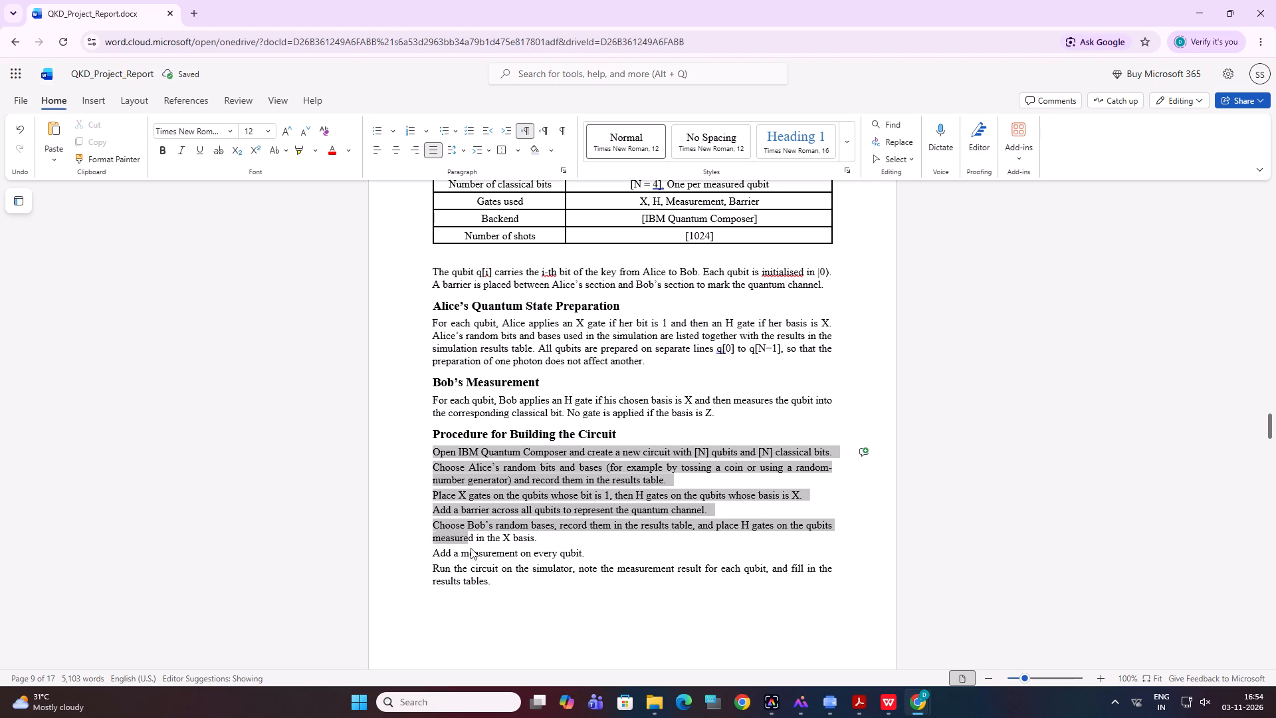
{"action": "left_click_drag", "start_coordinate": [471, 548], "coordinate": [494, 587]}
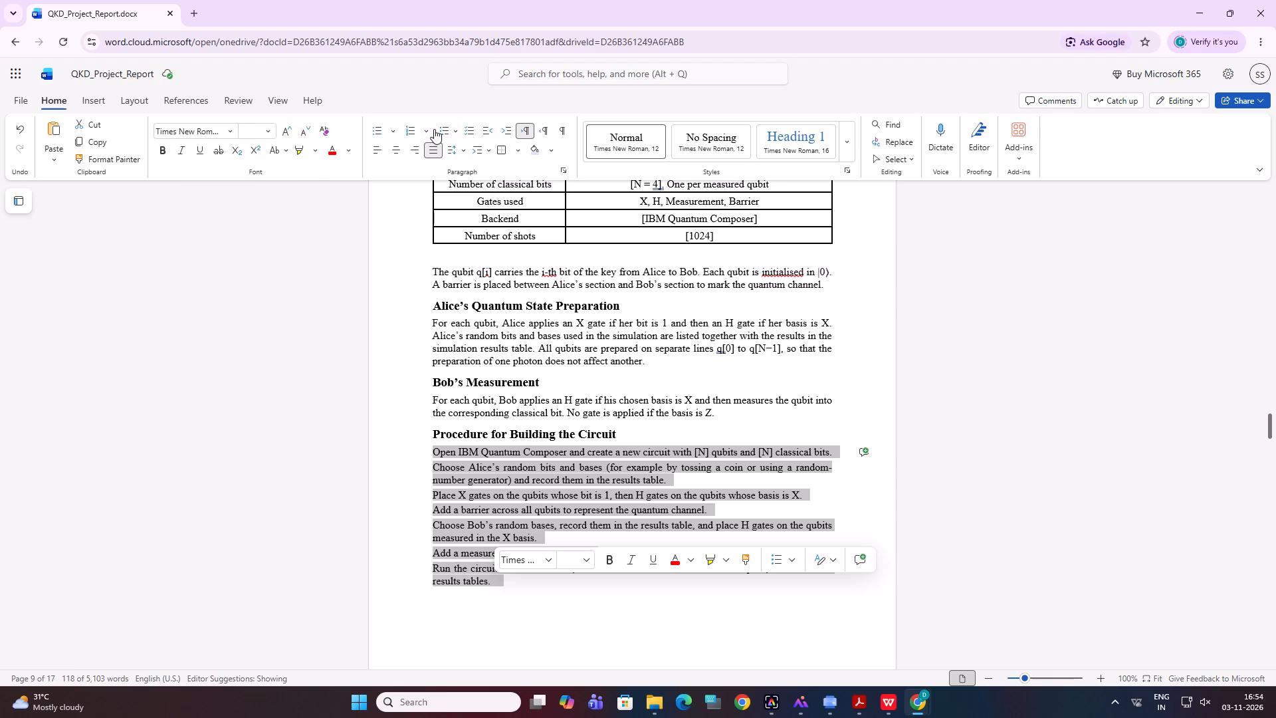
{"action": "left_click", "coordinate": [411, 129]}
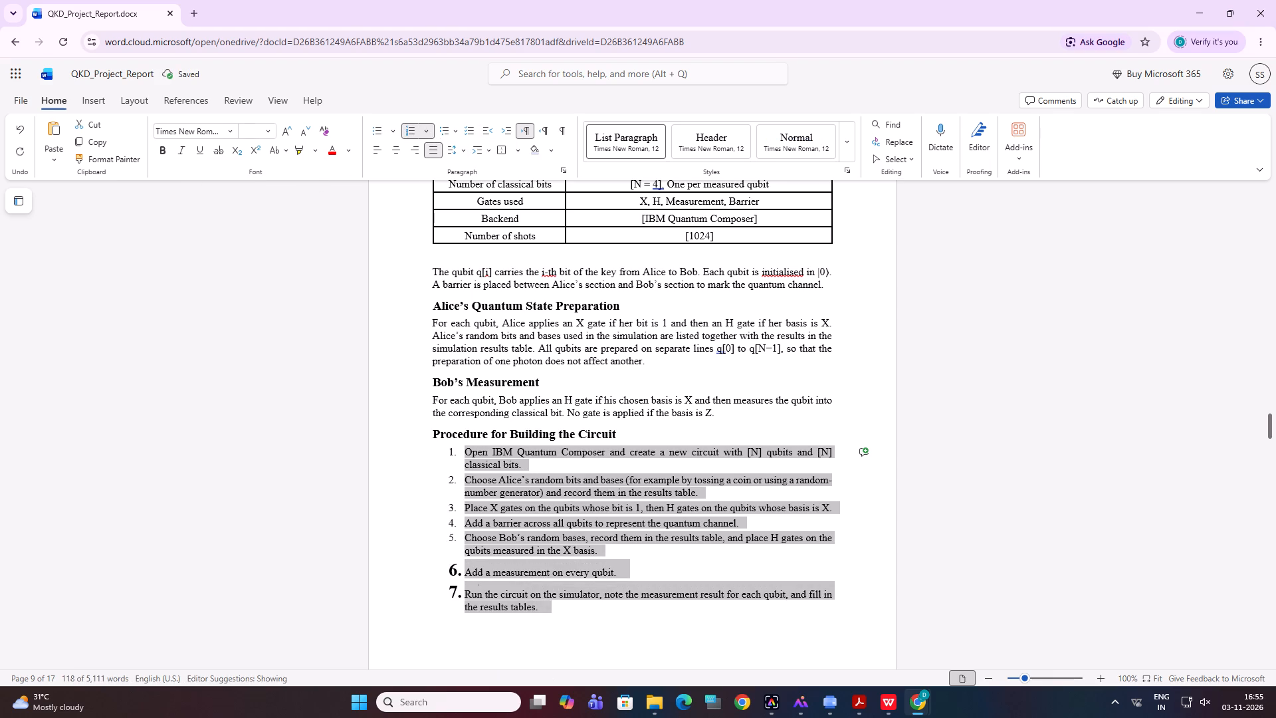
{"action": "left_click", "coordinate": [461, 575]}
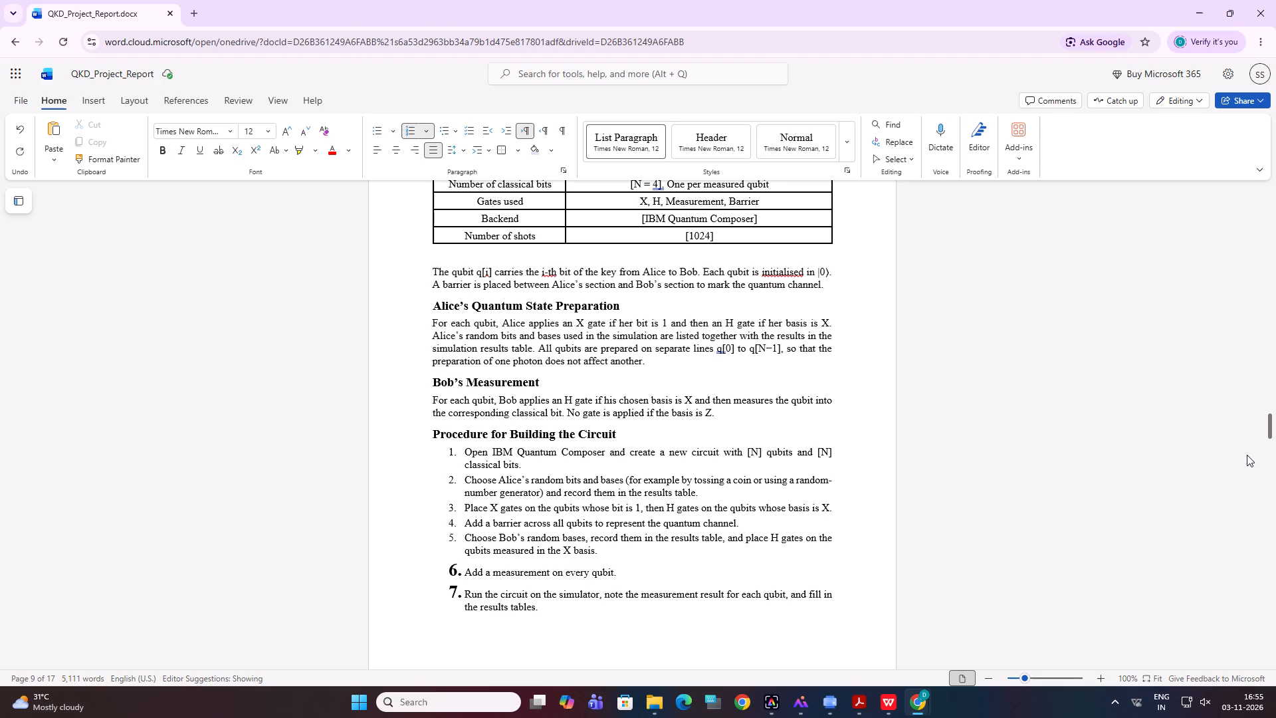
Delete the empty space above the "Simulation Without Eve" heading so it sits on its own line directly after the procedure list.
{"action": "scroll", "coordinate": [1275, 461], "scroll_direction": "down", "scroll_amount": 4}
{"action": "scroll", "coordinate": [1275, 535], "scroll_direction": "down", "scroll_amount": 5}
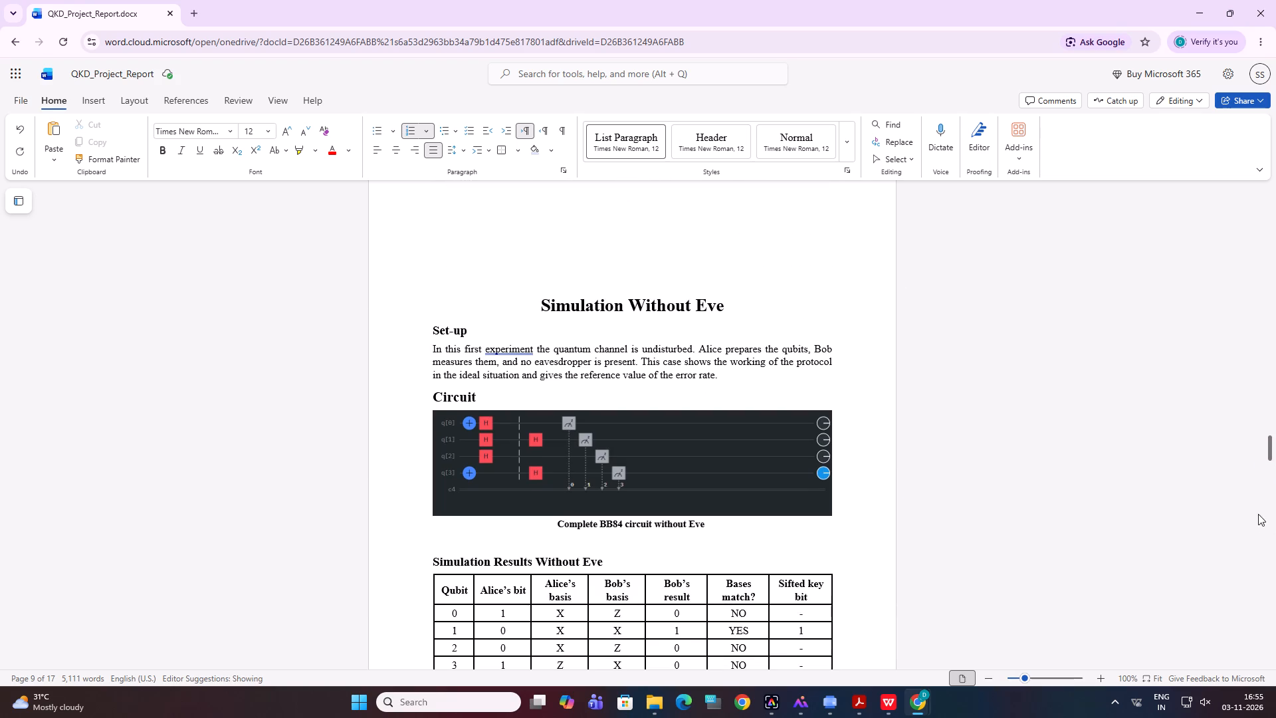
{"action": "scroll", "coordinate": [954, 332], "scroll_direction": "up", "scroll_amount": 5}
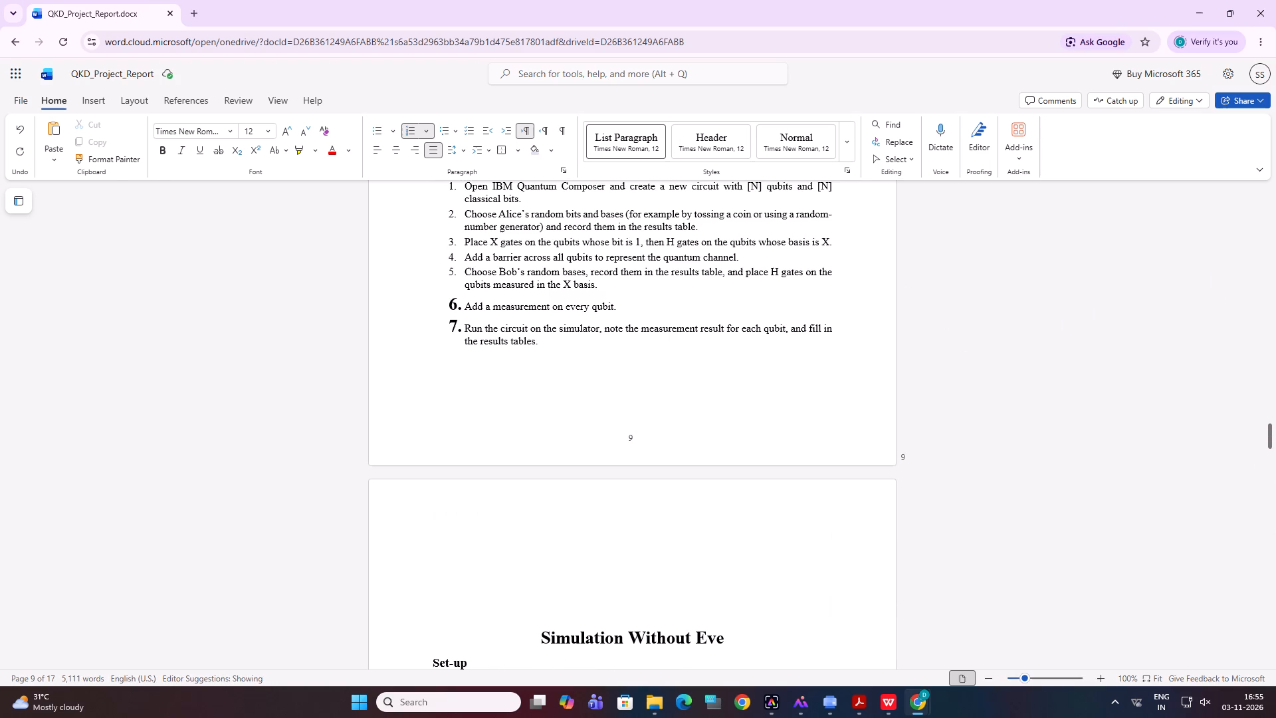
{"action": "left_click", "coordinate": [536, 628]}
{"action": "key", "text": "BackSpace"}
{"action": "key", "text": "BackSpace"}
{"action": "key", "text": "BackSpace"}
{"action": "key", "text": "BackSpace"}
{"action": "key", "text": "BackSpace"}
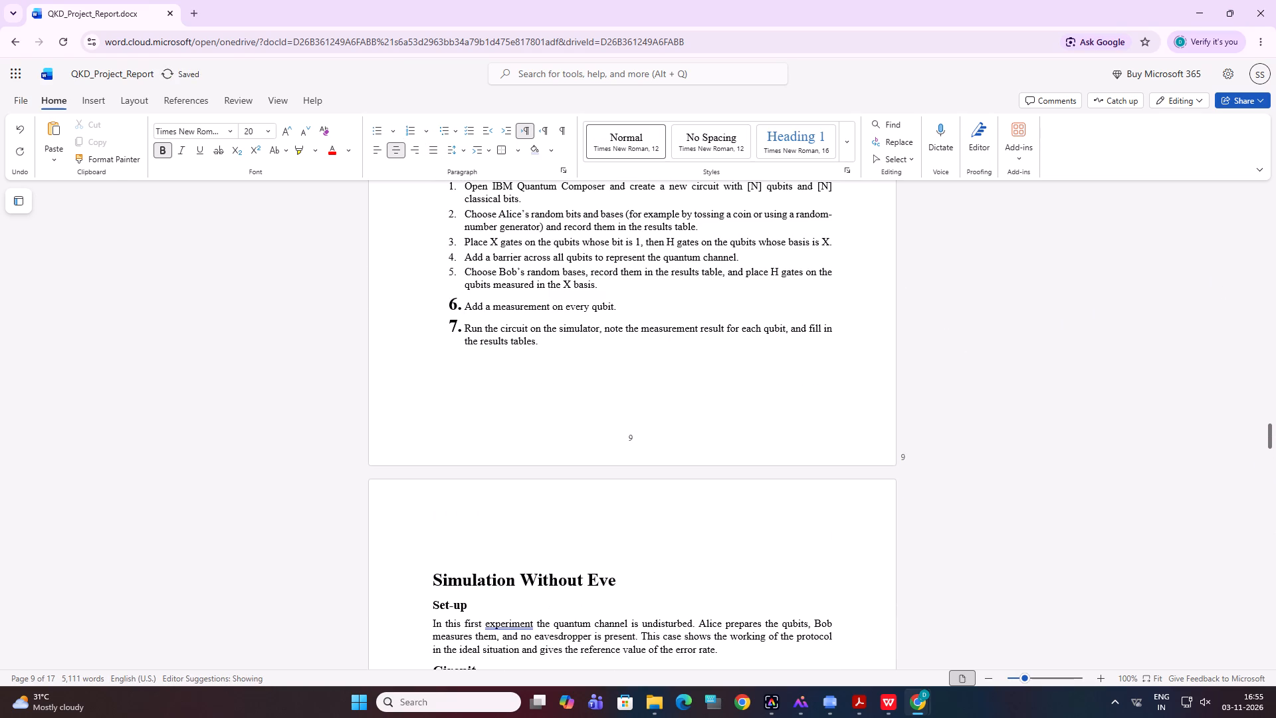
{"action": "key", "text": "BackSpace"}
{"action": "key", "text": "BackSpace"}
{"action": "key", "text": "Return"}
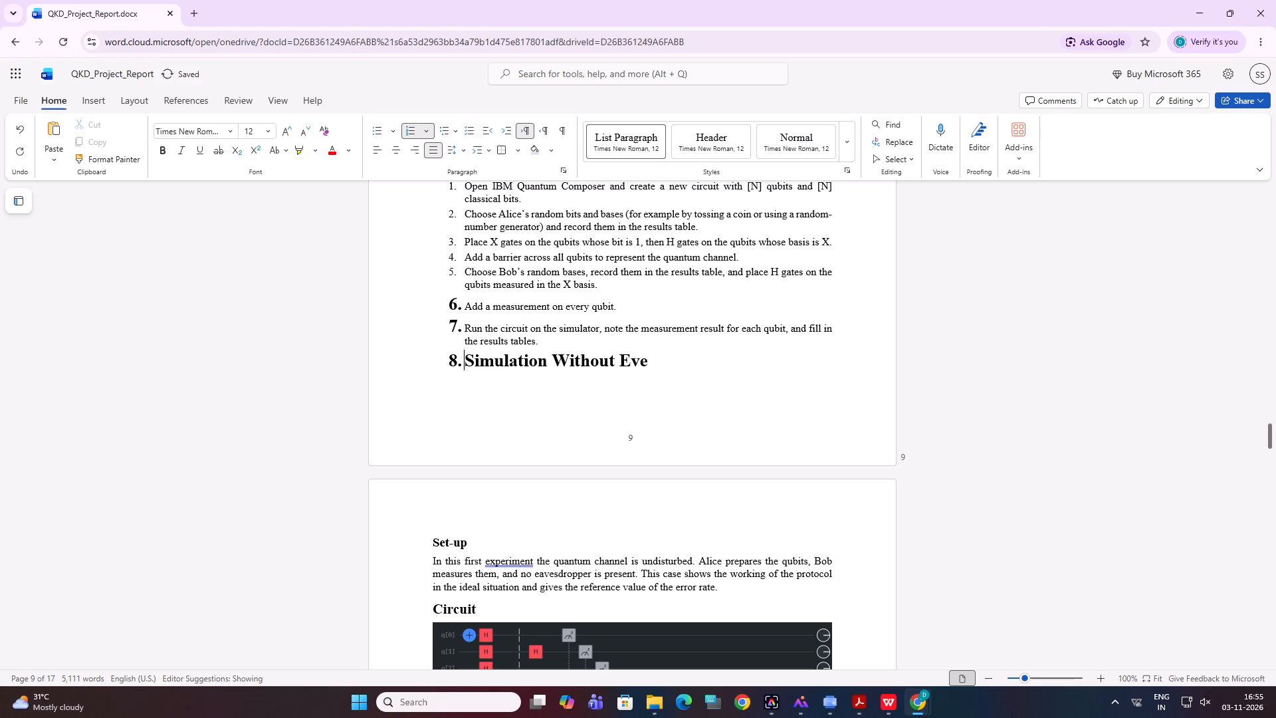
Move the "Simulation Without Eve" heading to the following page with blank lines, clear its list number and centre it.
{"action": "key", "text": "Return"}
{"action": "key", "text": "Return"}
{"action": "key", "text": "Return"}
{"action": "key", "text": "BackSpace"}
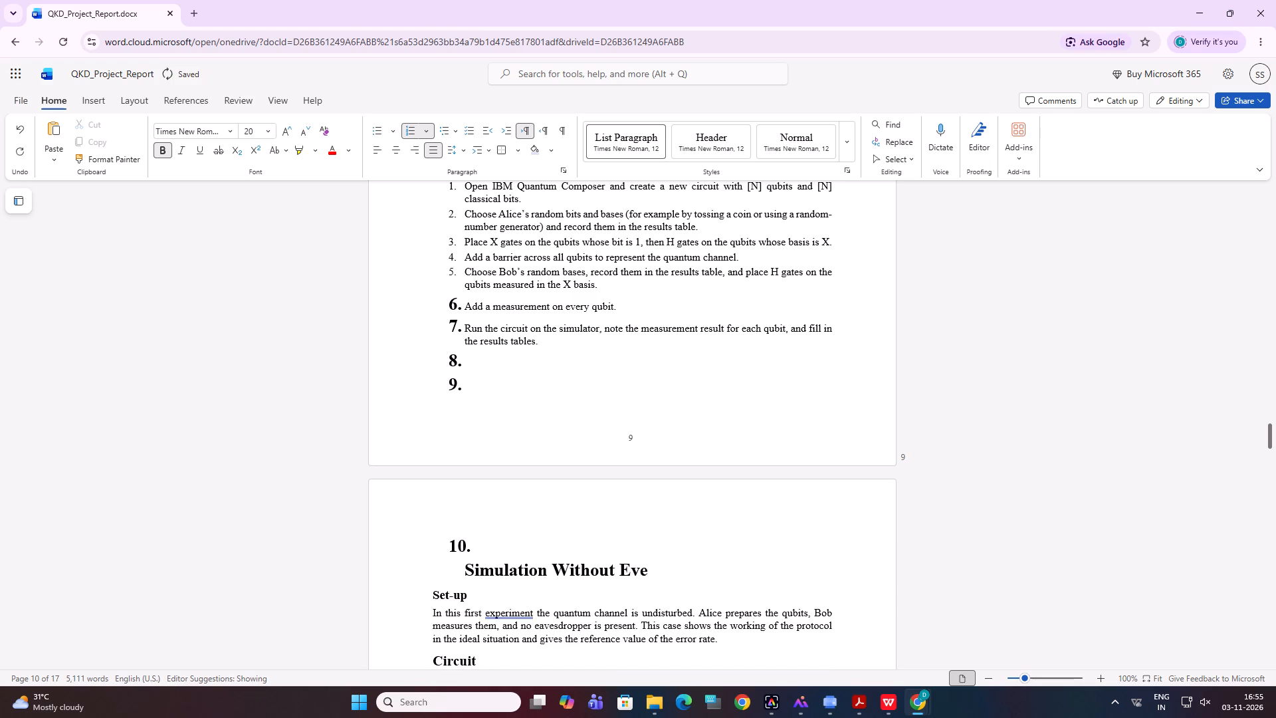
{"action": "key", "text": "BackSpace"}
{"action": "key", "text": "BackSpace"}
{"action": "key", "text": "BackSpace"}
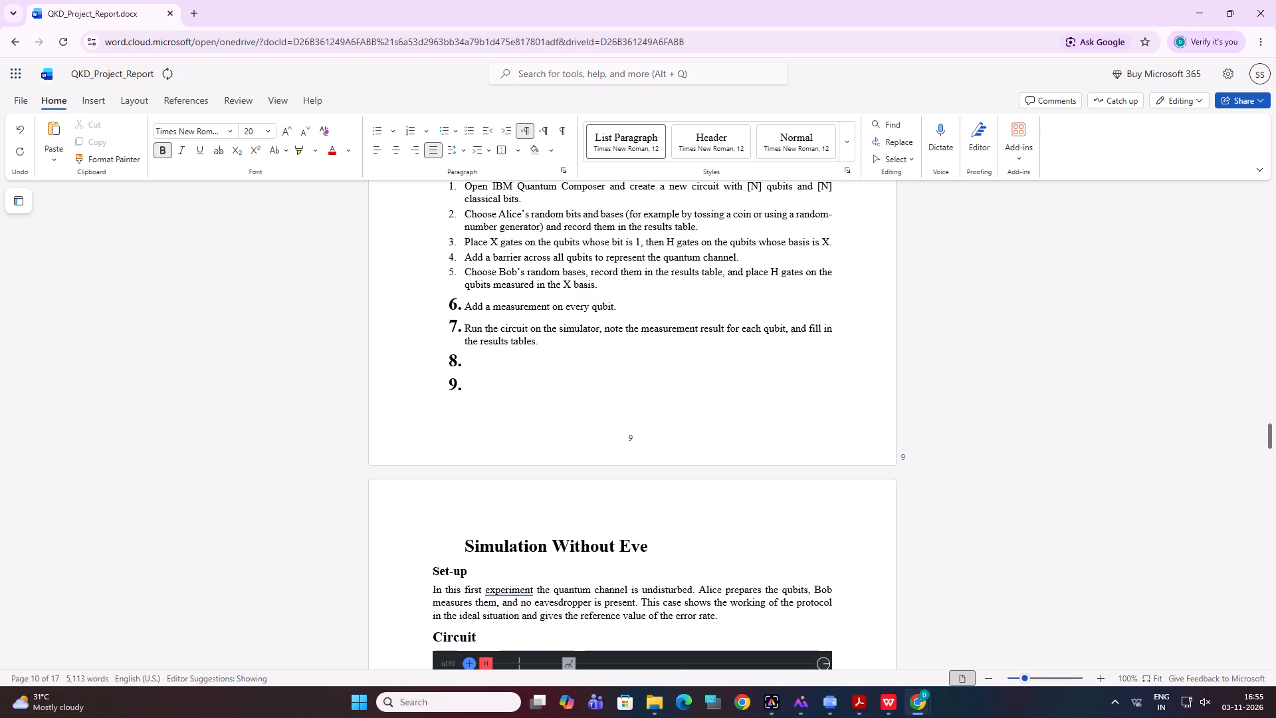
{"action": "left_click", "coordinate": [398, 150]}
Clear the stray list numbers 8 and 9 from the blank lines, keeping the "Simulation Without Eve" heading on the following page.
{"action": "left_click", "coordinate": [470, 390]}
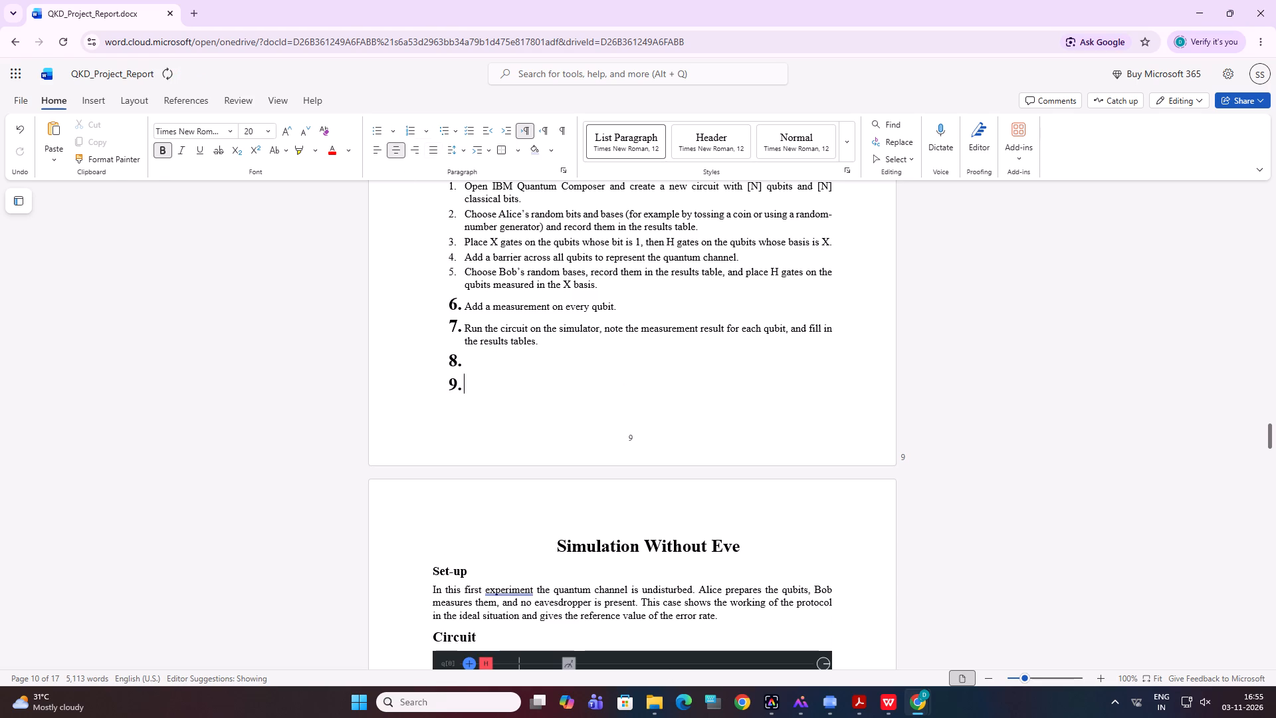
{"action": "key", "text": "BackSpace"}
{"action": "key", "text": "BackSpace"}
{"action": "key", "text": "BackSpace"}
{"action": "key", "text": "BackSpace"}
{"action": "key", "text": "BackSpace"}
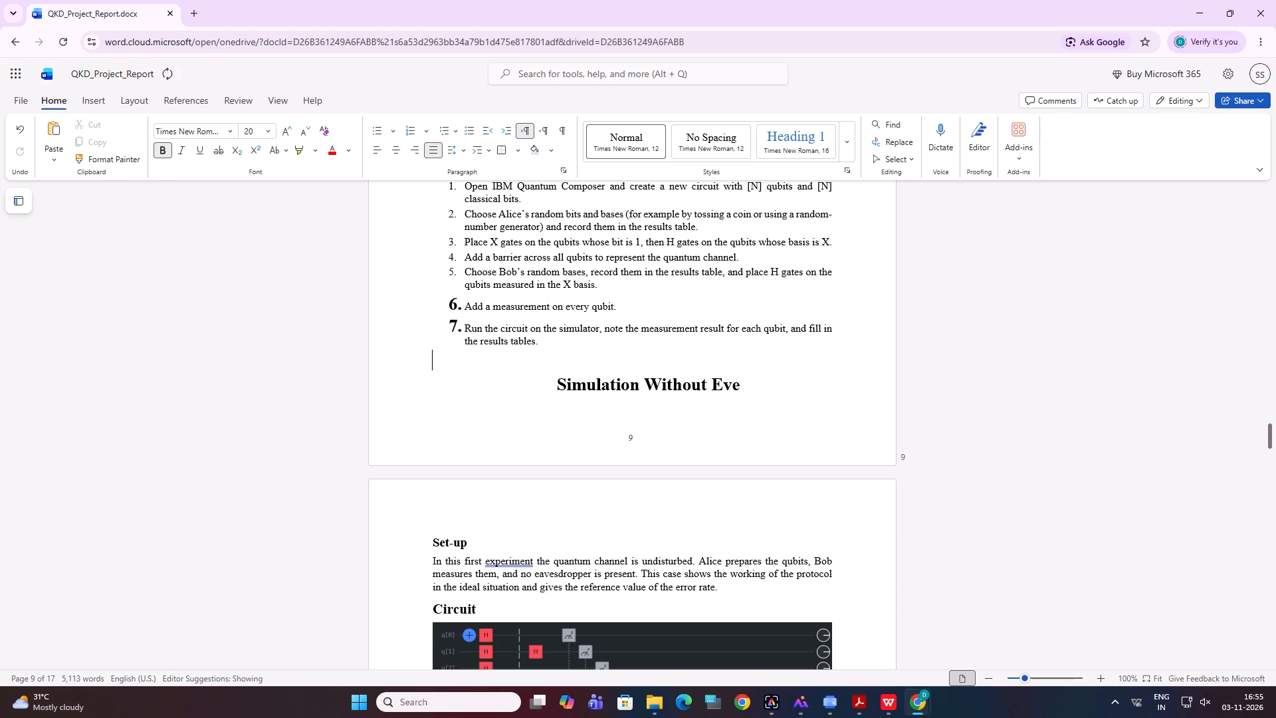
{"action": "key", "text": "Return"}
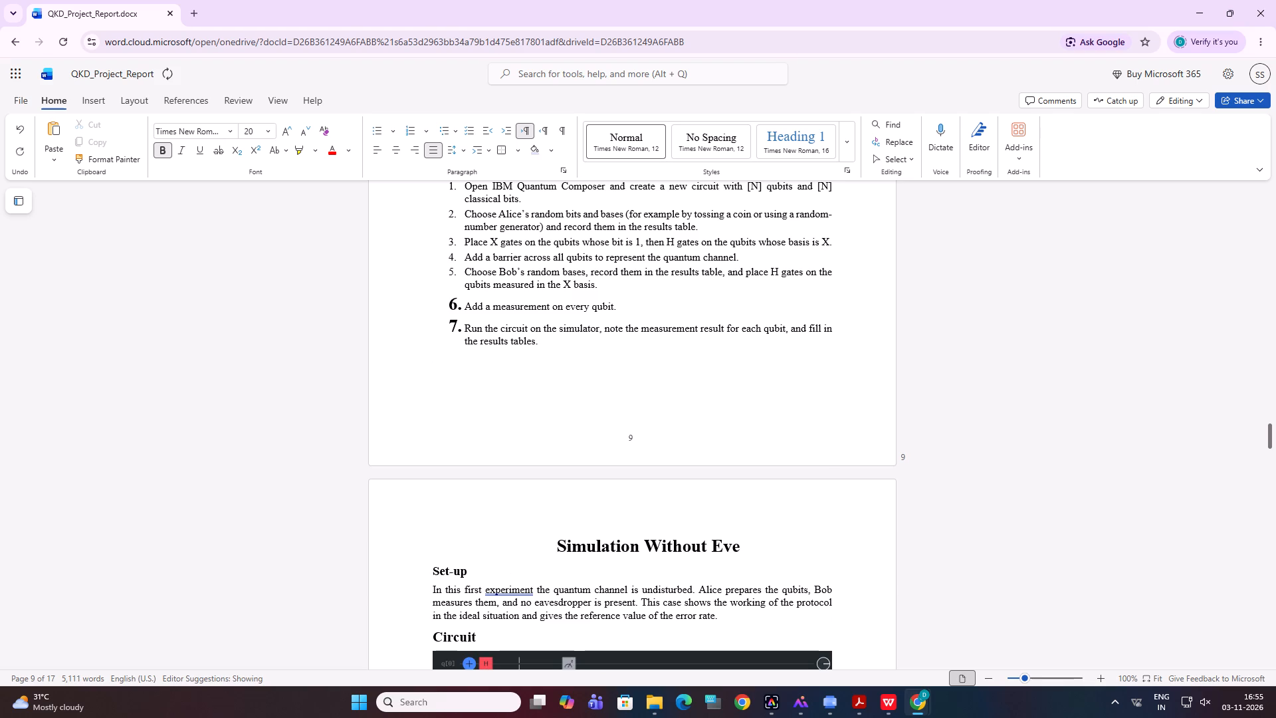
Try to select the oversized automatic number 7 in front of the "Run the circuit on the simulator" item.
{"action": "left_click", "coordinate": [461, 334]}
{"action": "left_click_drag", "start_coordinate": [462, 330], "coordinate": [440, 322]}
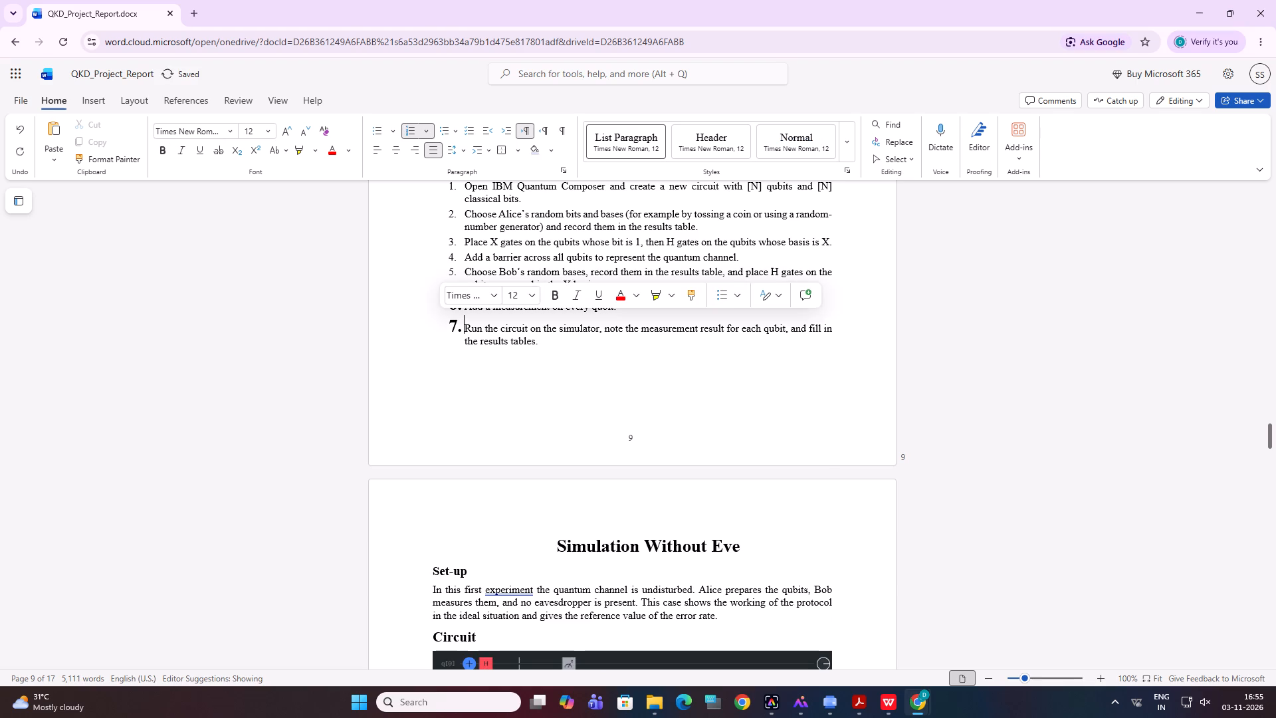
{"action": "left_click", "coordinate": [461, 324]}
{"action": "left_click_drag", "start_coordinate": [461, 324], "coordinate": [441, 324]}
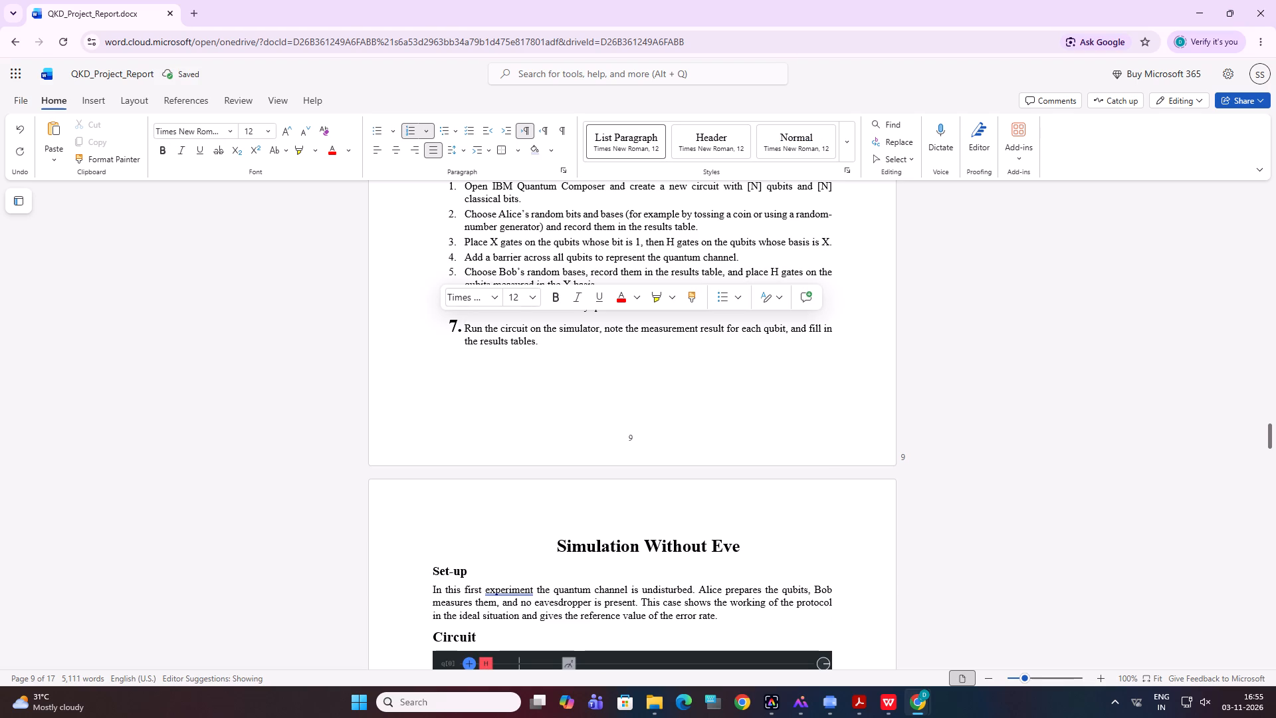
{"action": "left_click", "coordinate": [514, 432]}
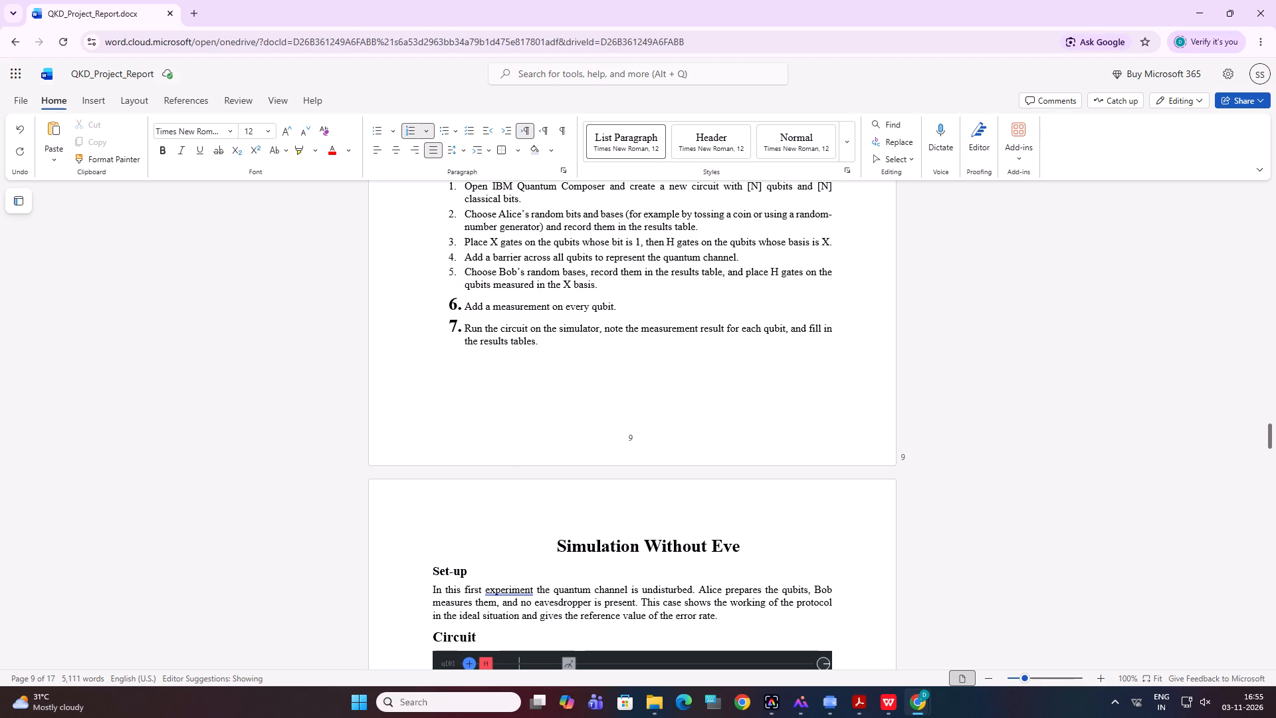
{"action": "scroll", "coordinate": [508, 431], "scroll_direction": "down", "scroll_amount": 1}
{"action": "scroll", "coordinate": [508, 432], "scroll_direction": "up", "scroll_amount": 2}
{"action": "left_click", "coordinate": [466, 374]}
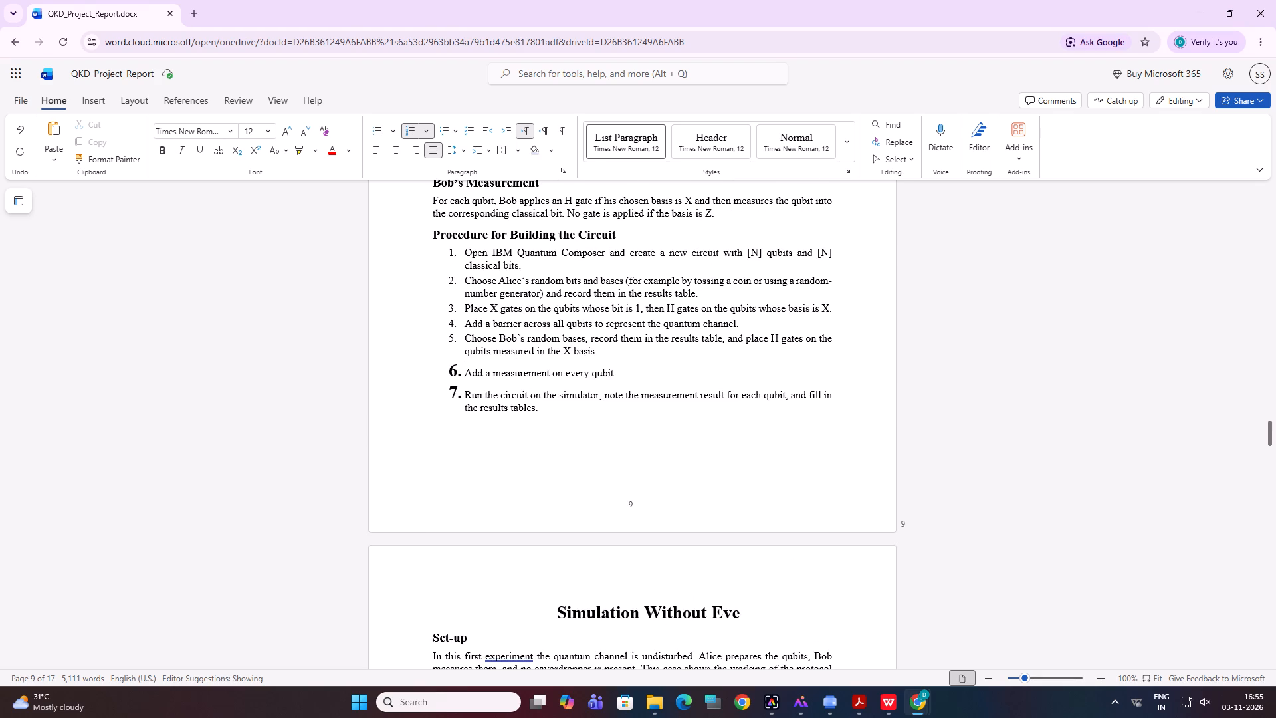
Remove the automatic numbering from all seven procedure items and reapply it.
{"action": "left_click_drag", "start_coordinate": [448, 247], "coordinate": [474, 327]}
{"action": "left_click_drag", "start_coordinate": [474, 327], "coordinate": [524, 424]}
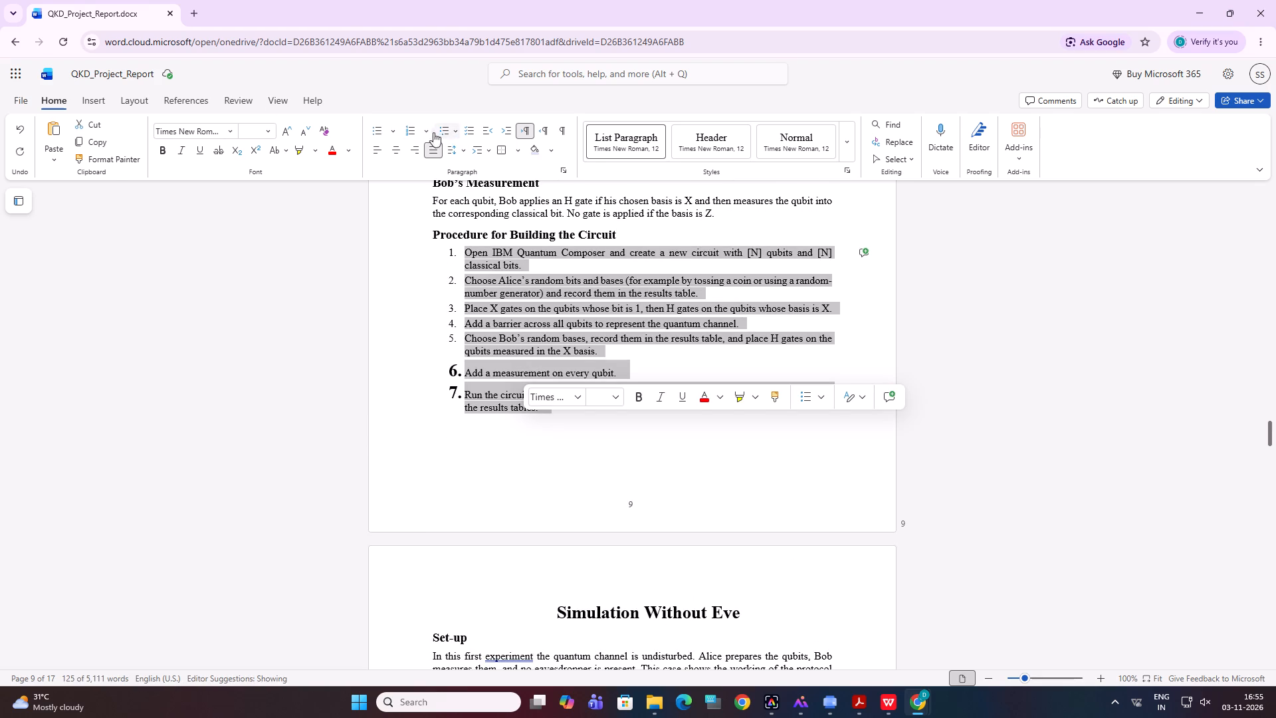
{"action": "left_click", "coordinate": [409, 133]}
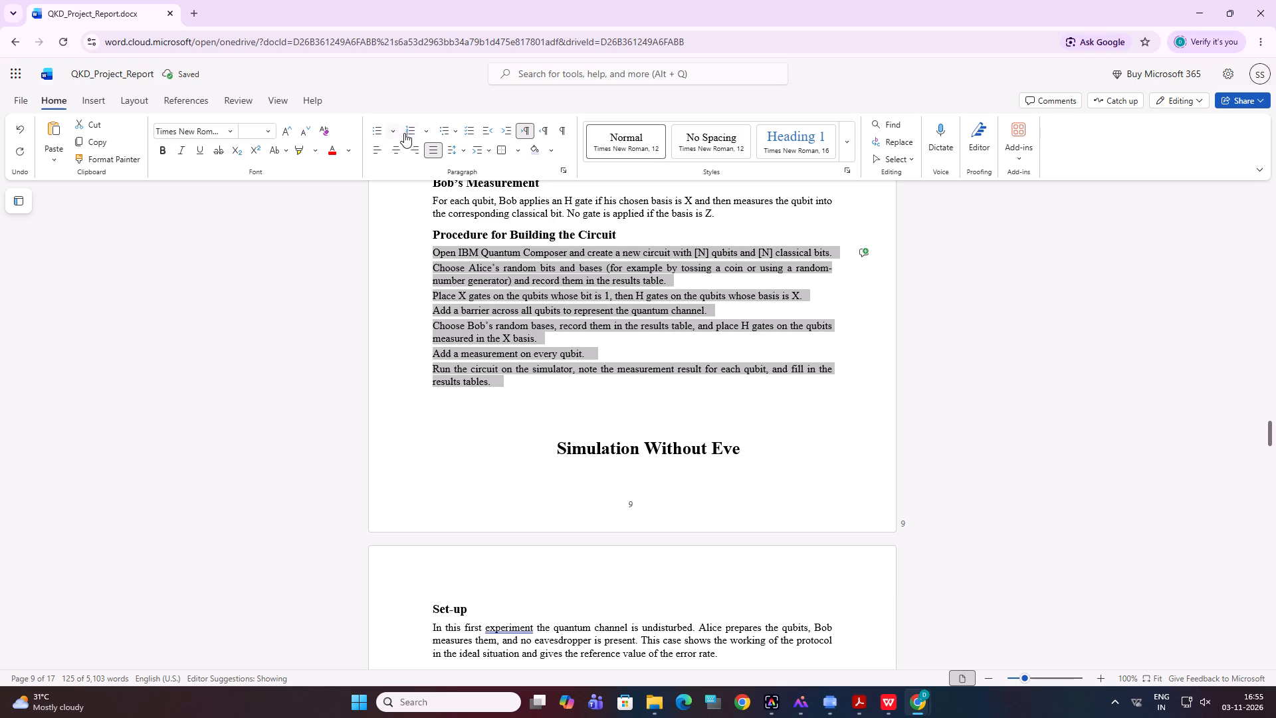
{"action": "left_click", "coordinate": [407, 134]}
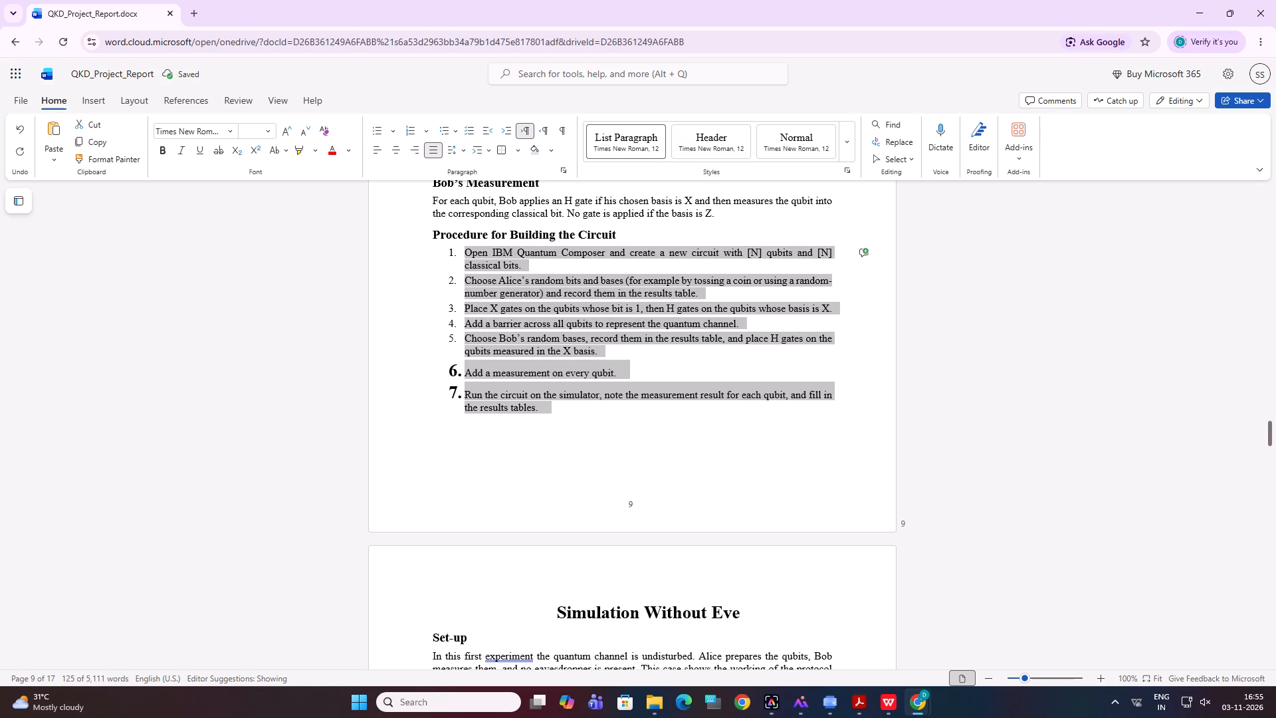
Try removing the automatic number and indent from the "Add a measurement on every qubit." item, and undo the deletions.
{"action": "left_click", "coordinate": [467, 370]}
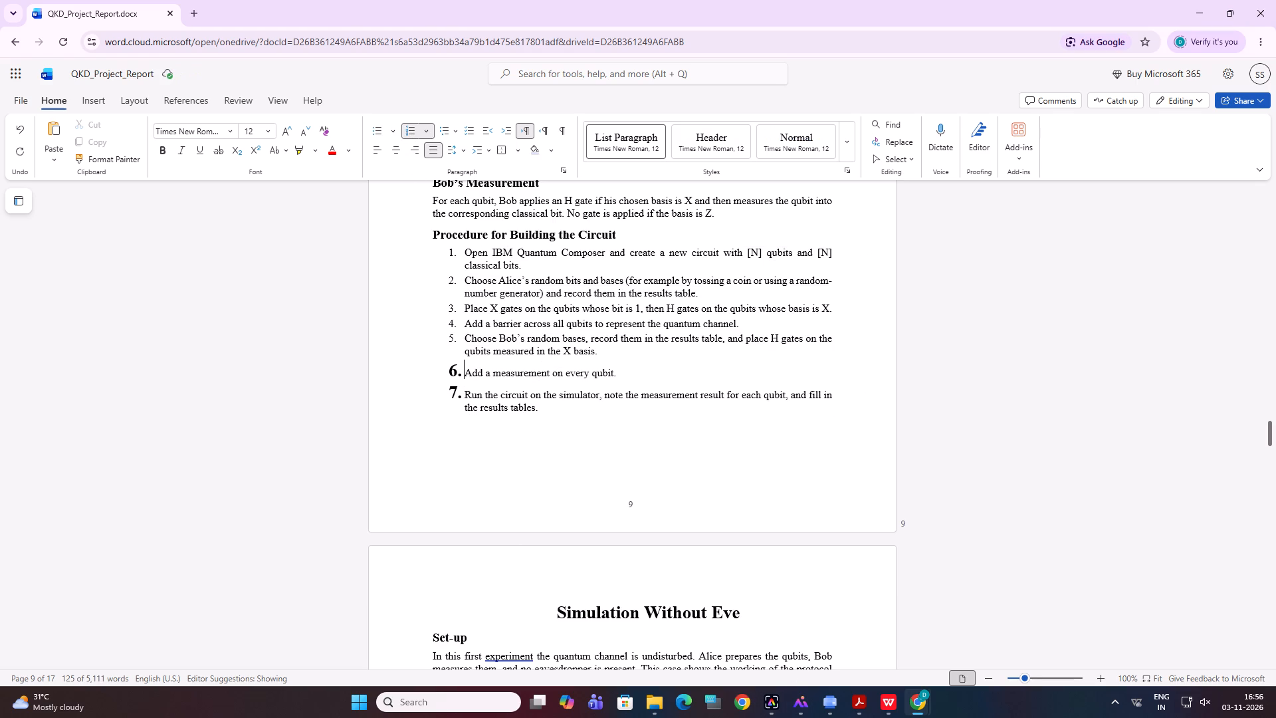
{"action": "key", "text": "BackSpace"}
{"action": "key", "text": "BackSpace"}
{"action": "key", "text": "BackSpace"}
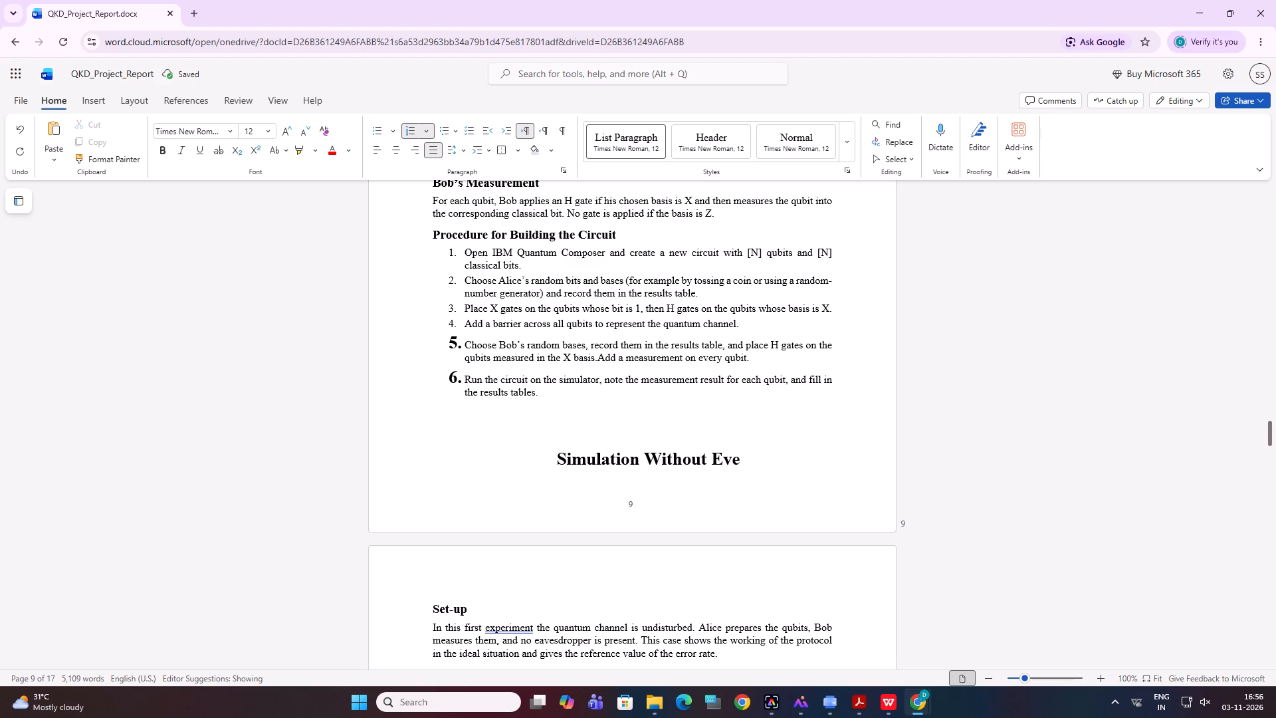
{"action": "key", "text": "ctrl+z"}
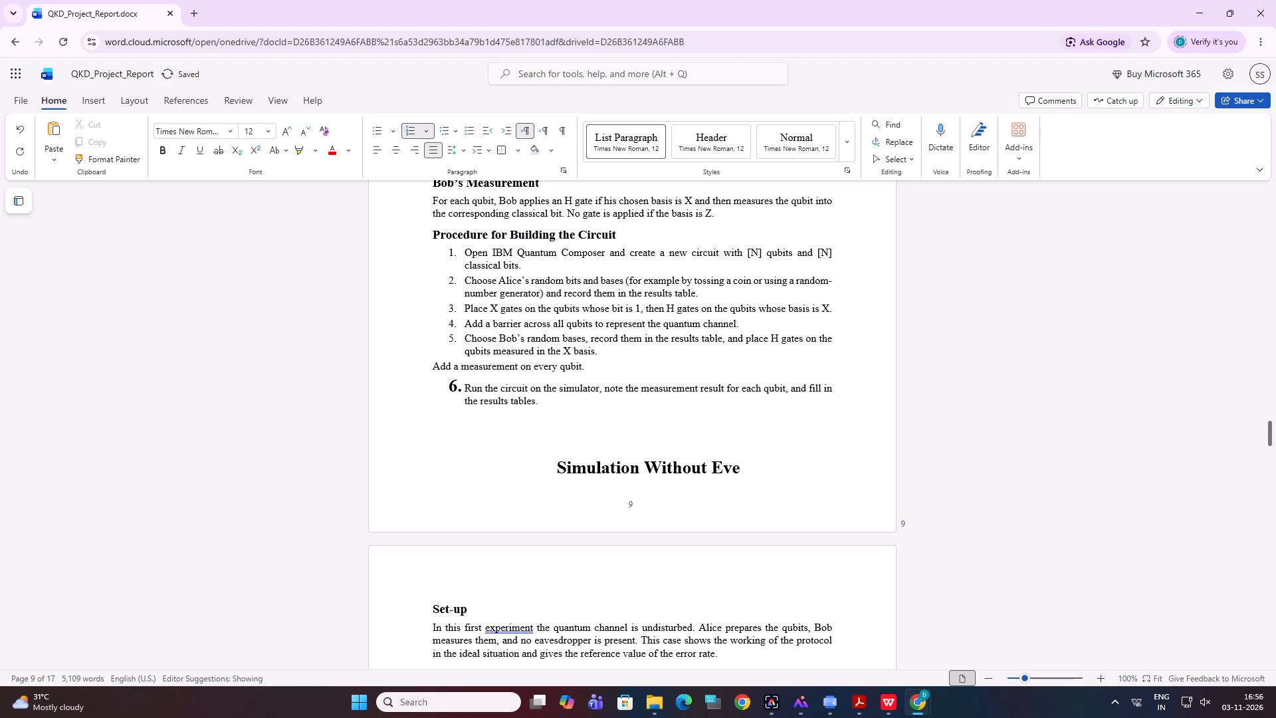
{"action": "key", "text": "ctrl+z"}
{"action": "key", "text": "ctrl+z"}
Replace the oversized automatic number of the "Add a measurement on every qubit." item with a manual "6.", keeping its indent.
{"action": "key", "text": "BackSpace"}
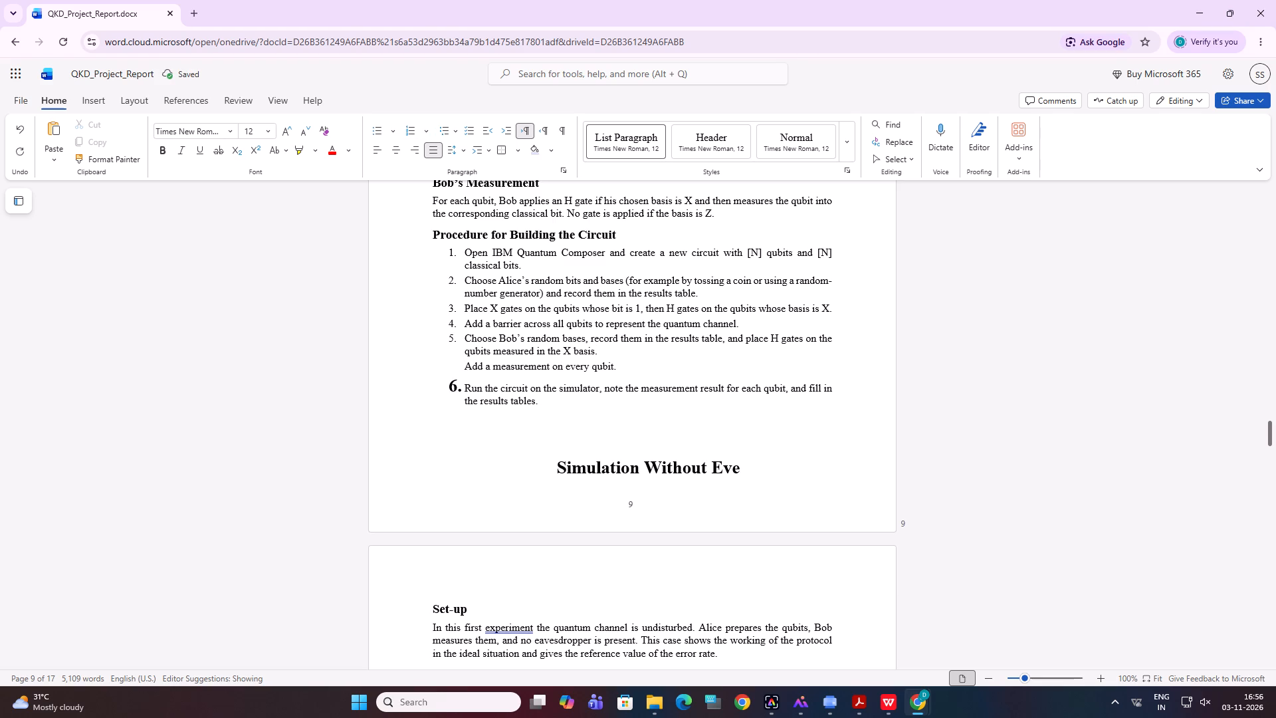
{"action": "type", "text": "6."}
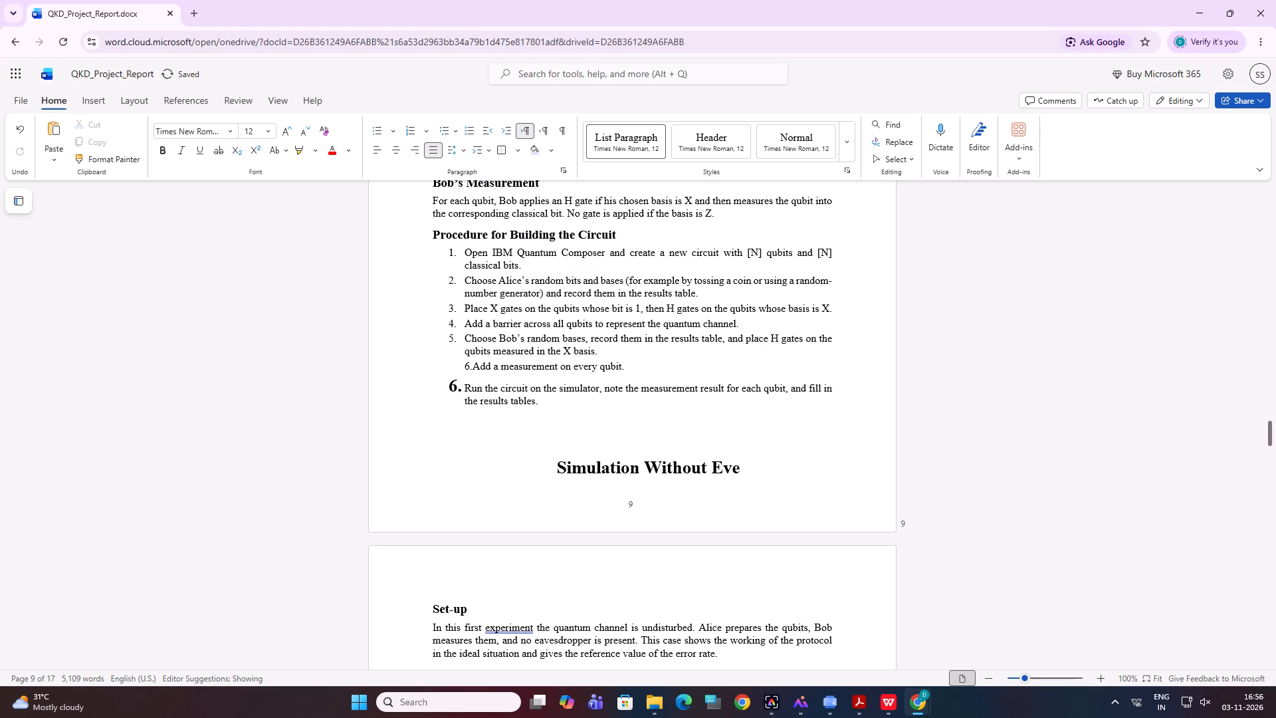
Align the manually numbered "6." item, "Add a measurement on every qubit.", with the other list items by adjusting its tab and leading spaces.
{"action": "key", "text": "Tab"}
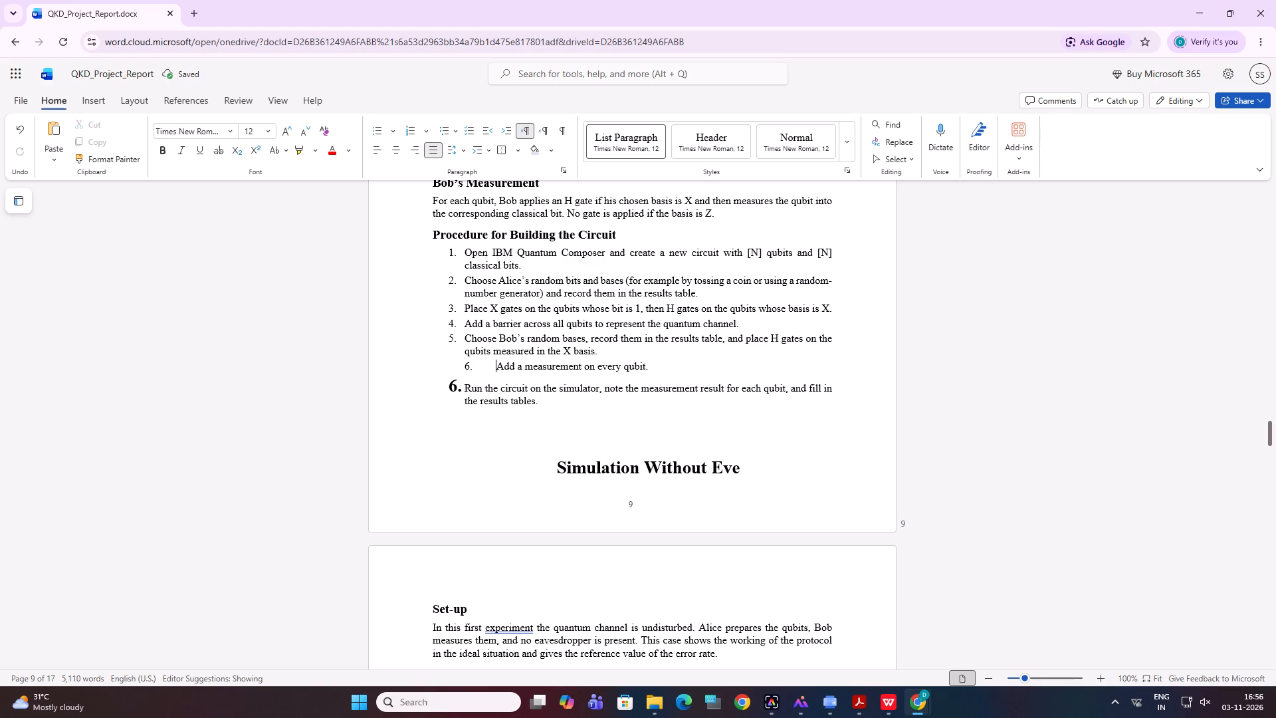
{"action": "left_click", "coordinate": [464, 364]}
{"action": "key", "text": "BackSpace"}
{"action": "key", "text": "Tab"}
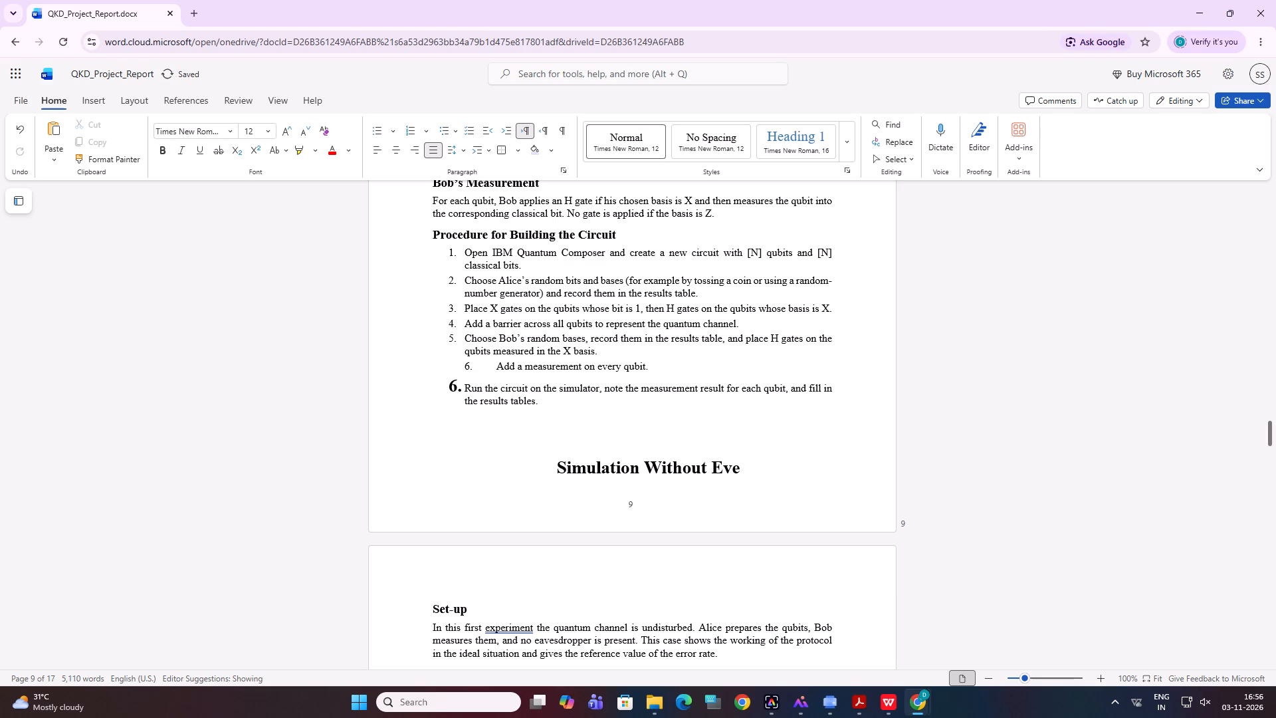
{"action": "key", "text": "BackSpace"}
{"action": "key", "text": "space"}
{"action": "key", "text": "space"}
{"action": "key", "text": "space"}
{"action": "key", "text": "space"}
{"action": "key", "text": "space"}
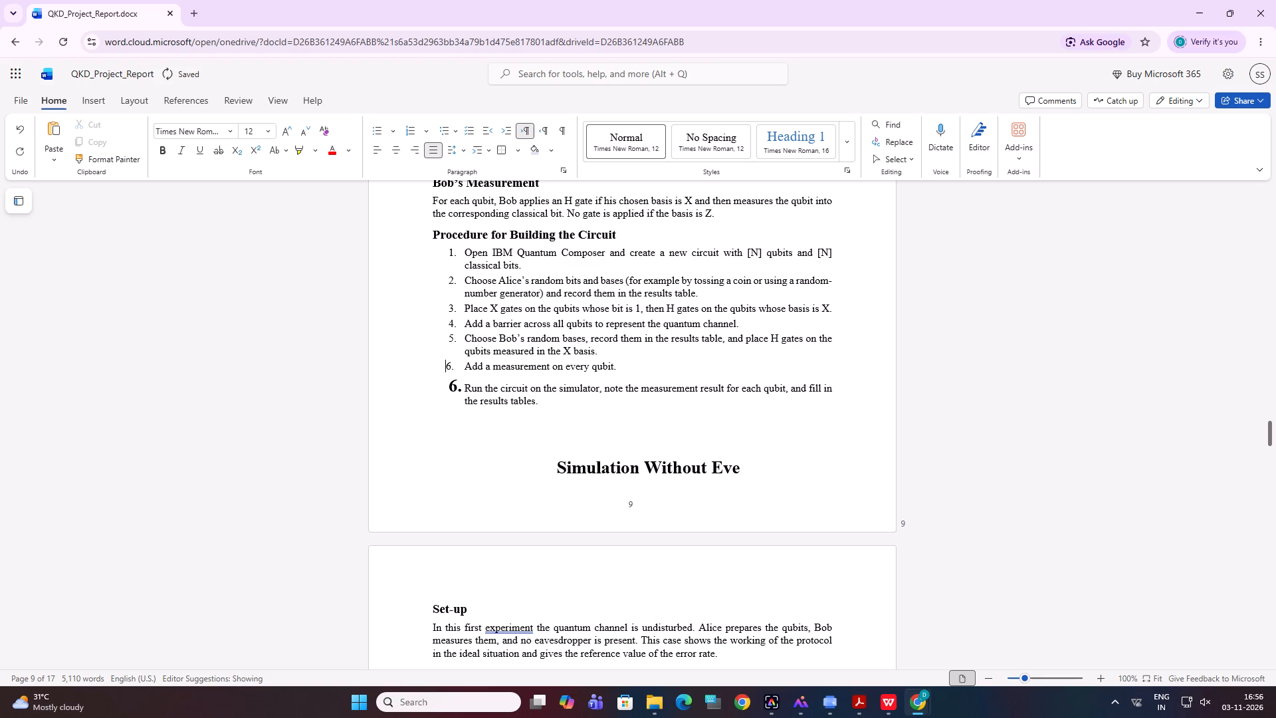
{"action": "key", "text": "space"}
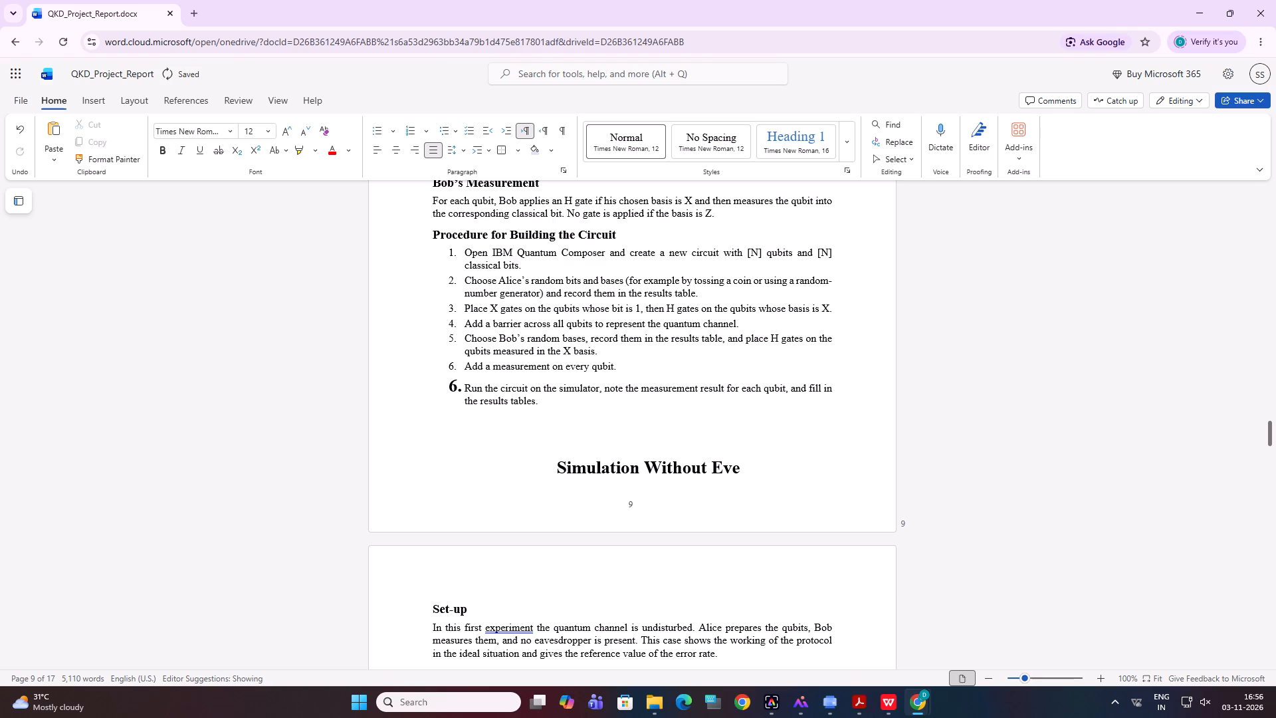
Replace the oversized automatic number of the "Run the circuit on the simulator" item with a manual "7." spaced to match the list.
{"action": "left_click", "coordinate": [468, 390]}
{"action": "key", "text": "BackSpace"}
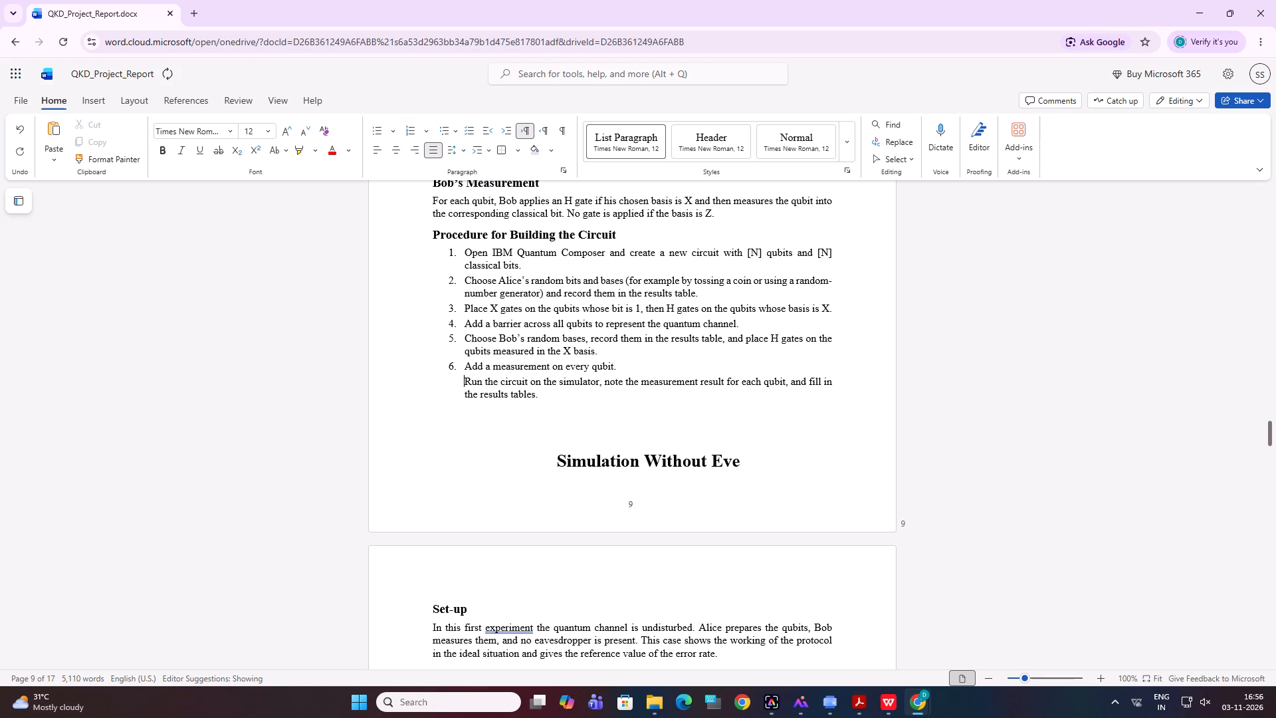
{"action": "key", "text": "BackSpace"}
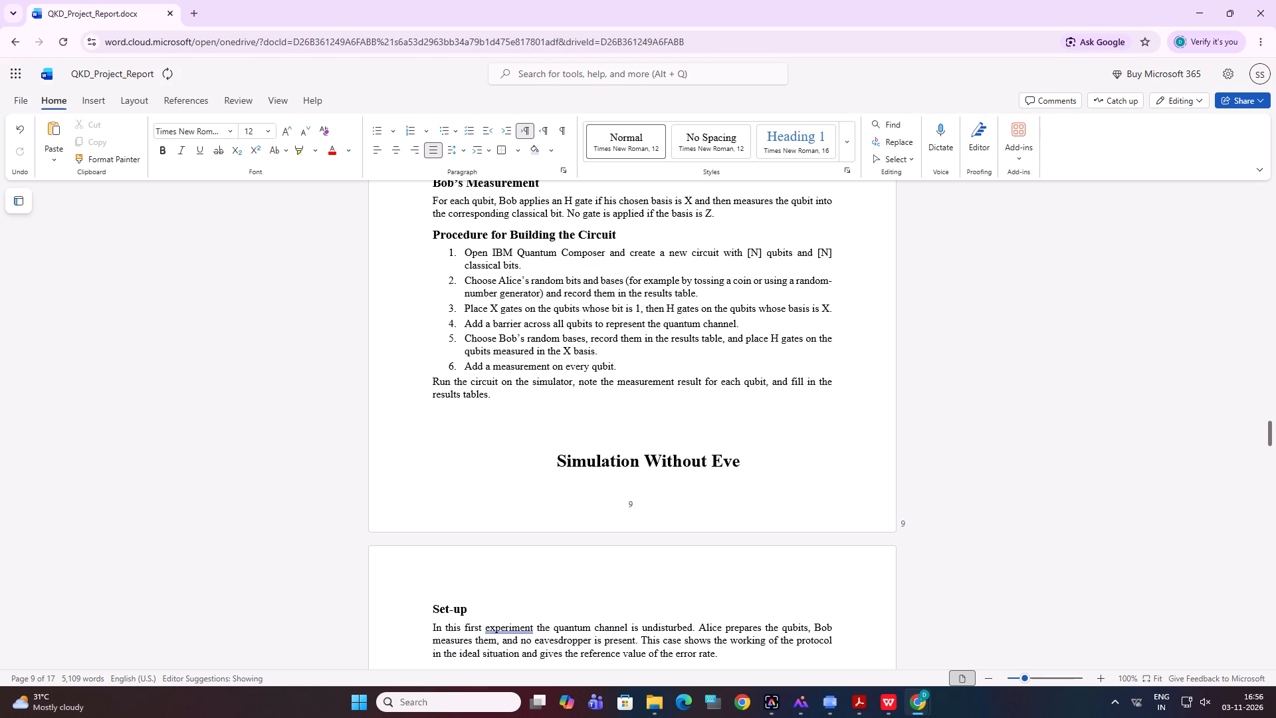
{"action": "key", "text": "space"}
{"action": "key", "text": "space"}
{"action": "key", "text": "space"}
{"action": "key", "text": "space"}
{"action": "key", "text": "space"}
{"action": "key", "text": "space"}
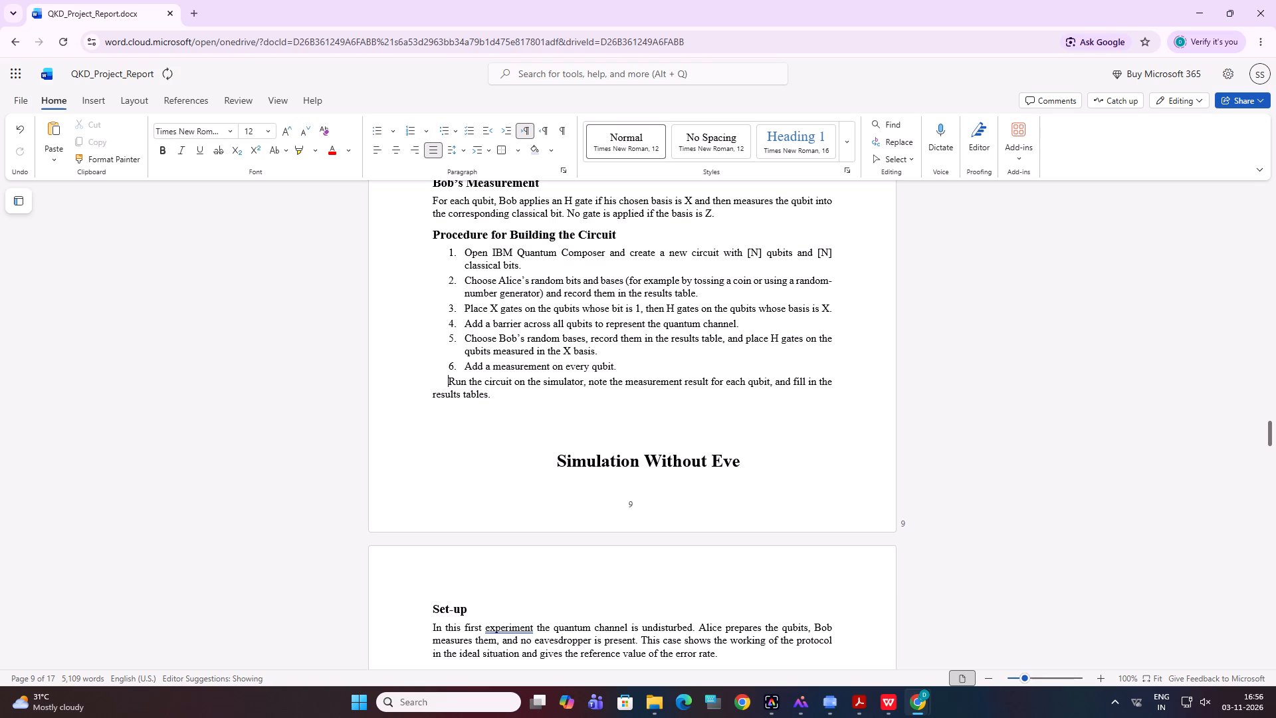
{"action": "type", "text": "7."}
{"action": "key", "text": "space"}
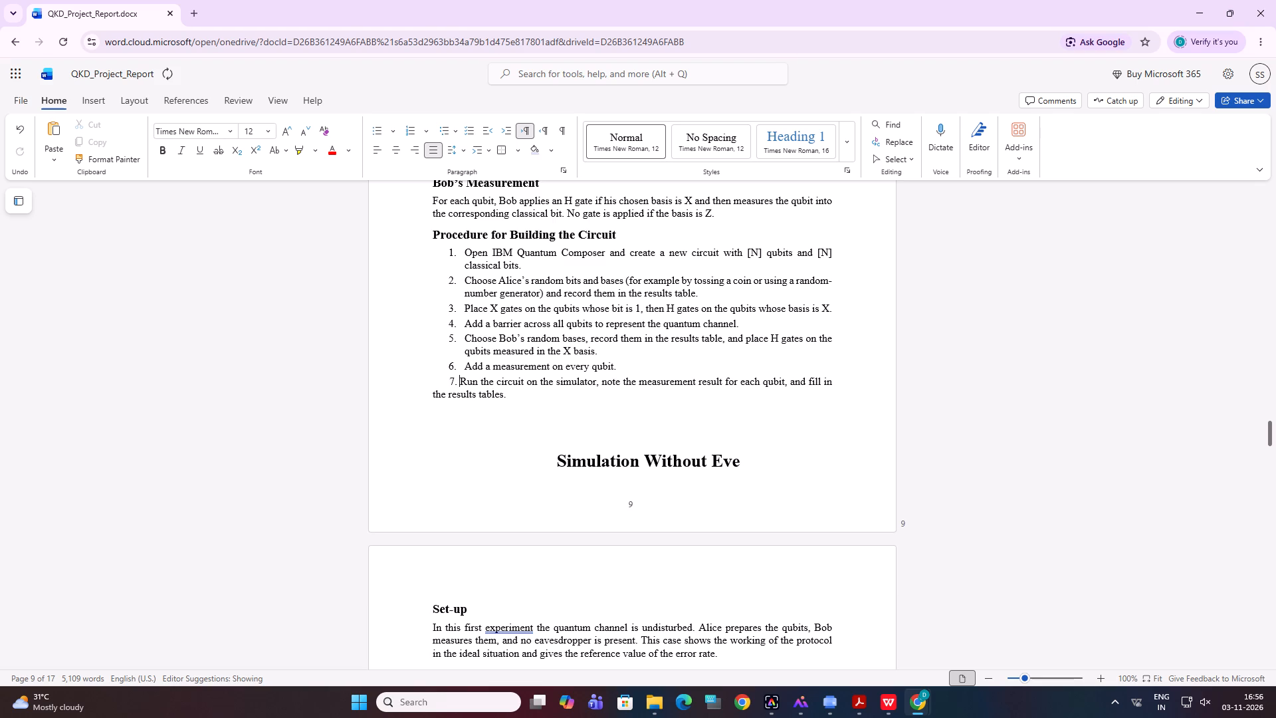
{"action": "key", "text": "space"}
{"action": "key", "text": "space"}
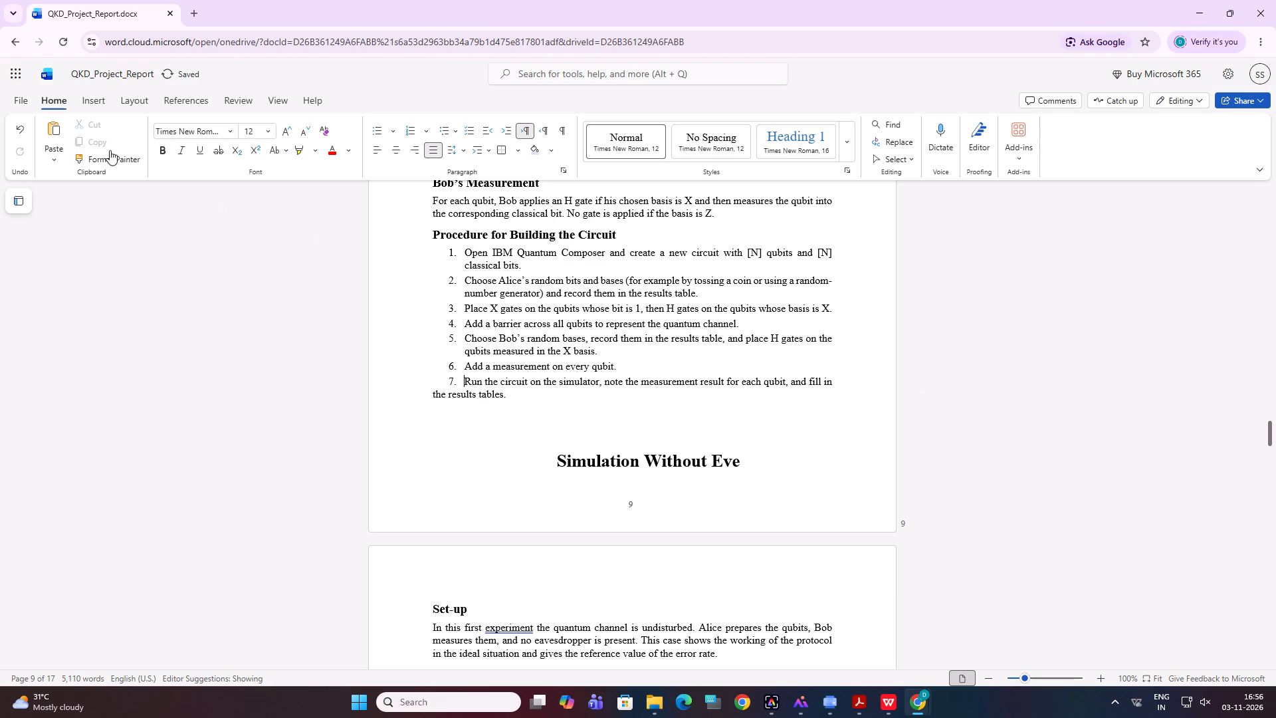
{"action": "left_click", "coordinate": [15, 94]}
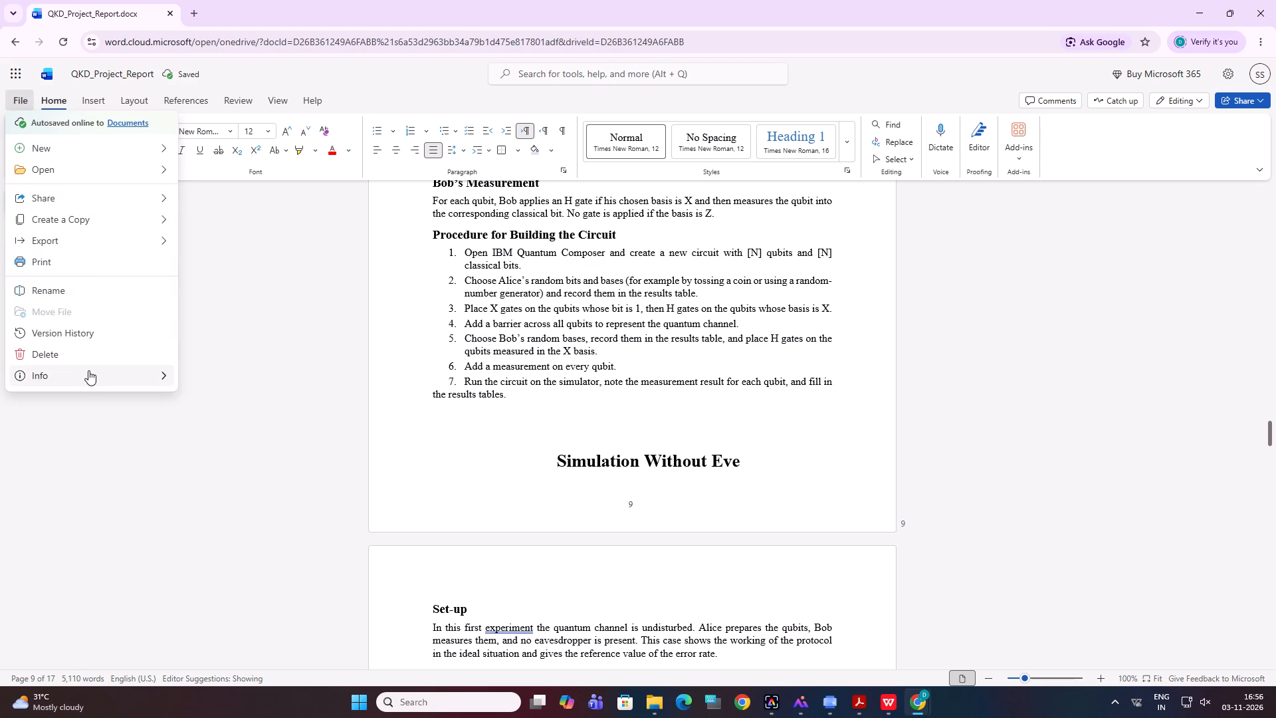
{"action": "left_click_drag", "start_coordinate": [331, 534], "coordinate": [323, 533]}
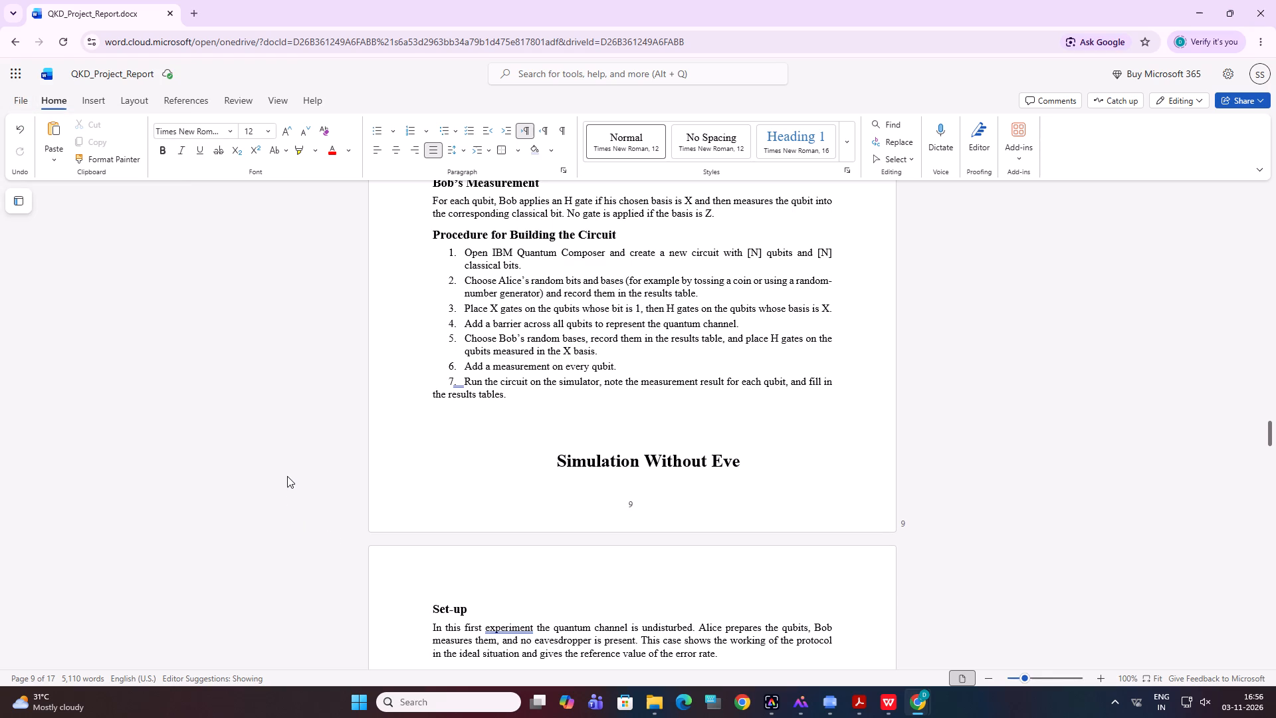
Insert a line break before the "Simulation Without Eve" heading to move it to the top of page 10.
{"action": "left_click", "coordinate": [566, 471]}
{"action": "left_click", "coordinate": [556, 463]}
{"action": "key", "text": "Return"}
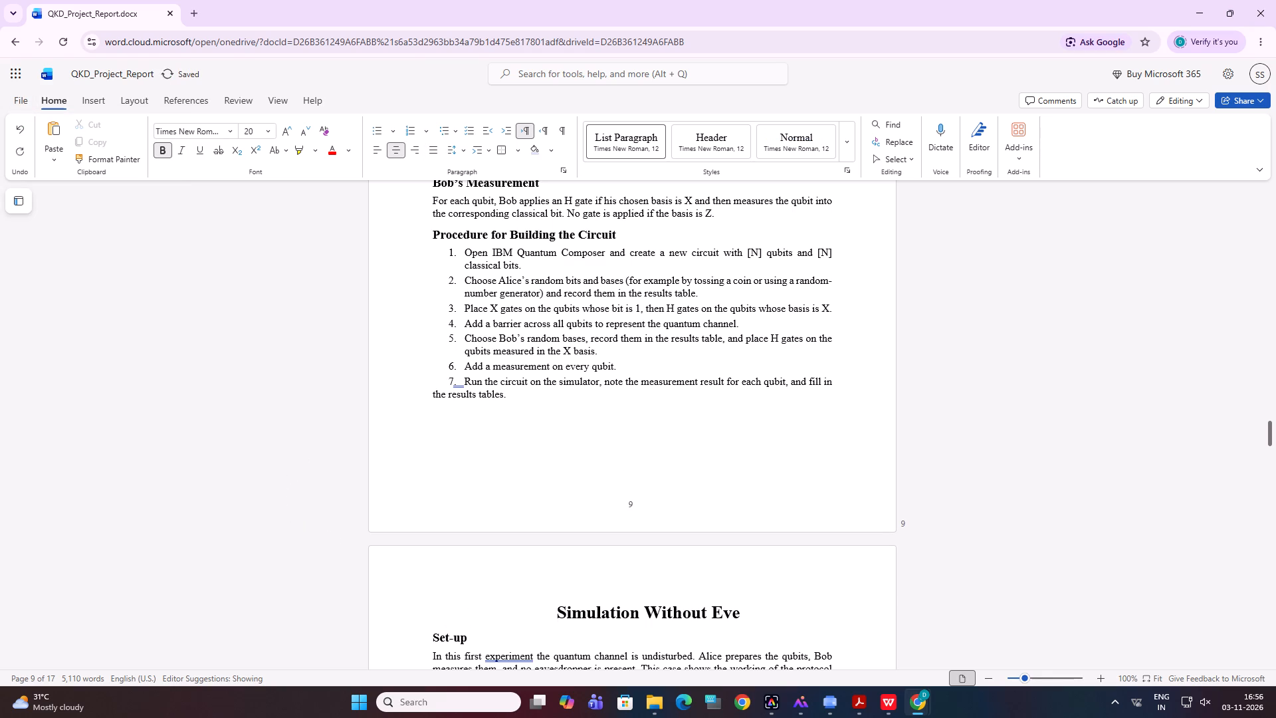
Ignore the grammar suggestion on the spacing after the manual "7.".
{"action": "left_click", "coordinate": [528, 453]}
{"action": "left_click", "coordinate": [460, 382]}
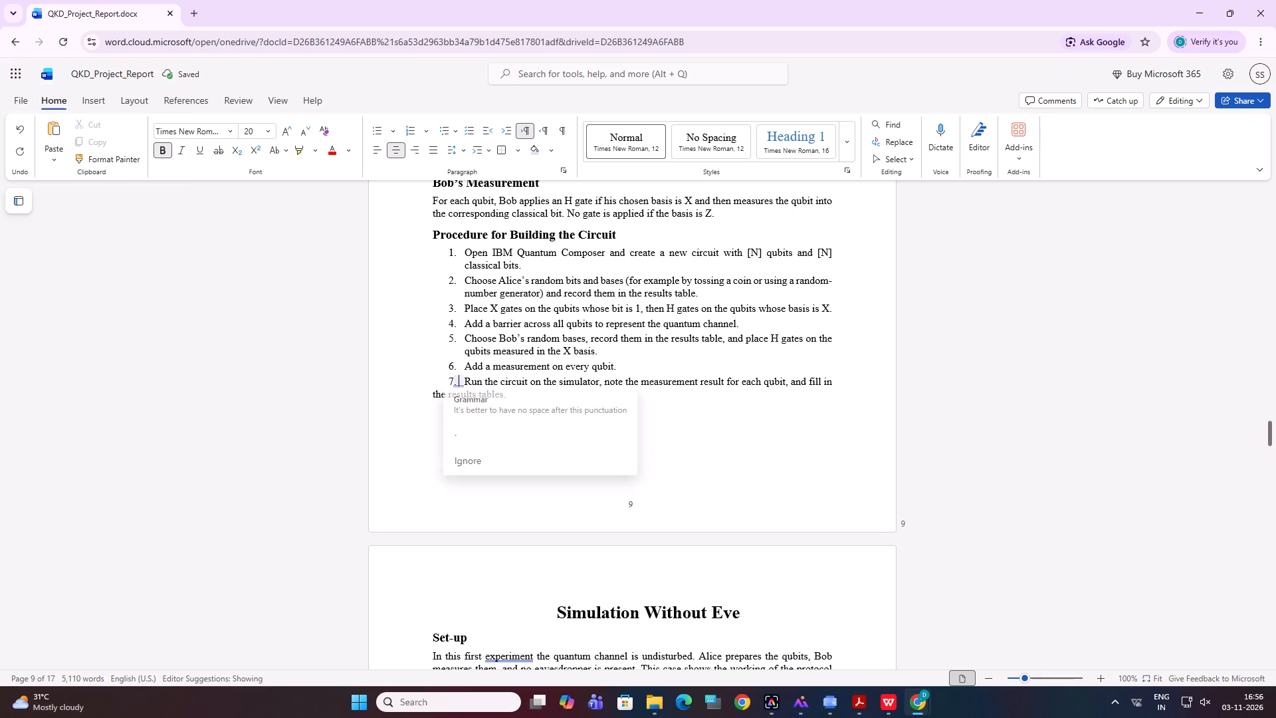
{"action": "left_click", "coordinate": [602, 560]}
{"action": "scroll", "coordinate": [593, 538], "scroll_direction": "down", "scroll_amount": 3}
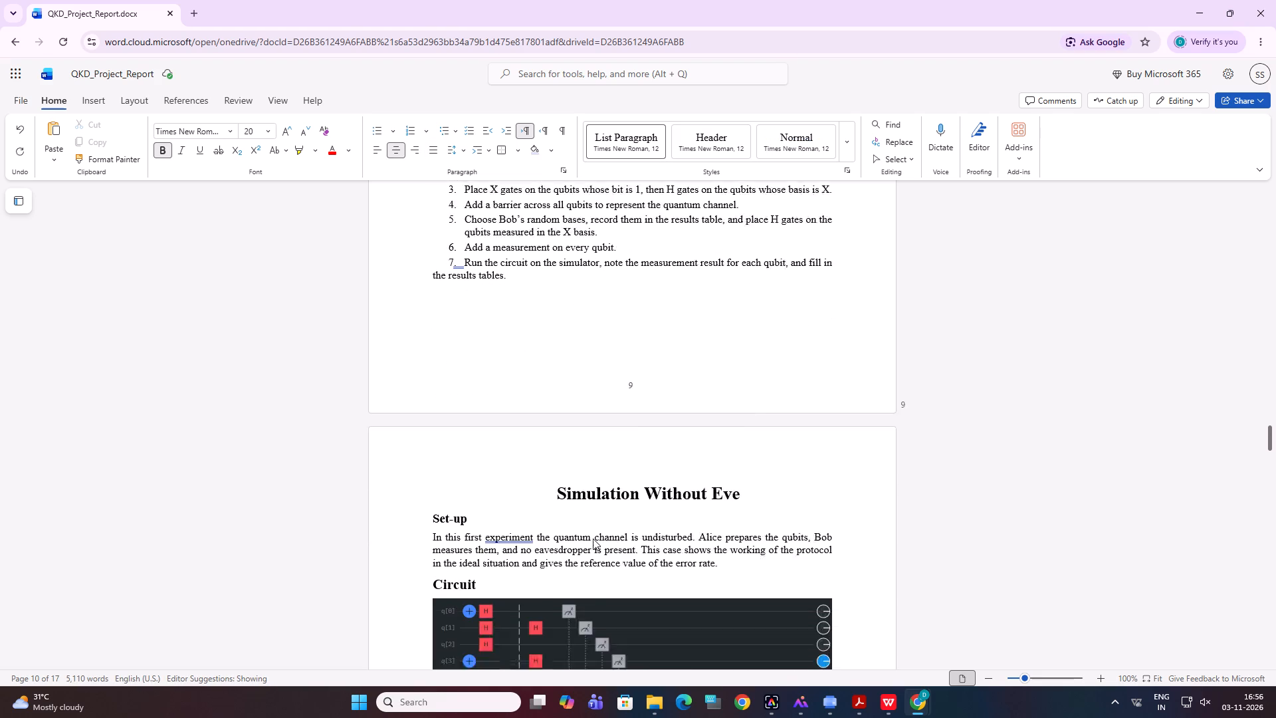
{"action": "scroll", "coordinate": [404, 263], "scroll_direction": "up", "scroll_amount": 3}
{"action": "left_click", "coordinate": [458, 379]}
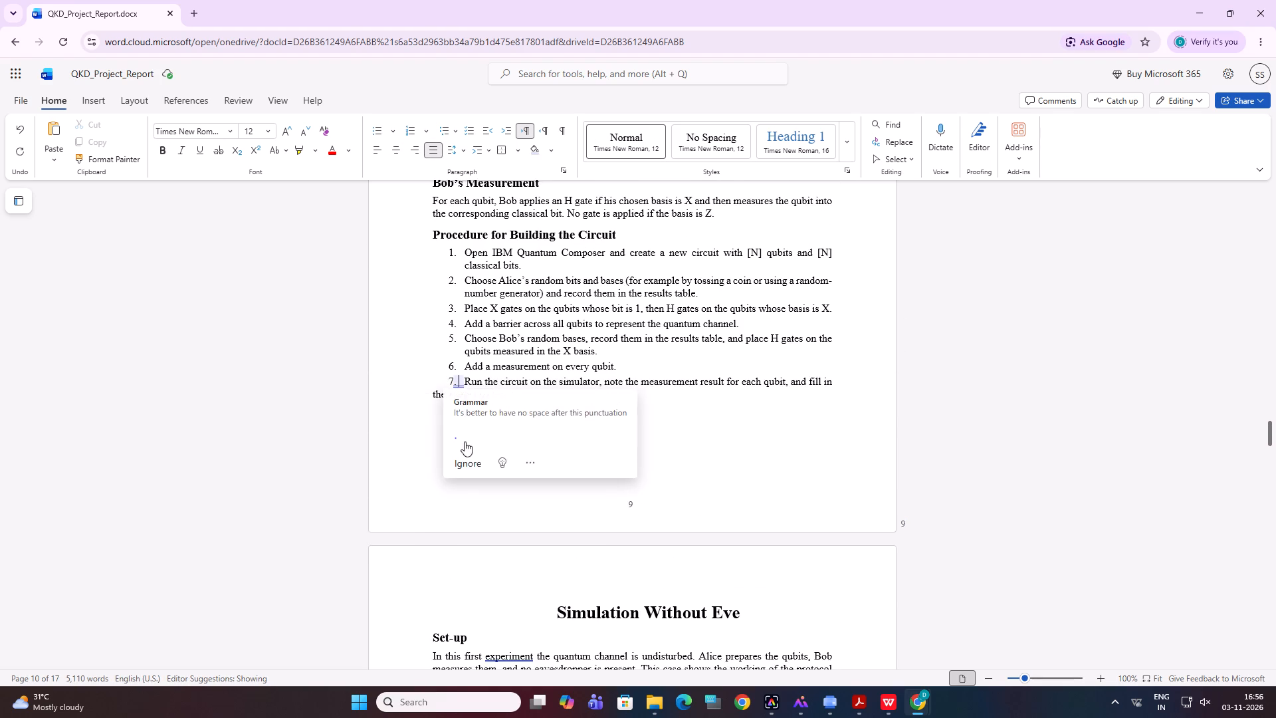
{"action": "left_click", "coordinate": [465, 457]}
Review the layout of the pages from "Simulation Without Eve" through the bullets following the Results comparison table.
{"action": "scroll", "coordinate": [476, 469], "scroll_direction": "down", "scroll_amount": 2}
{"action": "scroll", "coordinate": [477, 471], "scroll_direction": "up", "scroll_amount": 1}
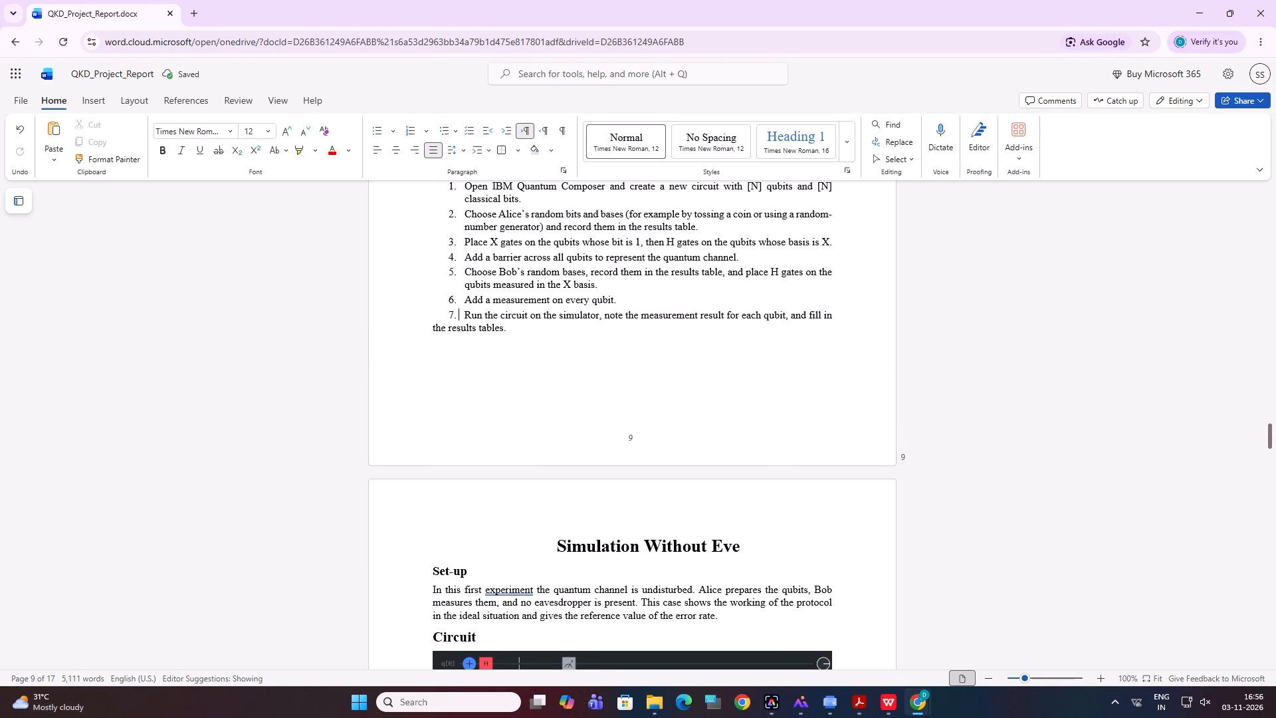
{"action": "scroll", "coordinate": [478, 471], "scroll_direction": "down", "scroll_amount": 10}
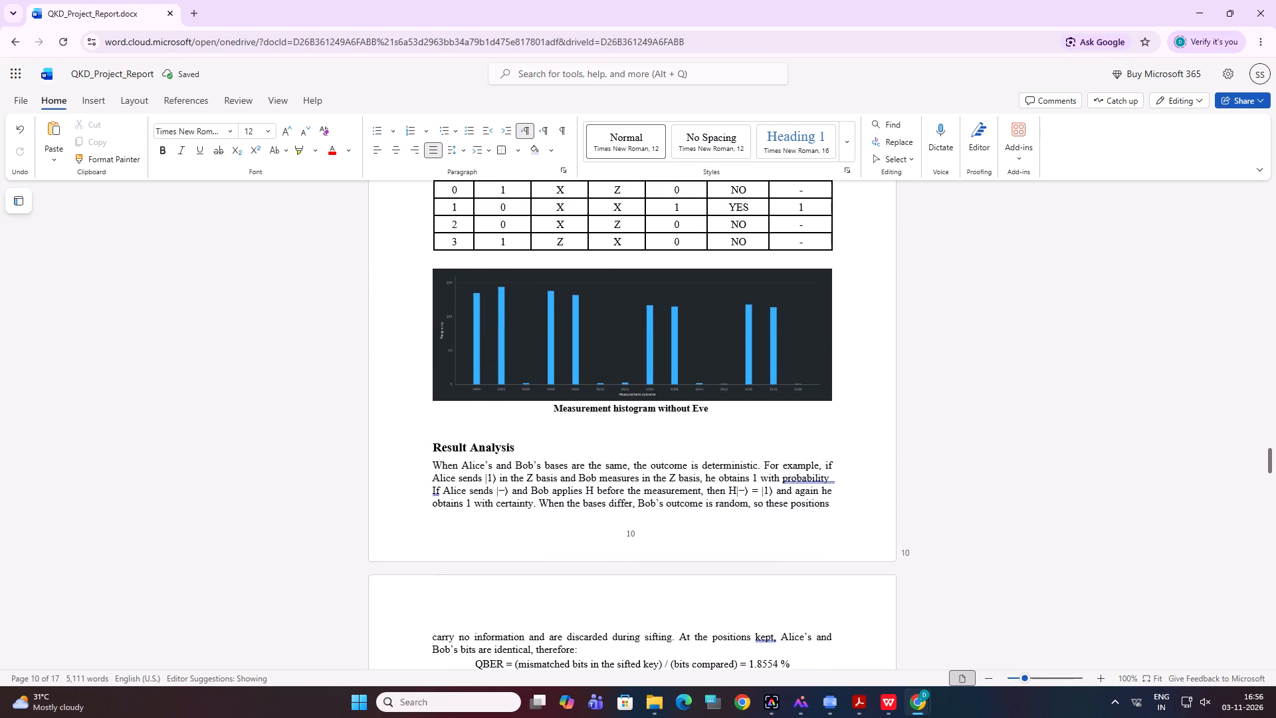
{"action": "scroll", "coordinate": [478, 471], "scroll_direction": "down", "scroll_amount": 6}
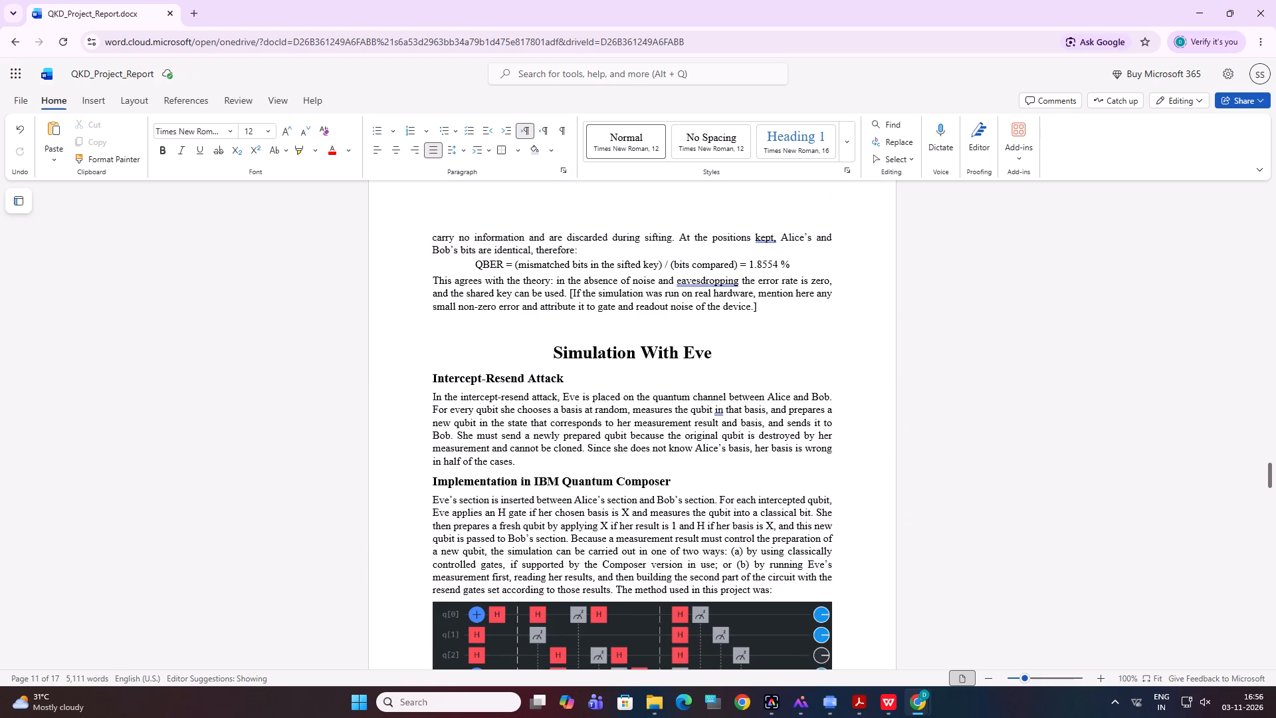
{"action": "scroll", "coordinate": [514, 450], "scroll_direction": "down", "scroll_amount": 20}
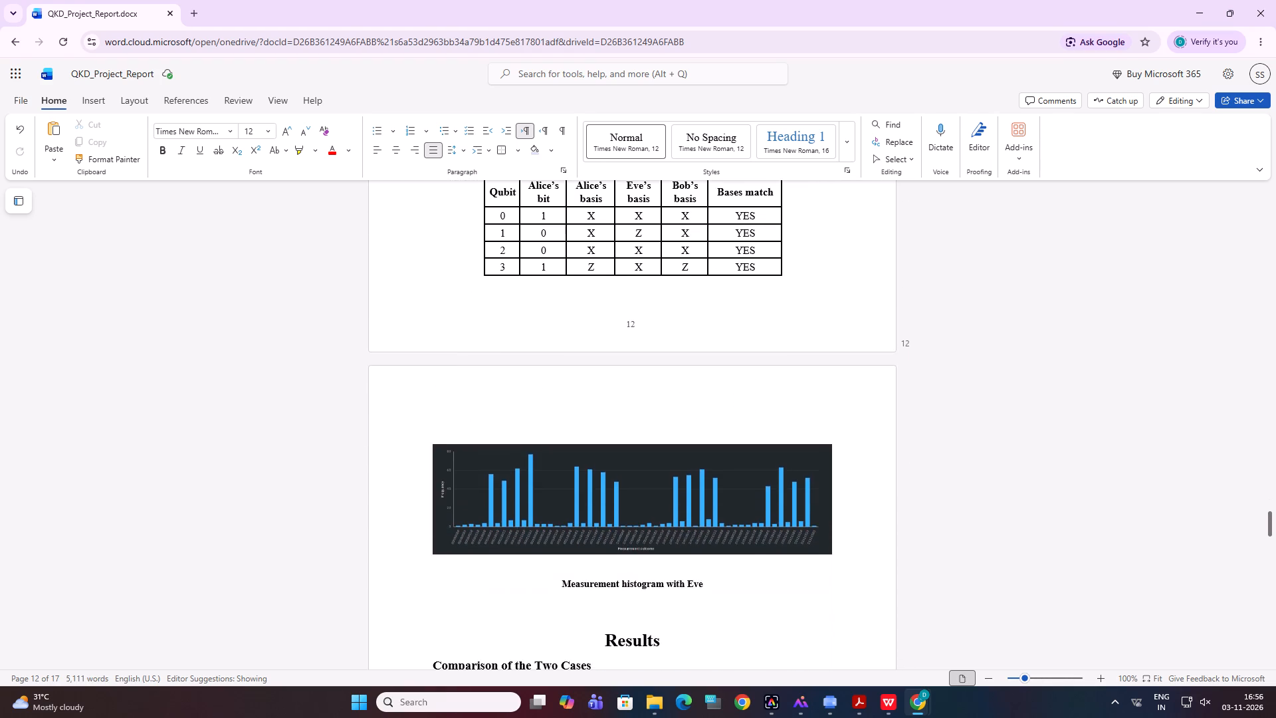
{"action": "scroll", "coordinate": [509, 469], "scroll_direction": "down", "scroll_amount": 1}
{"action": "scroll", "coordinate": [509, 469], "scroll_direction": "up", "scroll_amount": 3}
{"action": "scroll", "coordinate": [509, 469], "scroll_direction": "down", "scroll_amount": 10}
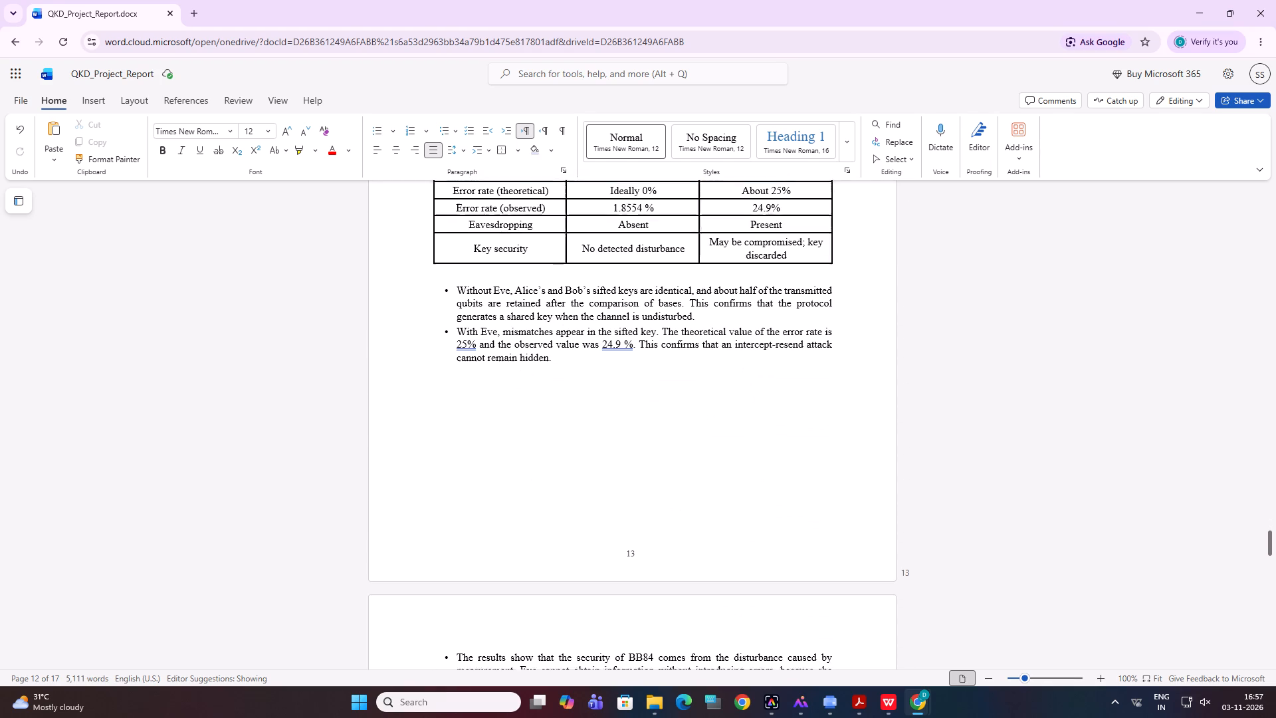
Close the gap before "The results show that the security of BB84" so it directly follows the "With Eve" bullet as its own bullet.
{"action": "left_click", "coordinate": [502, 501]}
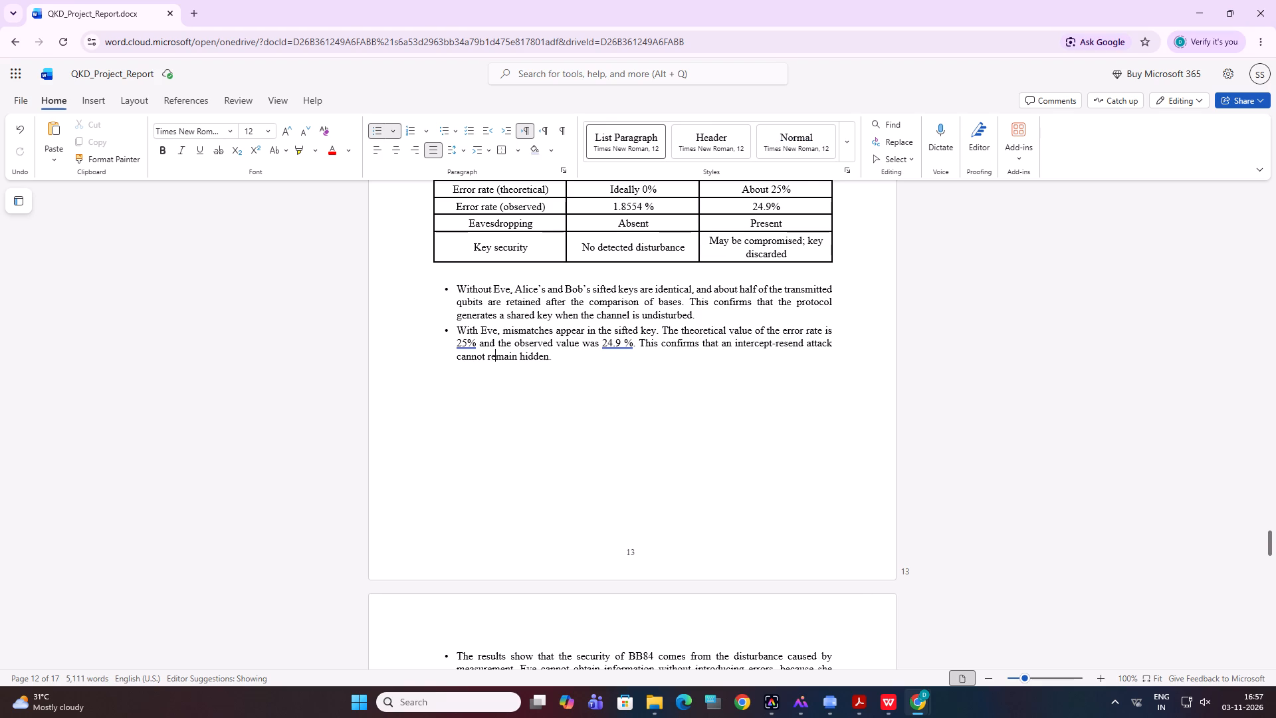
{"action": "left_click", "coordinate": [447, 657]}
{"action": "key", "text": "BackSpace"}
{"action": "key", "text": "BackSpace"}
{"action": "key", "text": "BackSpace"}
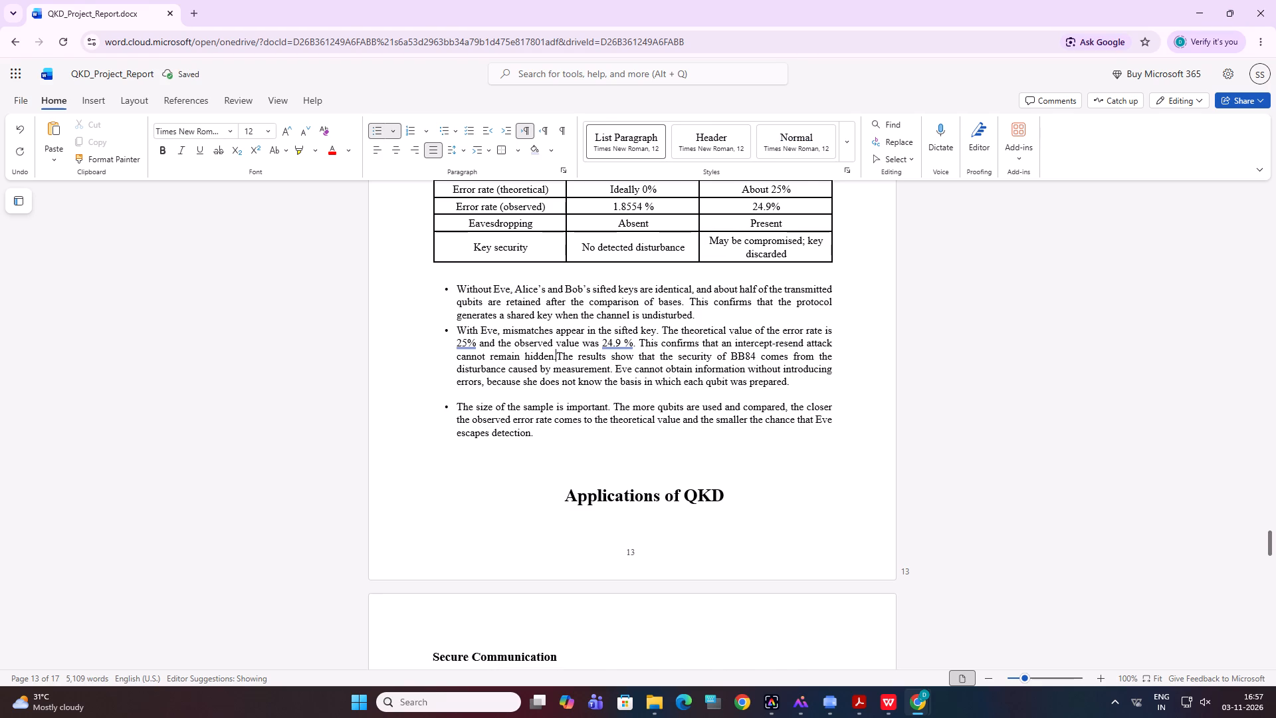
{"action": "key", "text": "Return"}
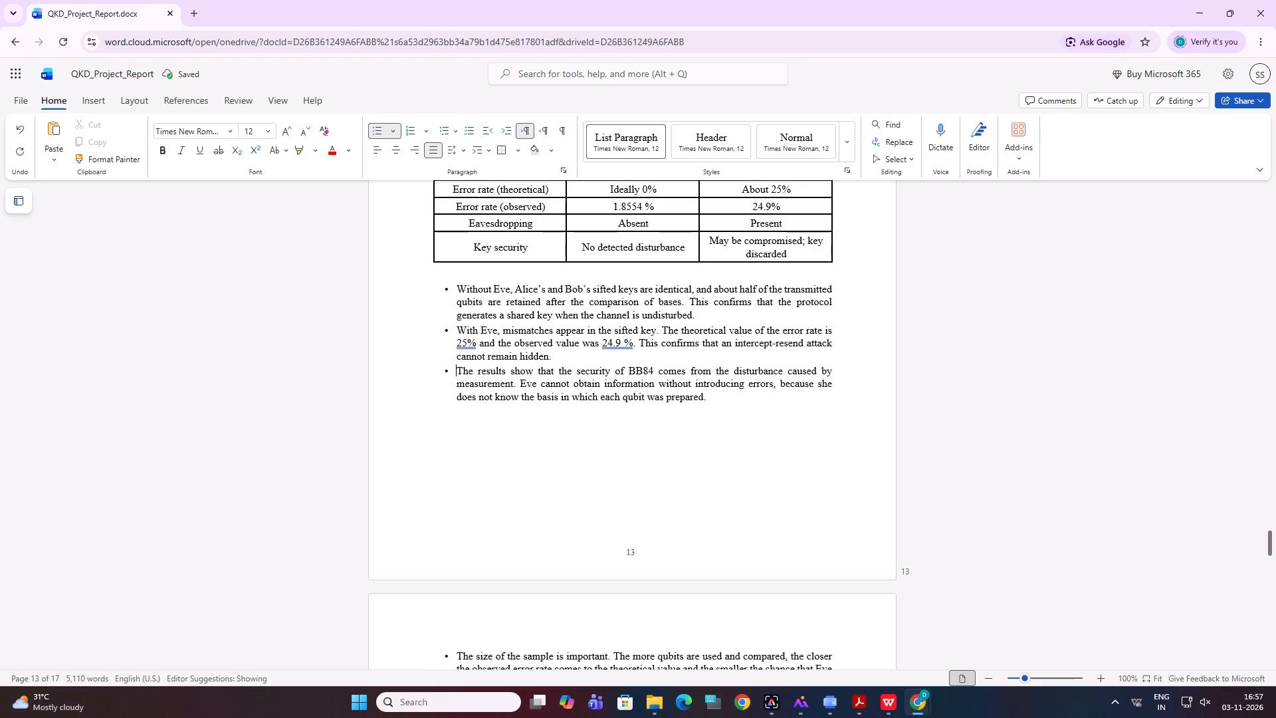
Close the gap before "The size of the sample is important" so it directly follows the preceding bullet as its own bullet.
{"action": "left_click", "coordinate": [459, 658]}
{"action": "key", "text": "BackSpace"}
{"action": "key", "text": "BackSpace"}
{"action": "key", "text": "BackSpace"}
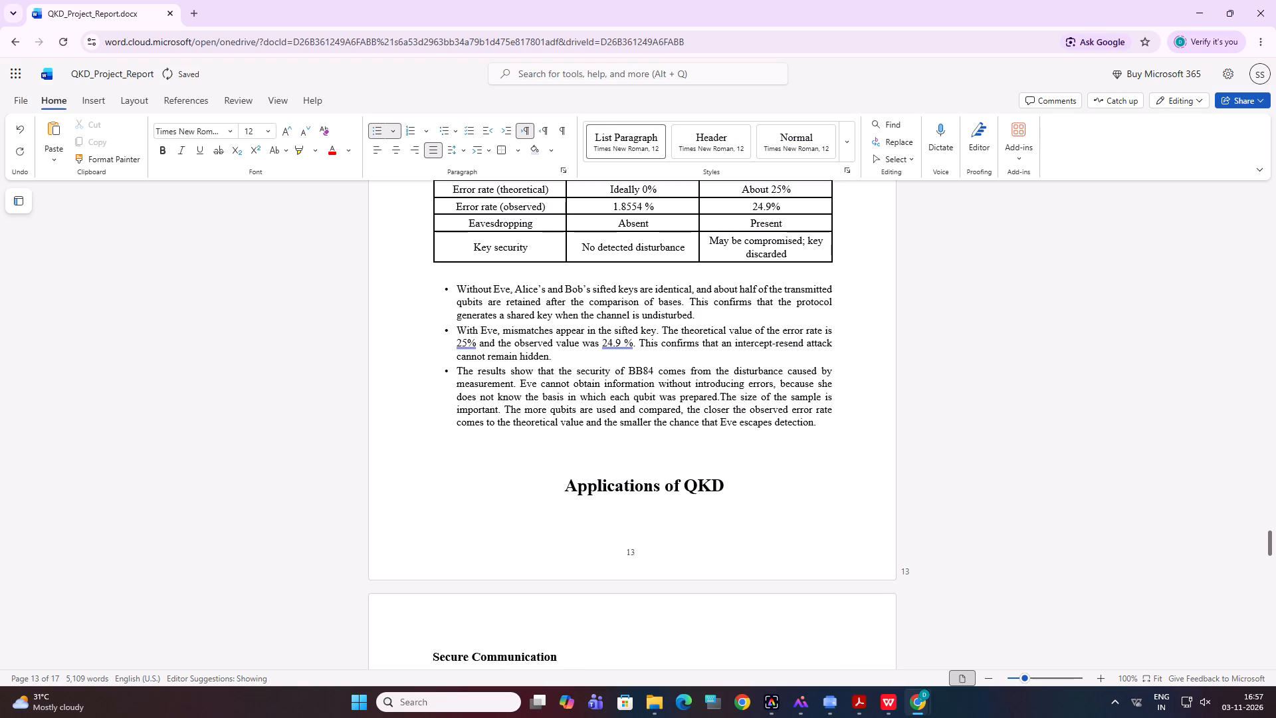
{"action": "key", "text": "Return"}
Delete the spacing above the "Applications of QKD" heading and insert one line break so it starts page 14.
{"action": "scroll", "coordinate": [698, 628], "scroll_direction": "down", "scroll_amount": 3}
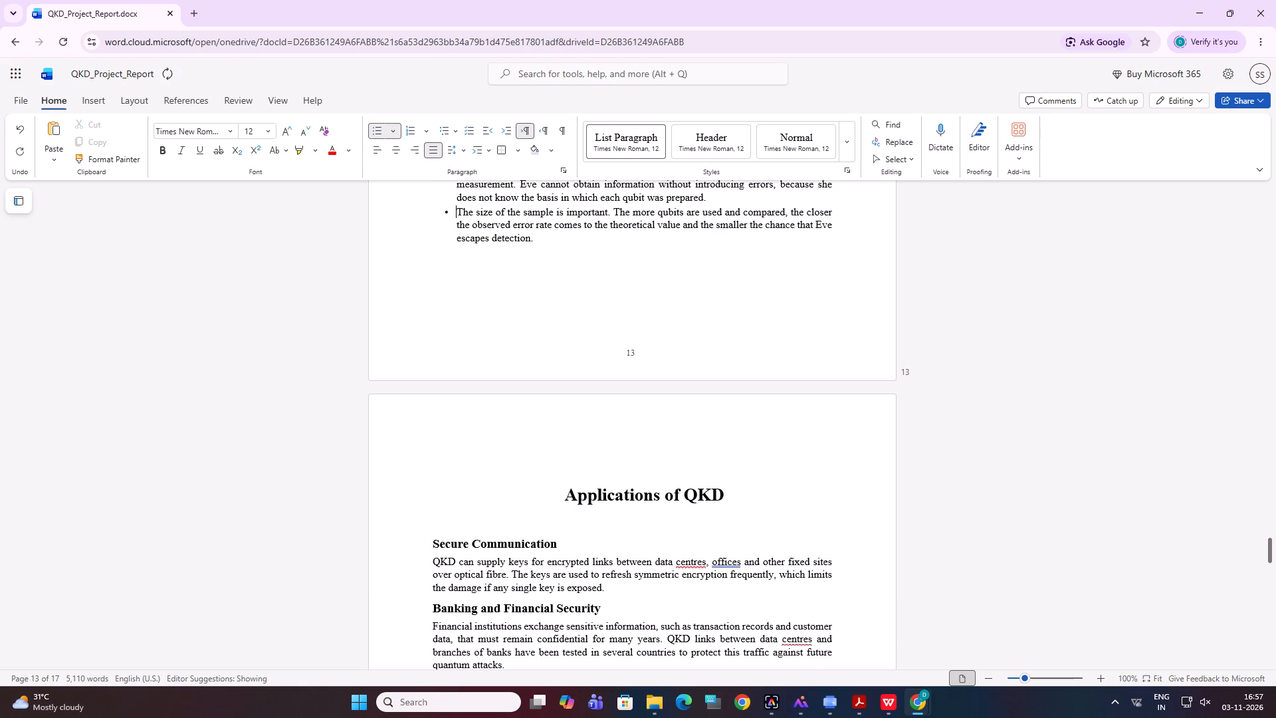
{"action": "left_click", "coordinate": [563, 493]}
{"action": "key", "text": "BackSpace"}
{"action": "key", "text": "BackSpace"}
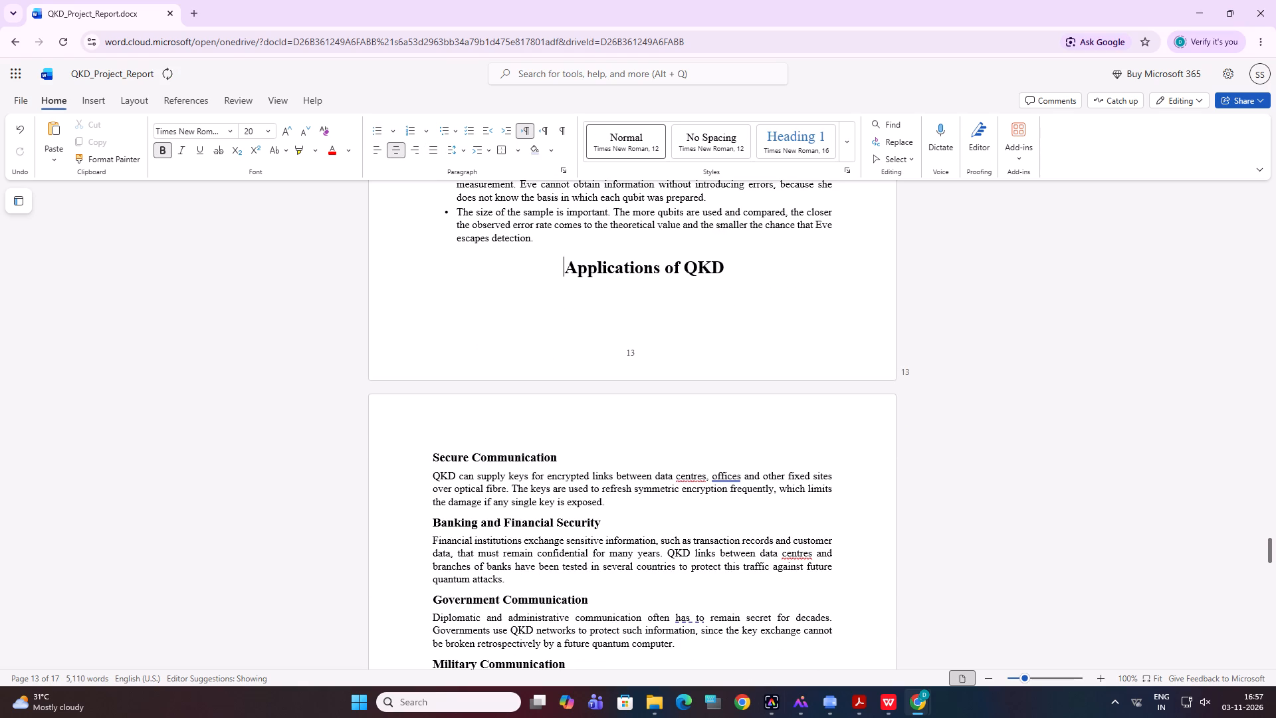
{"action": "key", "text": "Return"}
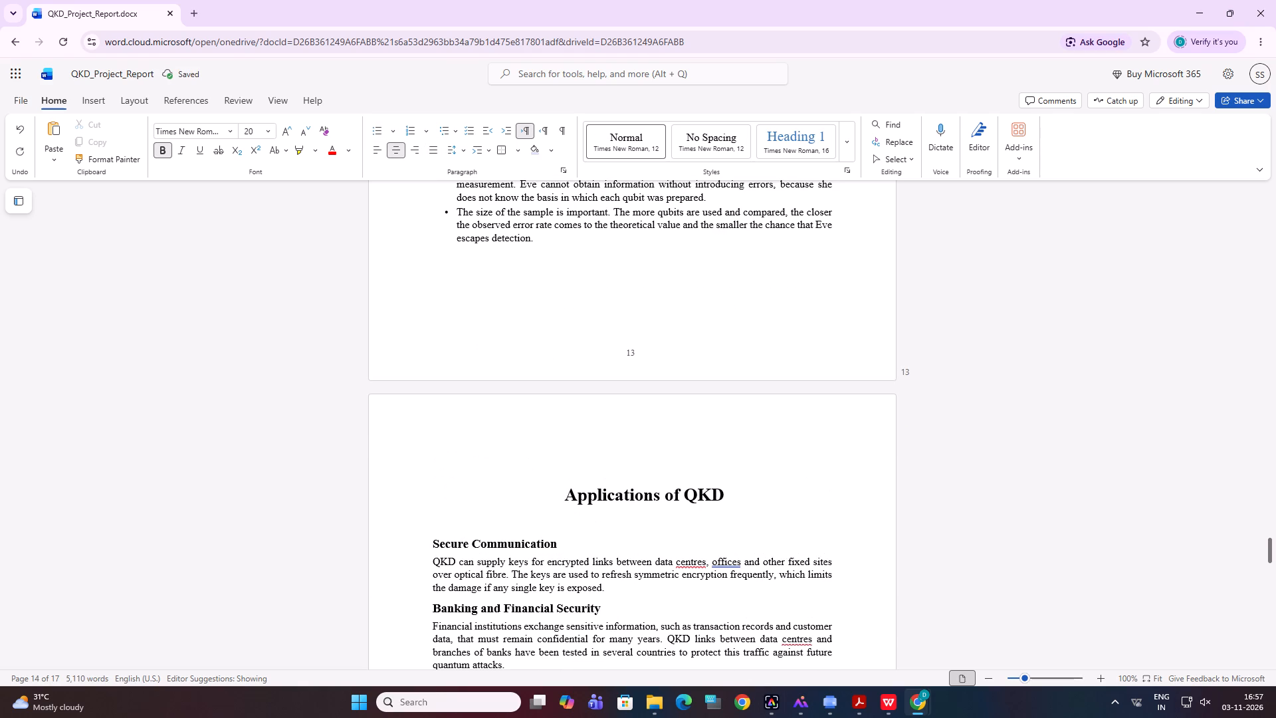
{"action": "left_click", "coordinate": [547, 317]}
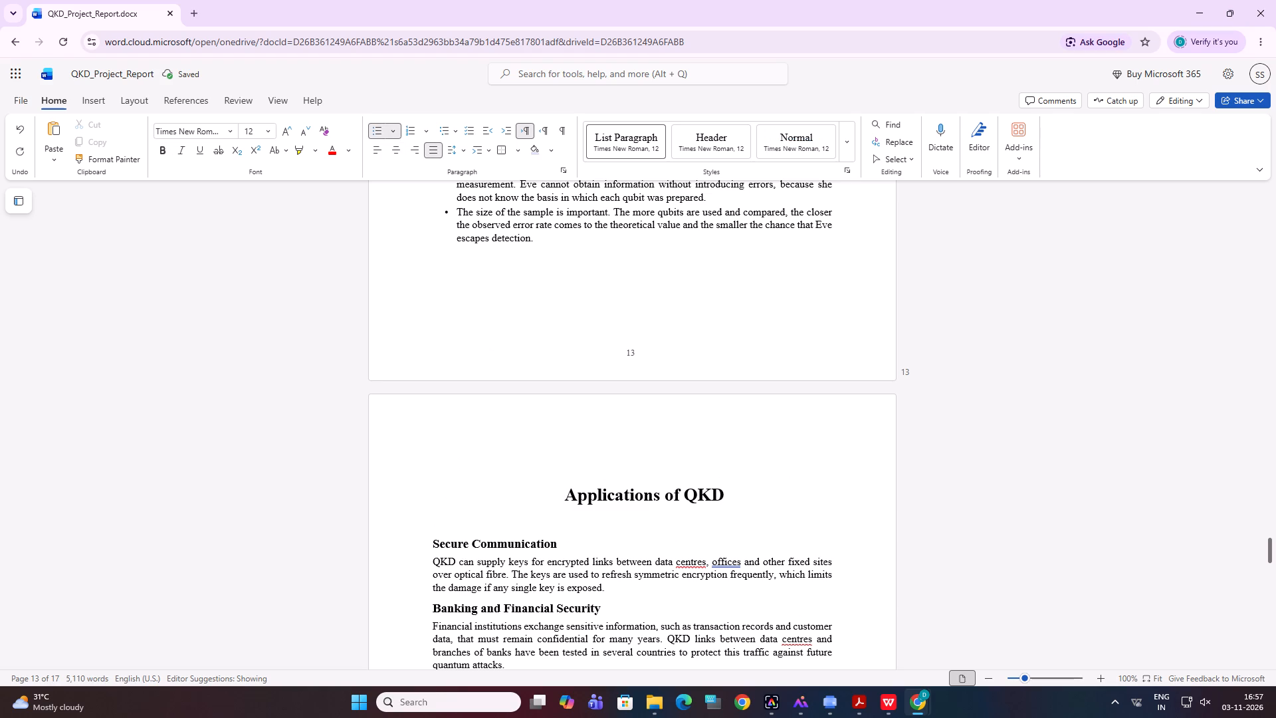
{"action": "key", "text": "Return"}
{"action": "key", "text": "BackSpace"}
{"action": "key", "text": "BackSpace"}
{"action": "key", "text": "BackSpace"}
Remove the blank line between the "Applications of QKD" and "Secure Communication" headings.
{"action": "left_click", "coordinate": [567, 499]}
{"action": "left_click", "coordinate": [568, 523]}
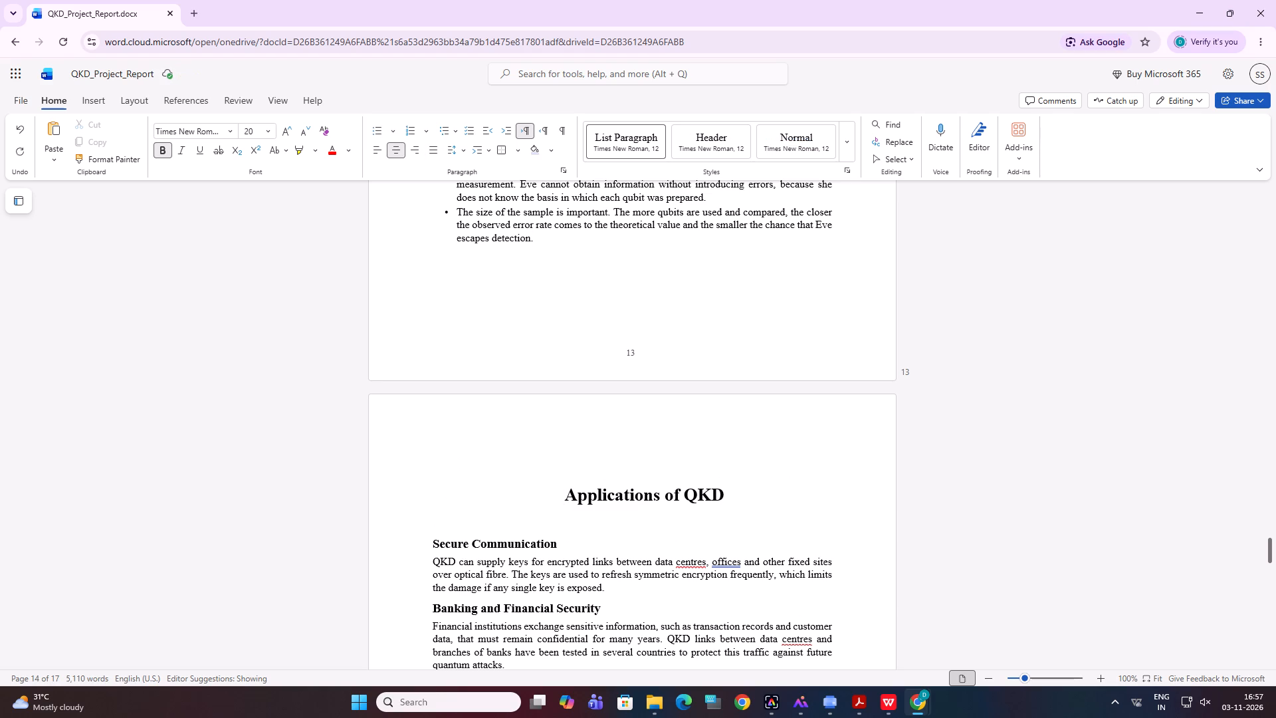
{"action": "key", "text": "BackSpace"}
{"action": "key", "text": "BackSpace"}
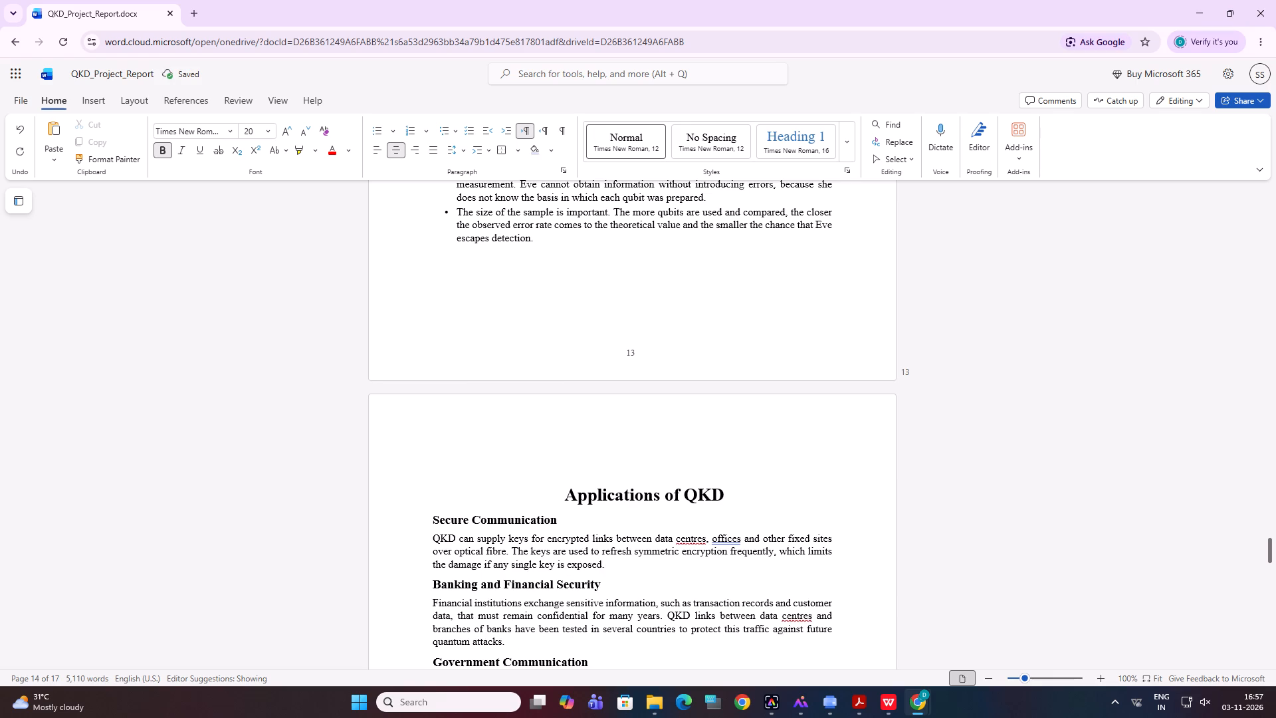
Undo the removal of the blank line between the "Applications of QKD" and "Secure Communication" headings.
{"action": "key", "text": "BackSpace"}
{"action": "key", "text": "ctrl+z"}
{"action": "key", "text": "ctrl+z"}
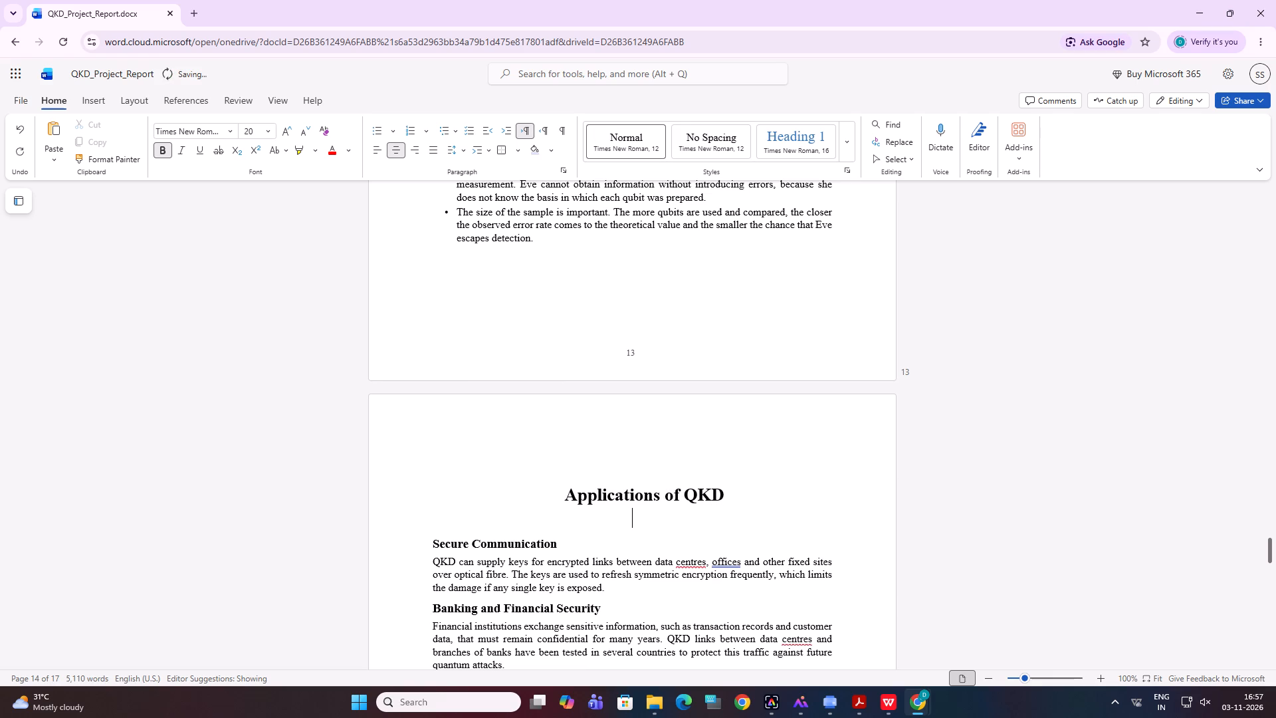
Delete all the spacing above the "Applications of QKD" heading until it joins the last bullet on page 13.
{"action": "left_click", "coordinate": [578, 481]}
{"action": "scroll", "coordinate": [579, 481], "scroll_direction": "down", "scroll_amount": 5}
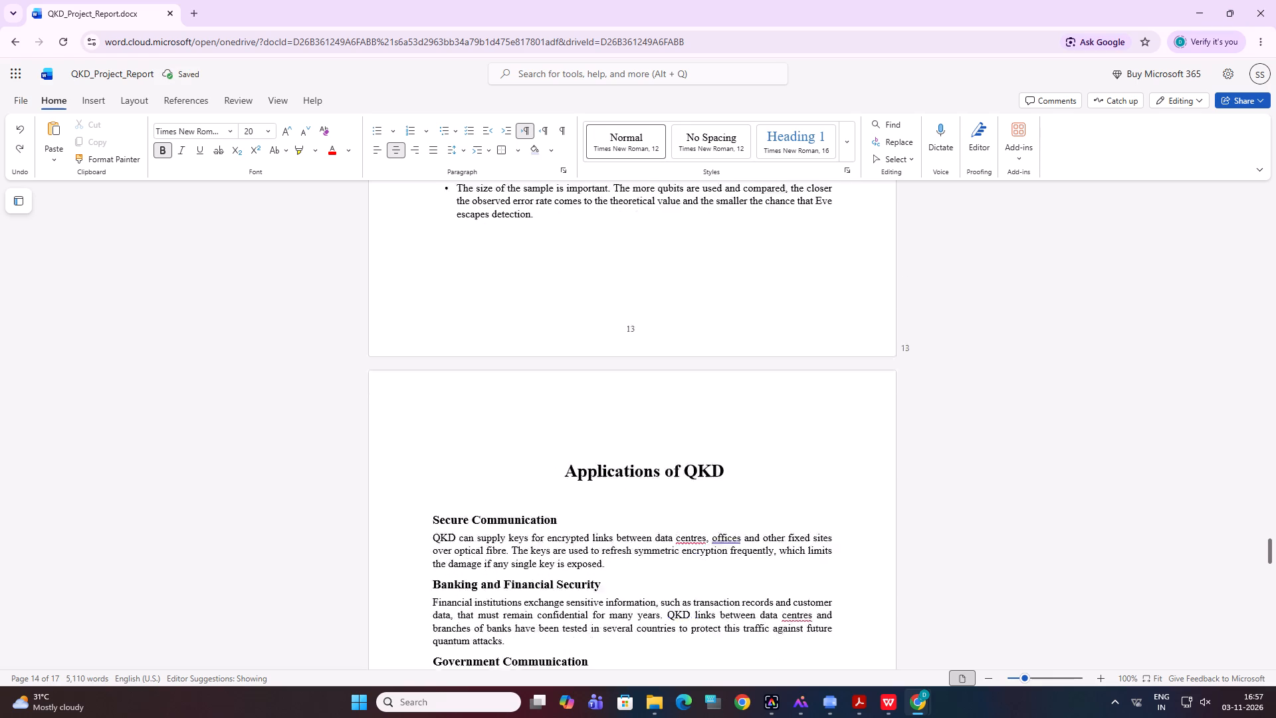
{"action": "scroll", "coordinate": [579, 481], "scroll_direction": "down", "scroll_amount": 5}
{"action": "scroll", "coordinate": [579, 481], "scroll_direction": "up", "scroll_amount": 2}
{"action": "scroll", "coordinate": [579, 481], "scroll_direction": "down", "scroll_amount": 1}
{"action": "scroll", "coordinate": [579, 481], "scroll_direction": "up", "scroll_amount": 2}
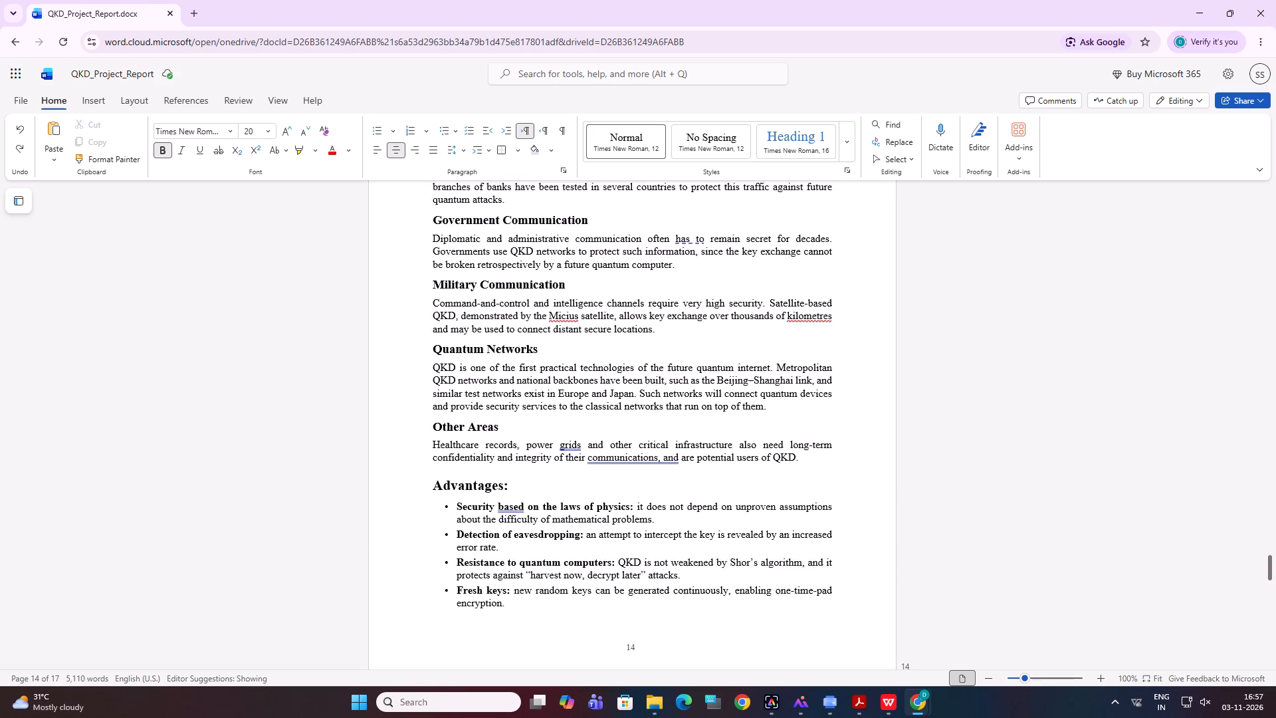
{"action": "scroll", "coordinate": [579, 481], "scroll_direction": "up", "scroll_amount": 6}
{"action": "left_click", "coordinate": [558, 429]}
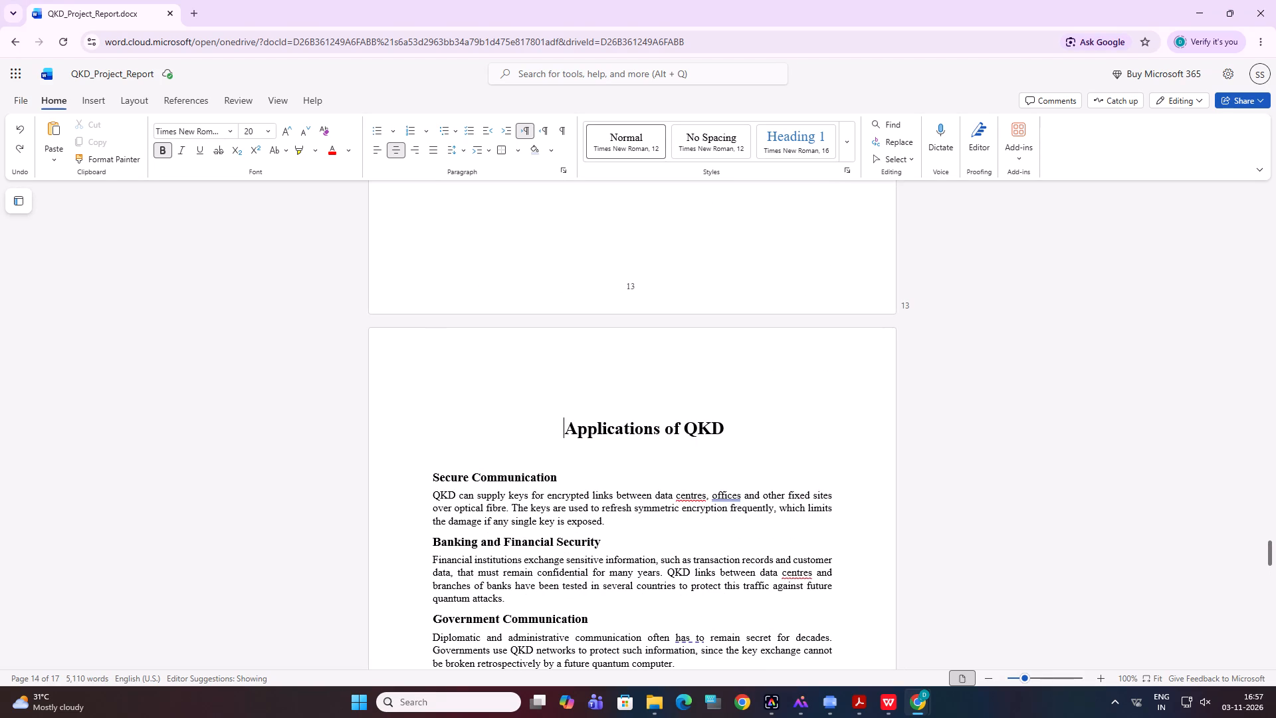
{"action": "key", "text": "BackSpace"}
{"action": "key", "text": "BackSpace"}
{"action": "key", "text": "BackSpace"}
{"action": "key", "text": "BackSpace"}
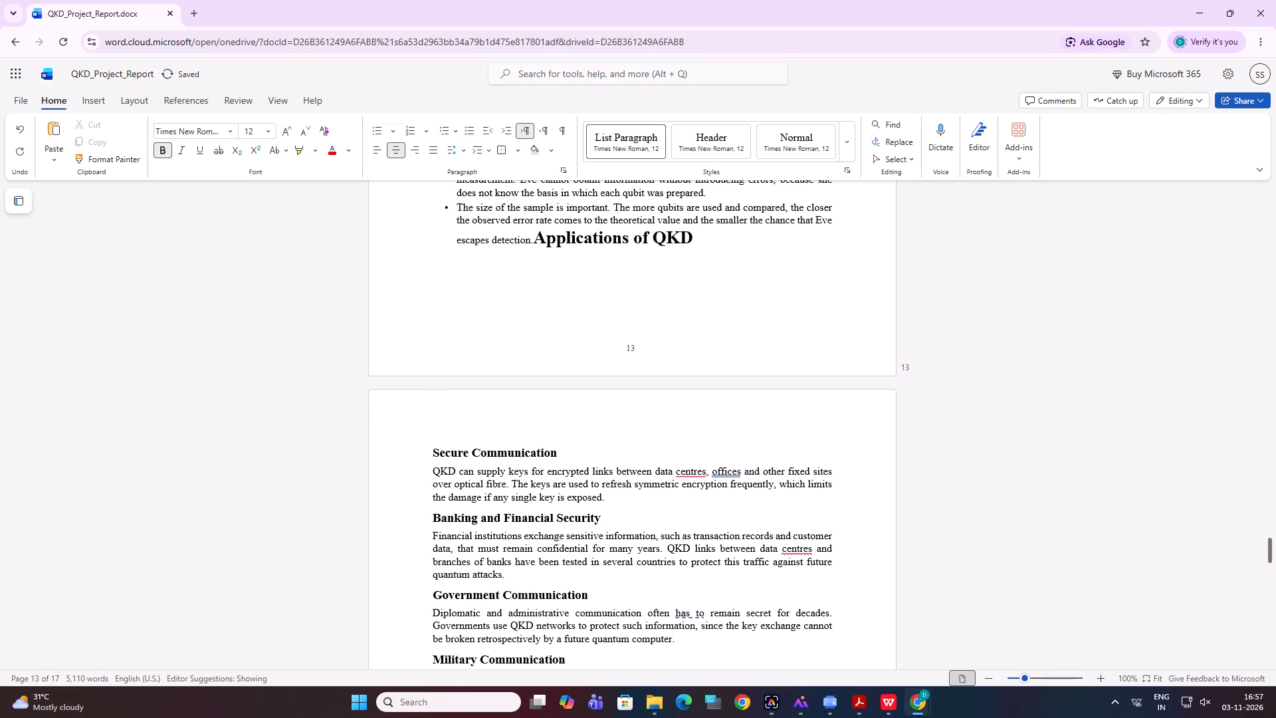
Insert six line breaks before "Applications of QKD" so the heading starts page 14.
{"action": "key", "text": "Return"}
{"action": "key", "text": "Return"}
{"action": "key", "text": "Return"}
{"action": "key", "text": "Return"}
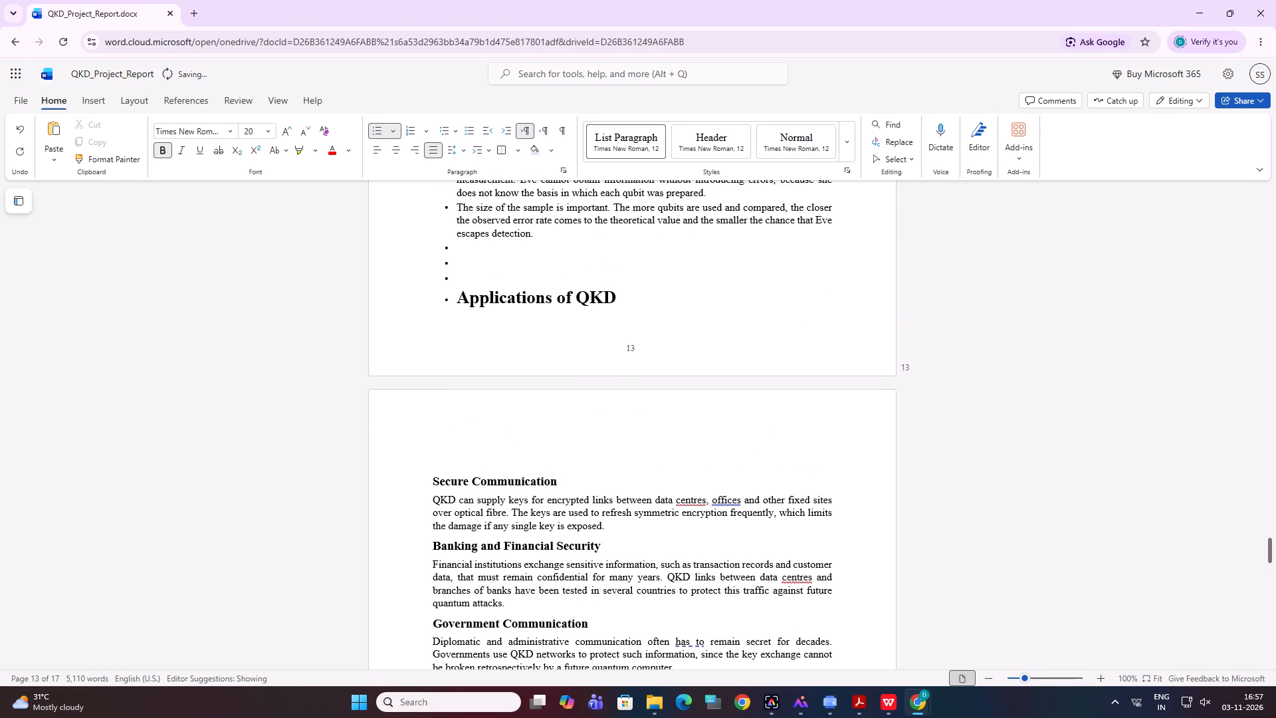
{"action": "key", "text": "Return"}
{"action": "key", "text": "Return"}
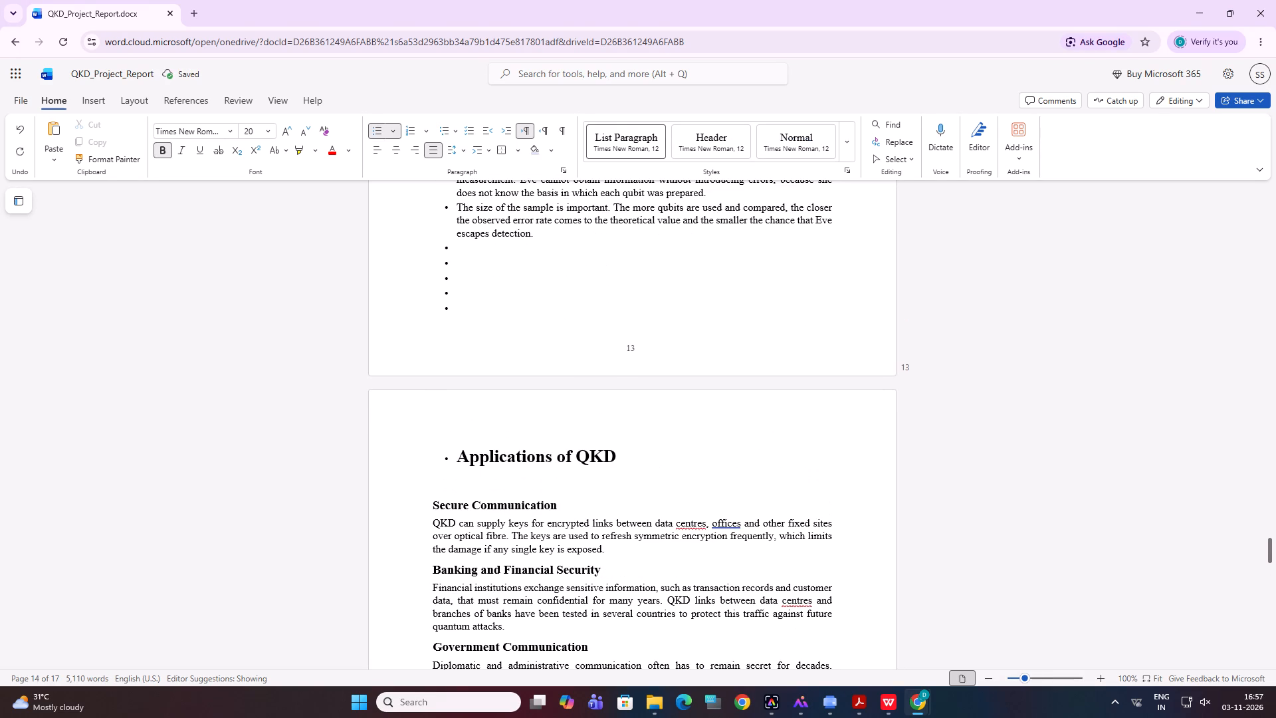
Center the "Applications of QKD" heading and remove its bullet.
{"action": "left_click", "coordinate": [396, 148]}
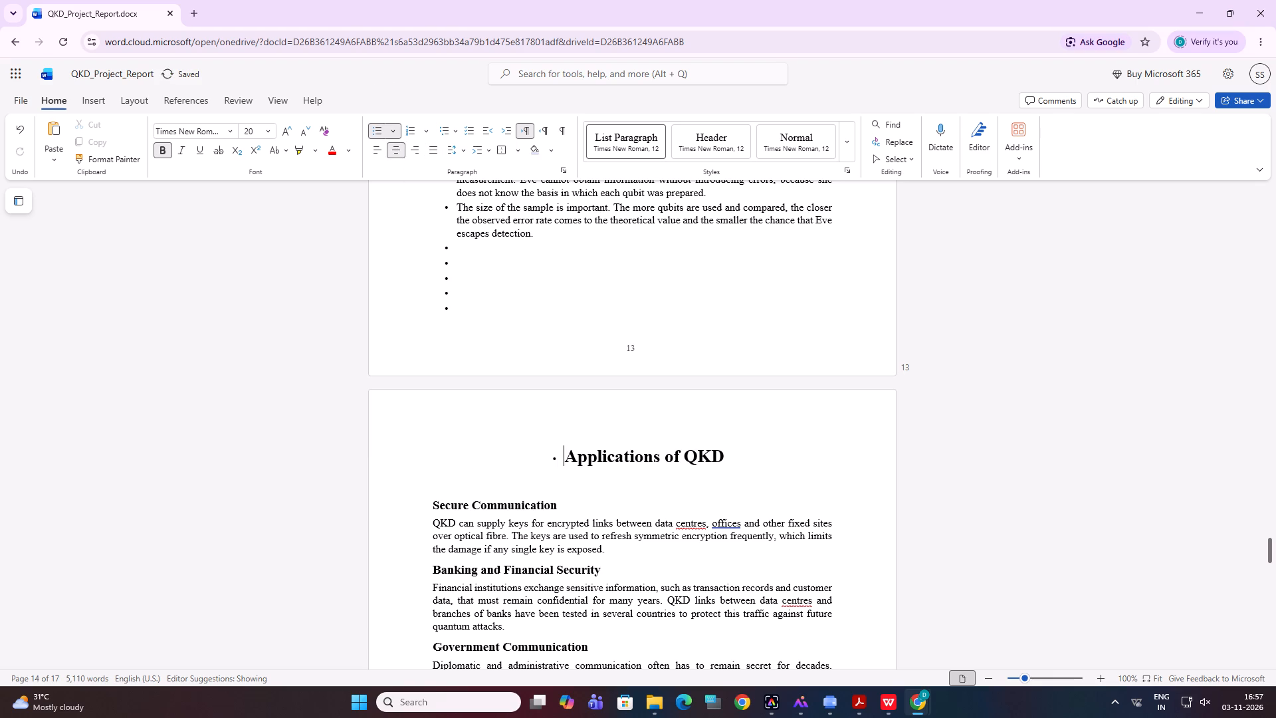
{"action": "key", "text": "BackSpace"}
Replace the empty bullets at the end of page 13 with four unbulleted line breaks, keeping "Applications of QKD" at the start of page 14.
{"action": "left_click_drag", "start_coordinate": [457, 318], "coordinate": [435, 248]}
{"action": "key", "text": "BackSpace"}
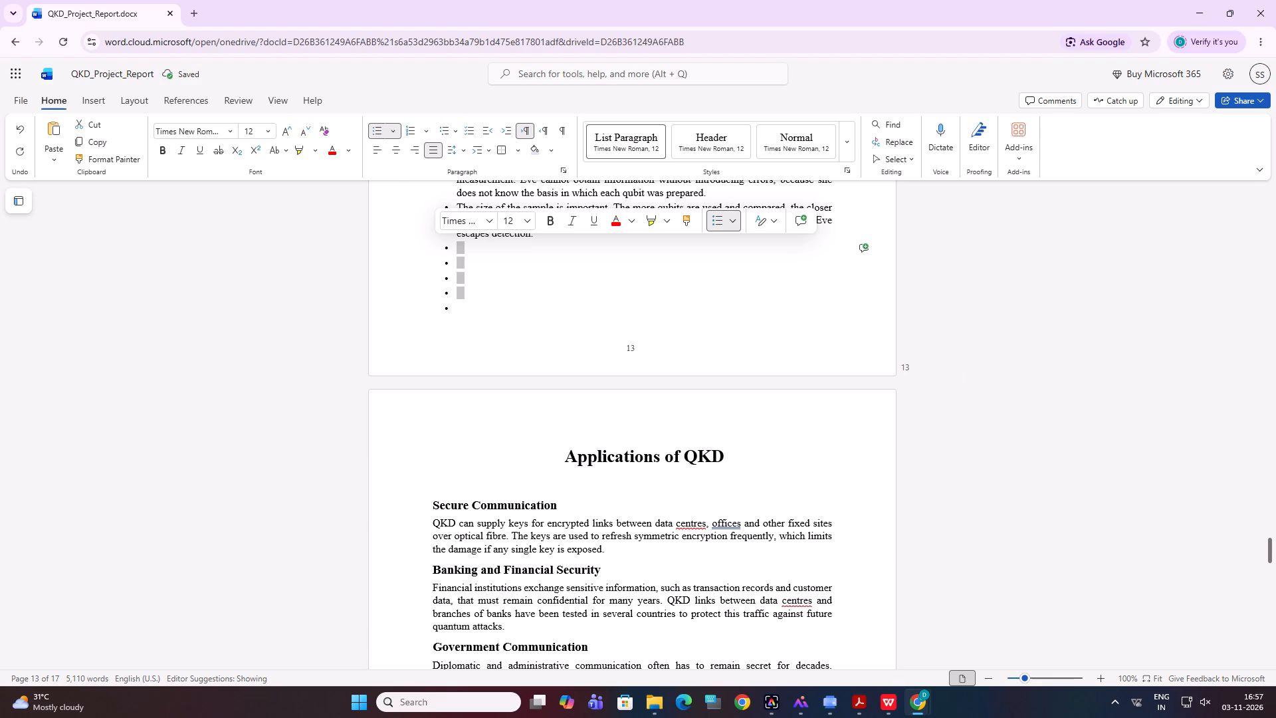
{"action": "key", "text": "BackSpace"}
{"action": "key", "text": "Return"}
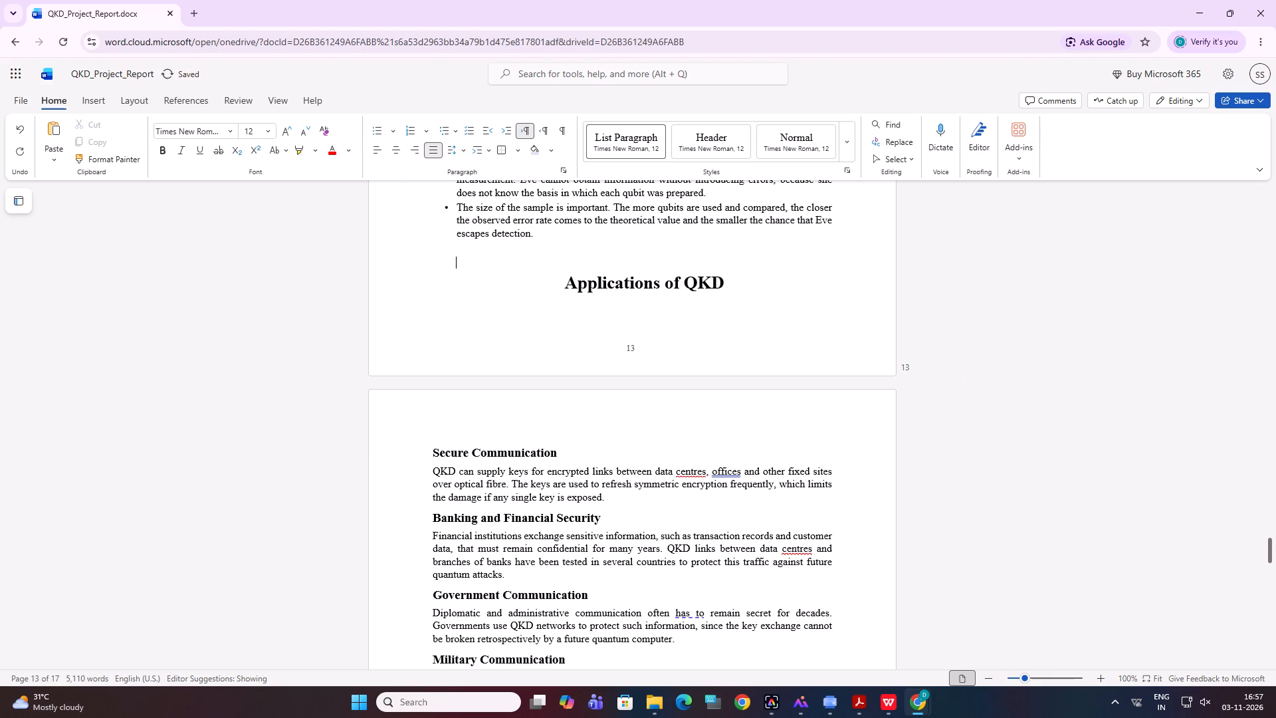
{"action": "key", "text": "Return"}
{"action": "key", "text": "Return"}
{"action": "key", "text": "Return"}
Examine the Advantages and Limitations lists on pages 14 to 16 for gaps between bullets.
{"action": "scroll", "coordinate": [516, 379], "scroll_direction": "down", "scroll_amount": 10}
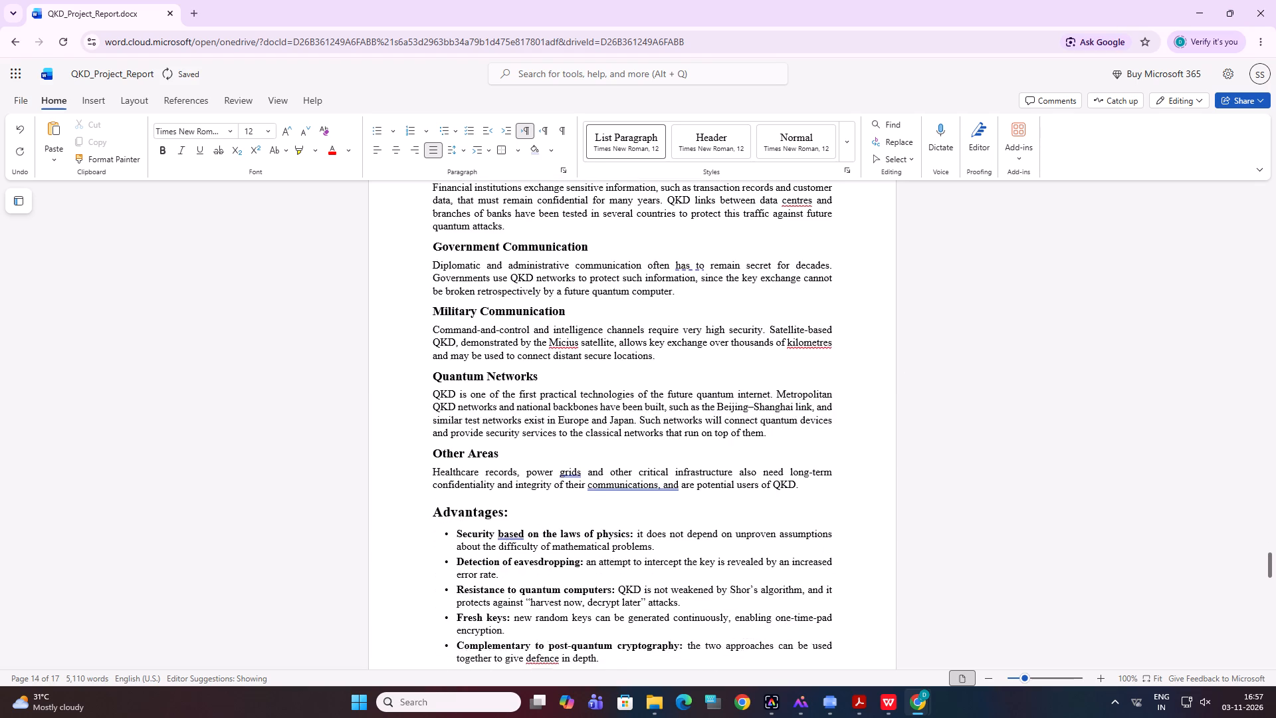
{"action": "scroll", "coordinate": [494, 416], "scroll_direction": "down", "scroll_amount": 13}
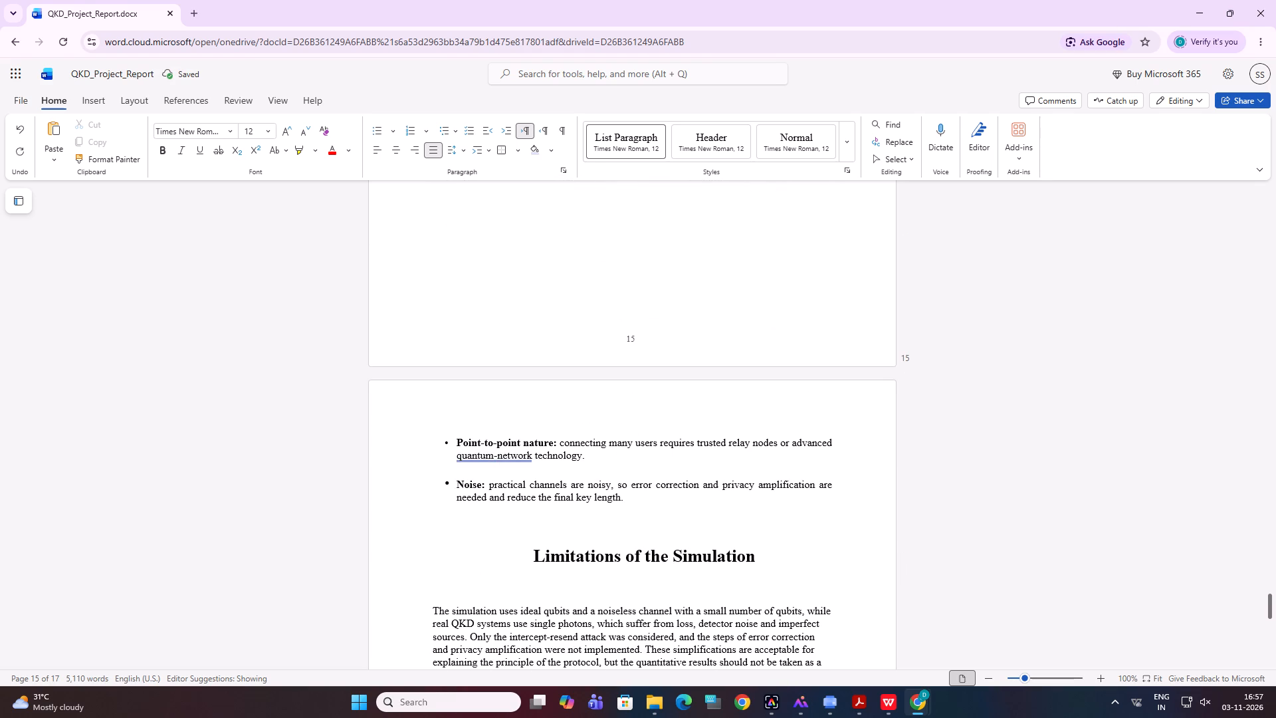
{"action": "scroll", "coordinate": [465, 365], "scroll_direction": "up", "scroll_amount": 8}
{"action": "left_click", "coordinate": [479, 468]}
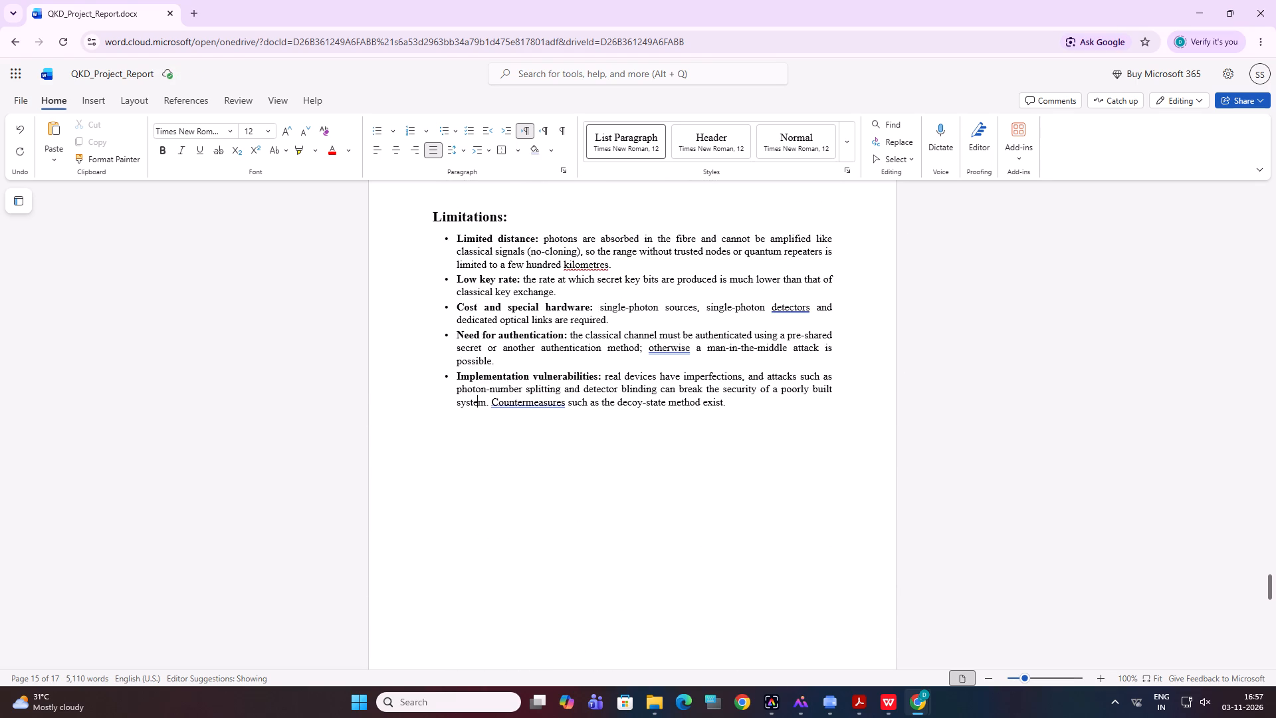
{"action": "left_click", "coordinate": [484, 503]}
{"action": "scroll", "coordinate": [538, 537], "scroll_direction": "down", "scroll_amount": 11}
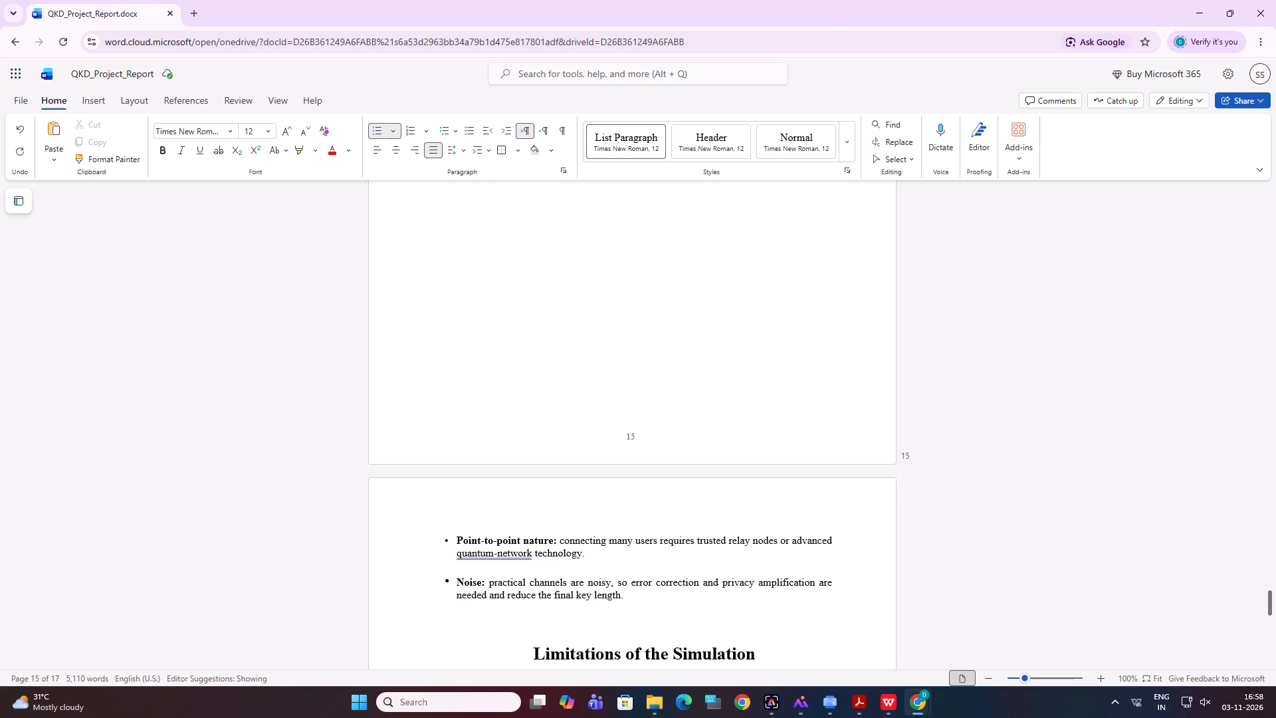
Close the gap before "Point-to-point nature" so it directly follows the "Implementation vulnerabilities" bullet as its own bullet.
{"action": "left_click", "coordinate": [457, 540]}
{"action": "key", "text": "BackSpace"}
{"action": "key", "text": "BackSpace"}
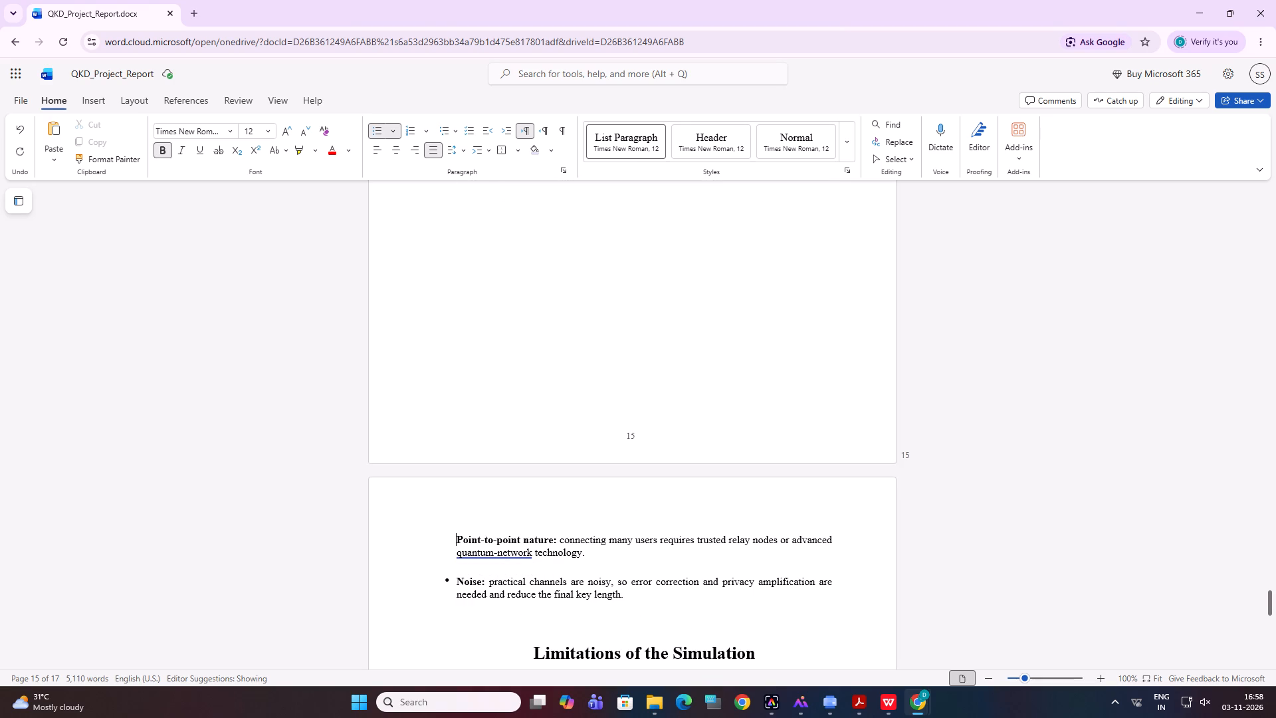
{"action": "key", "text": "BackSpace"}
{"action": "key", "text": "BackSpace"}
{"action": "key", "text": "BackSpace"}
{"action": "key", "text": "BackSpace"}
{"action": "key", "text": "BackSpace"}
{"action": "key", "text": "BackSpace"}
{"action": "key", "text": "BackSpace"}
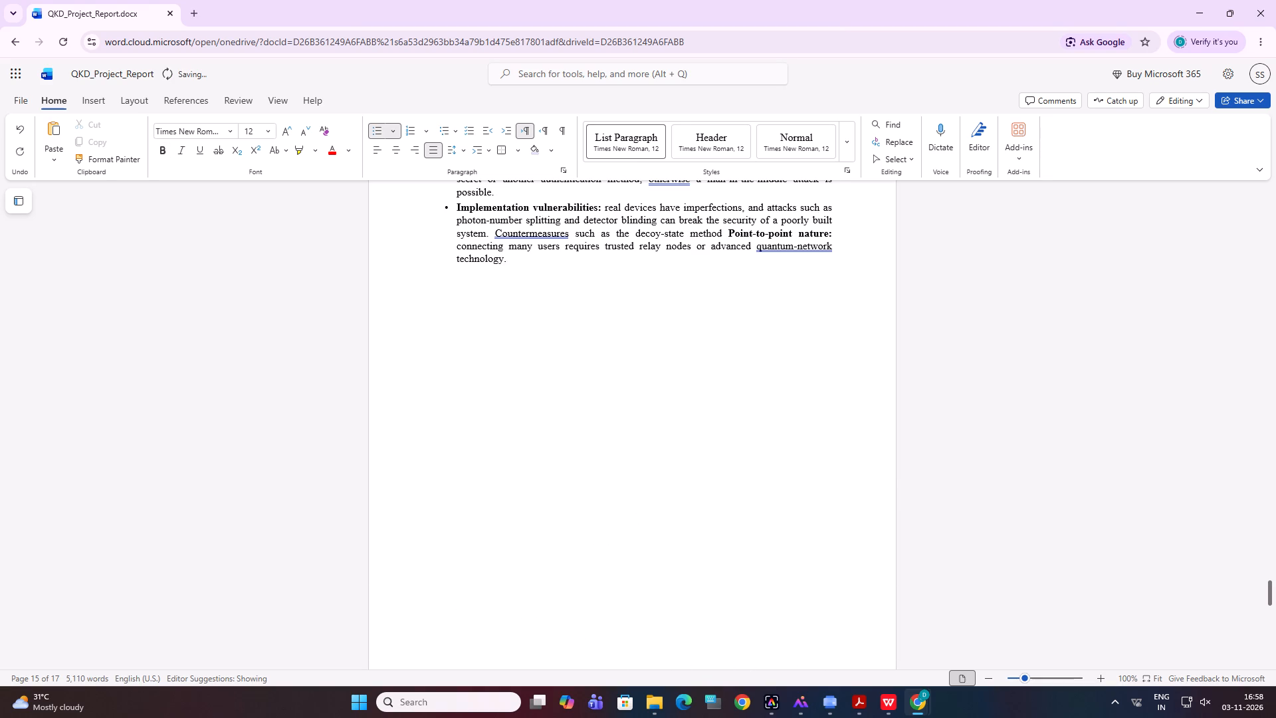
{"action": "key", "text": "ctrl+z"}
{"action": "key", "text": "ctrl+z"}
{"action": "key", "text": "ctrl+z"}
{"action": "key", "text": "ctrl+z"}
{"action": "key", "text": "ctrl+z"}
{"action": "key", "text": "ctrl+z"}
{"action": "key", "text": "ctrl+z"}
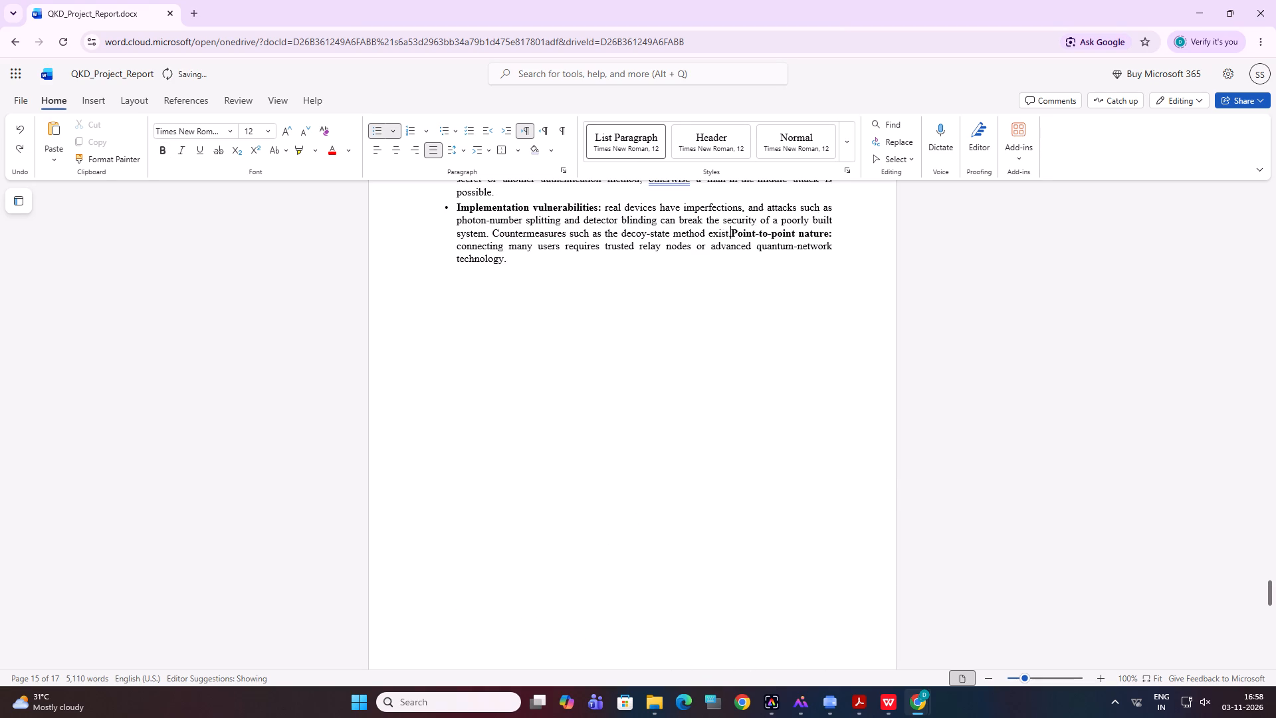
{"action": "key", "text": "BackSpace"}
{"action": "key", "text": "Return"}
Close the gap before "Noise" so it directly follows the "Point-to-point nature" bullet as its own bullet.
{"action": "scroll", "coordinate": [452, 552], "scroll_direction": "down", "scroll_amount": 6}
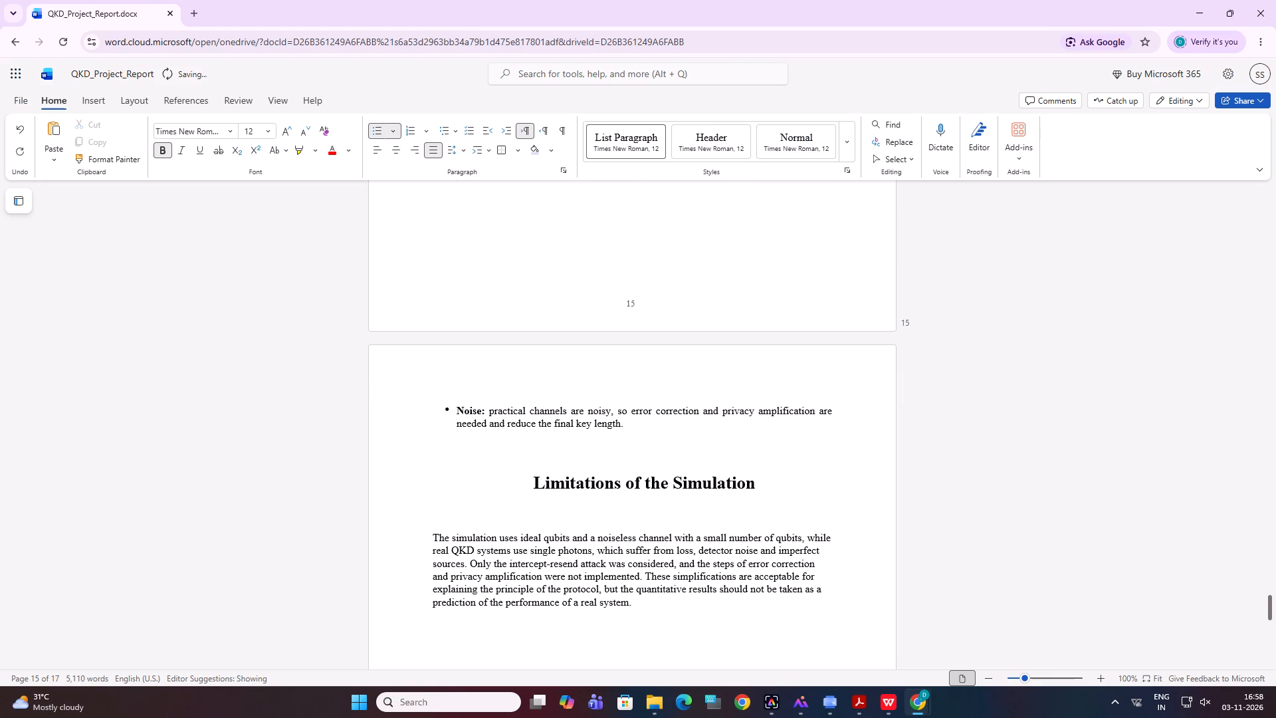
{"action": "left_click", "coordinate": [461, 411]}
{"action": "left_click", "coordinate": [455, 409]}
{"action": "key", "text": "BackSpace"}
{"action": "key", "text": "BackSpace"}
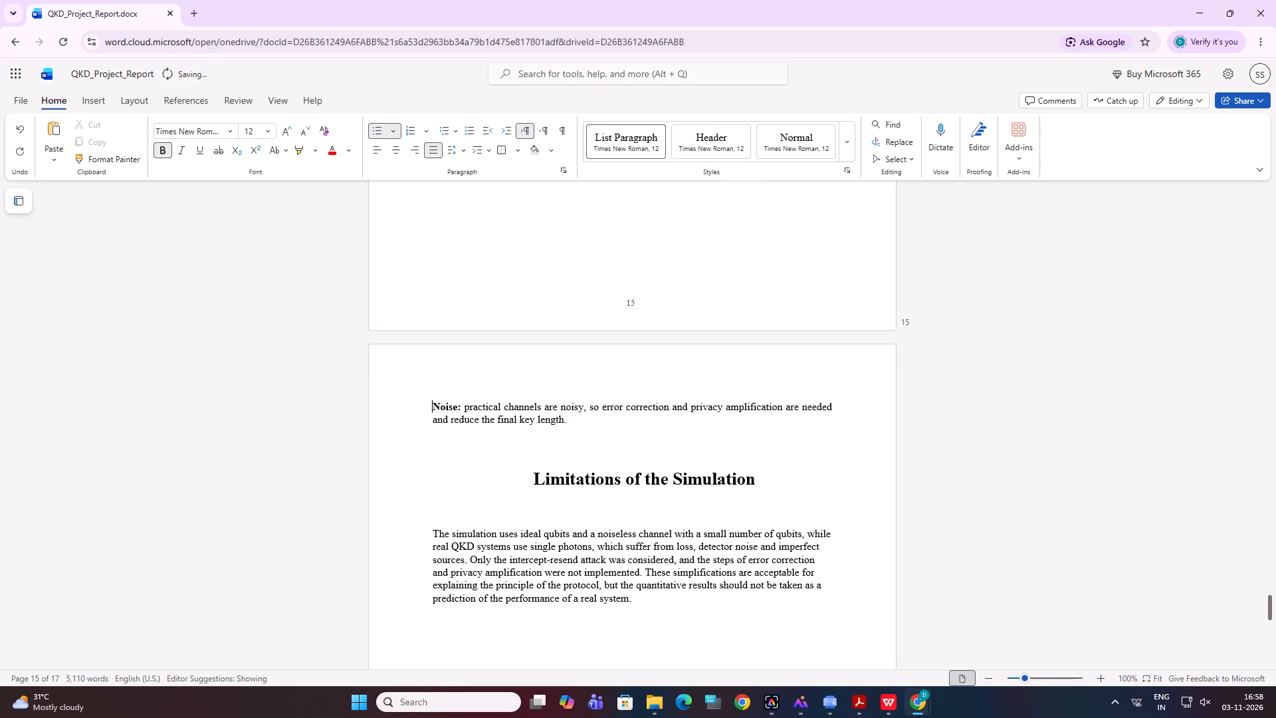
{"action": "key", "text": "BackSpace"}
{"action": "key", "text": "BackSpace"}
{"action": "key", "text": "BackSpace"}
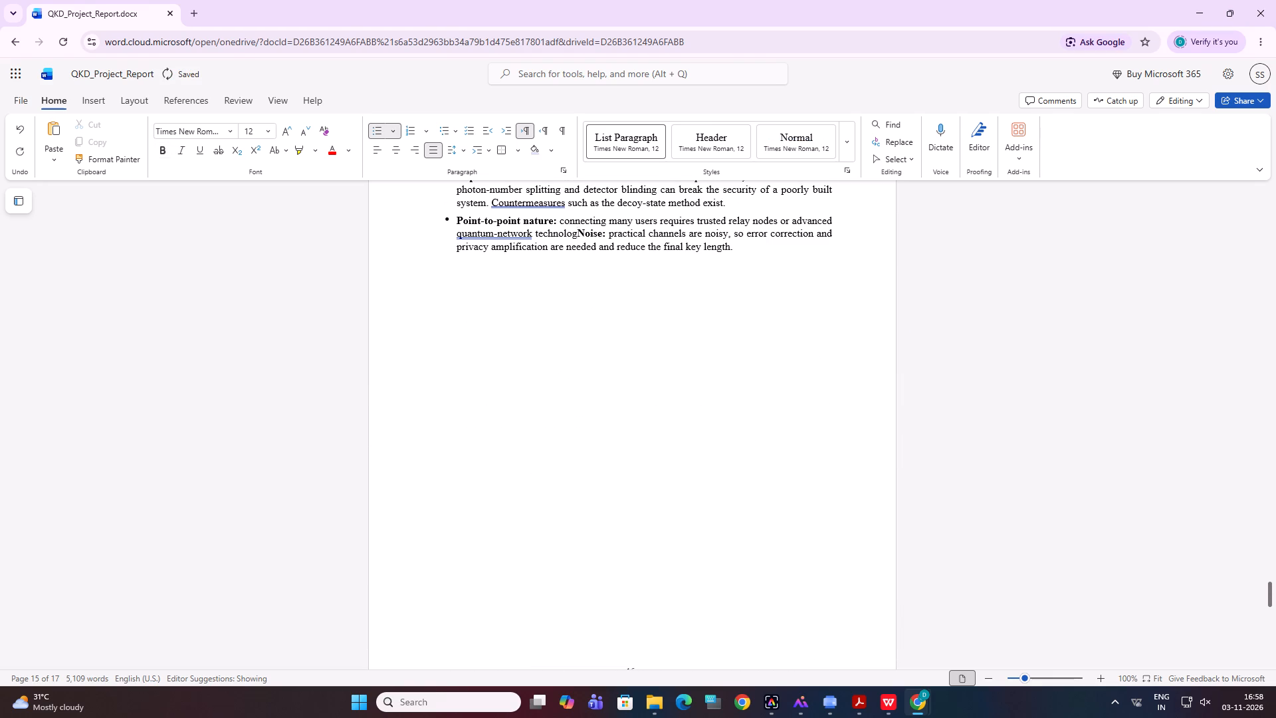
{"action": "key", "text": "ctrl+z"}
{"action": "key", "text": "ctrl+z"}
{"action": "key", "text": "Return"}
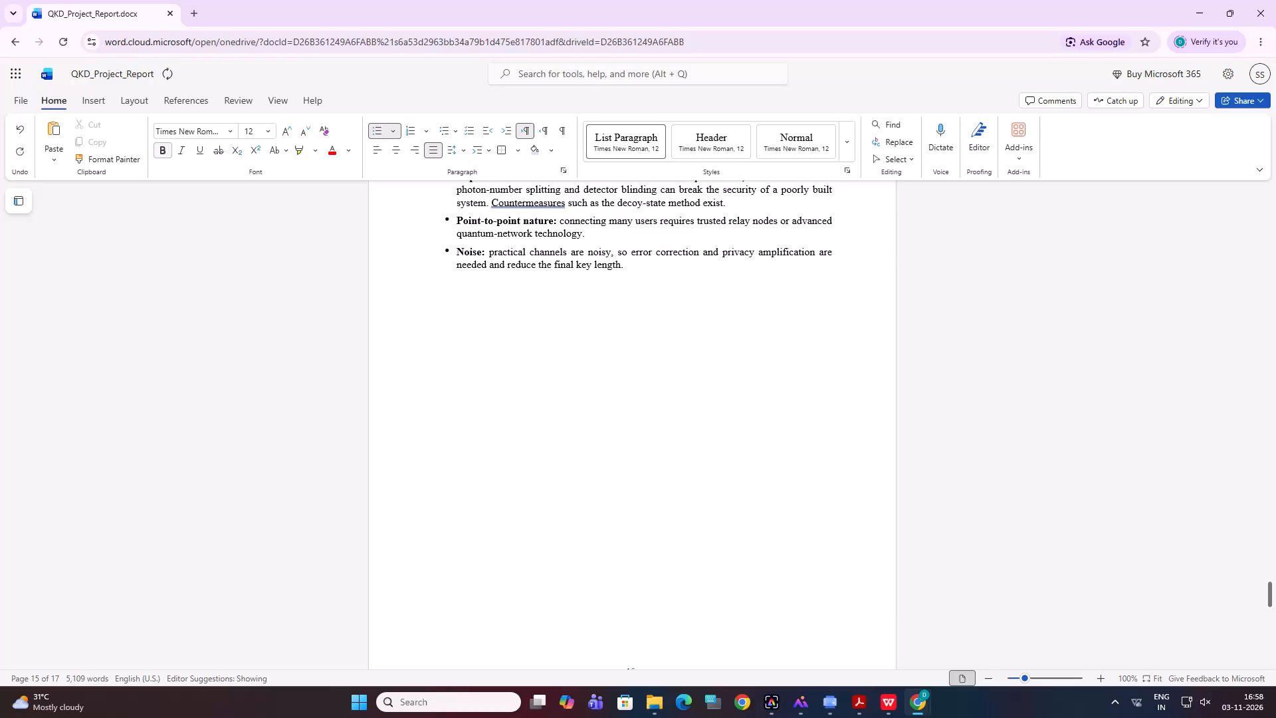
Move the "Limitations of the Simulation" heading up to page 15, one blank line below the "Noise" bullet, and center it.
{"action": "scroll", "coordinate": [541, 461], "scroll_direction": "down", "scroll_amount": 4}
{"action": "left_click", "coordinate": [537, 541]}
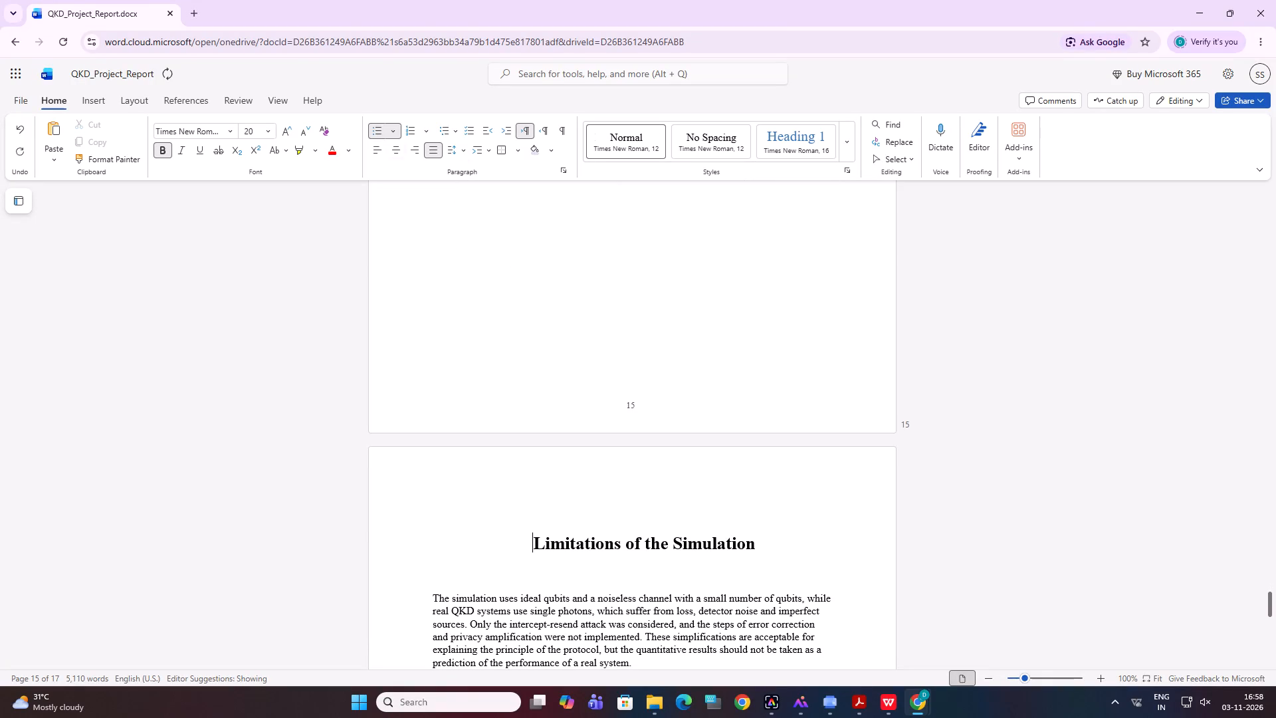
{"action": "key", "text": "BackSpace"}
{"action": "key", "text": "BackSpace"}
{"action": "key", "text": "BackSpace"}
{"action": "key", "text": "BackSpace"}
{"action": "key", "text": "BackSpace"}
{"action": "key", "text": "BackSpace"}
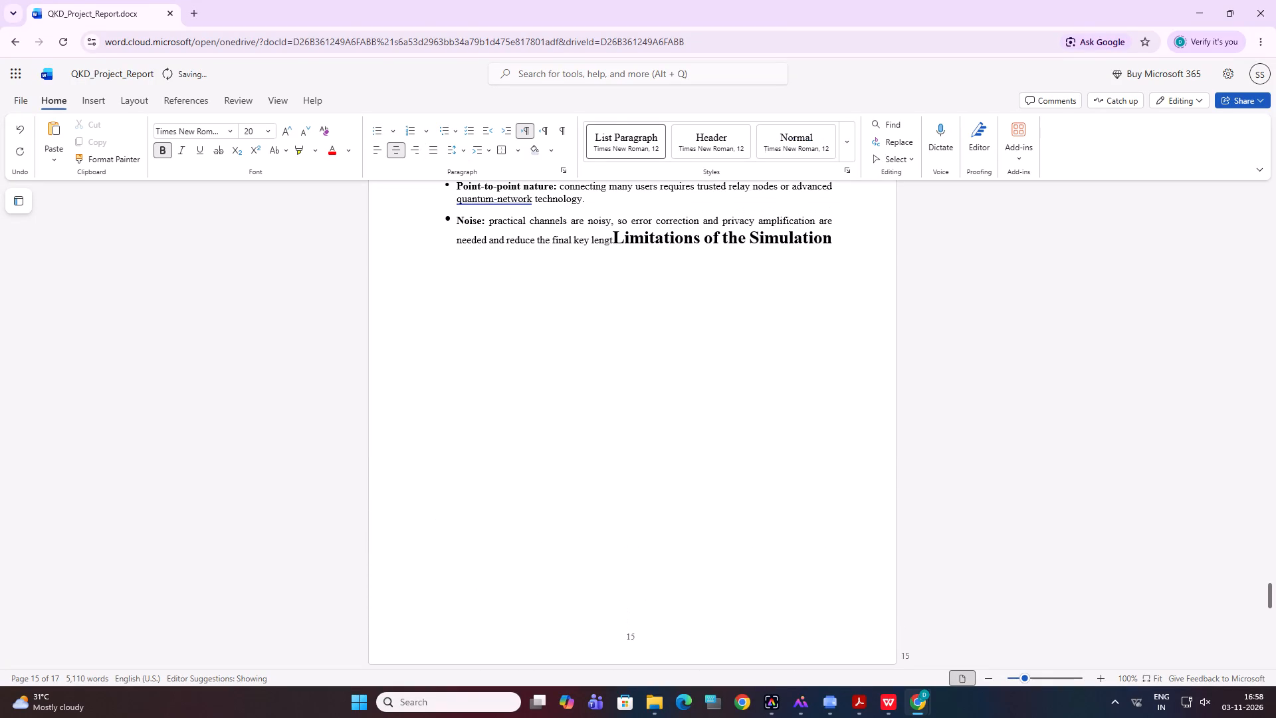
{"action": "key", "text": "ctrl+z"}
{"action": "key", "text": "ctrl+z"}
{"action": "key", "text": "ctrl+z"}
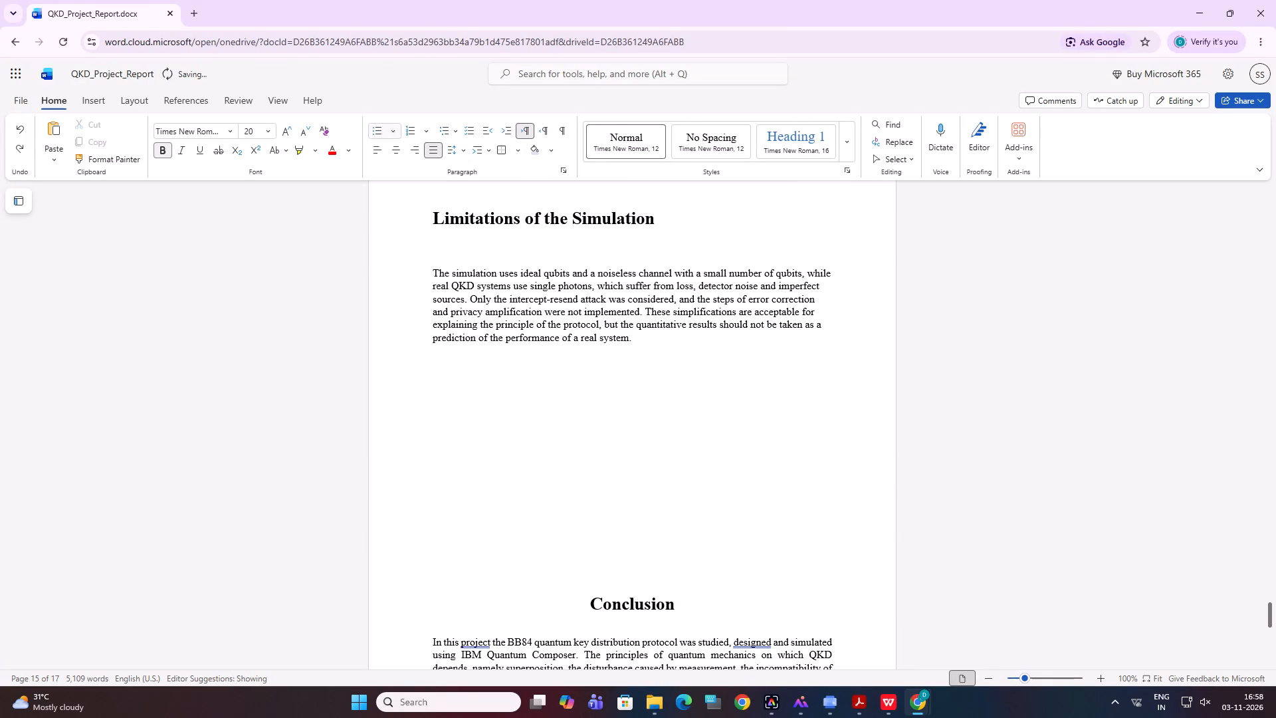
{"action": "scroll", "coordinate": [525, 574], "scroll_direction": "down", "scroll_amount": 2}
{"action": "scroll", "coordinate": [493, 561], "scroll_direction": "up", "scroll_amount": 4}
{"action": "scroll", "coordinate": [480, 509], "scroll_direction": "up", "scroll_amount": 3}
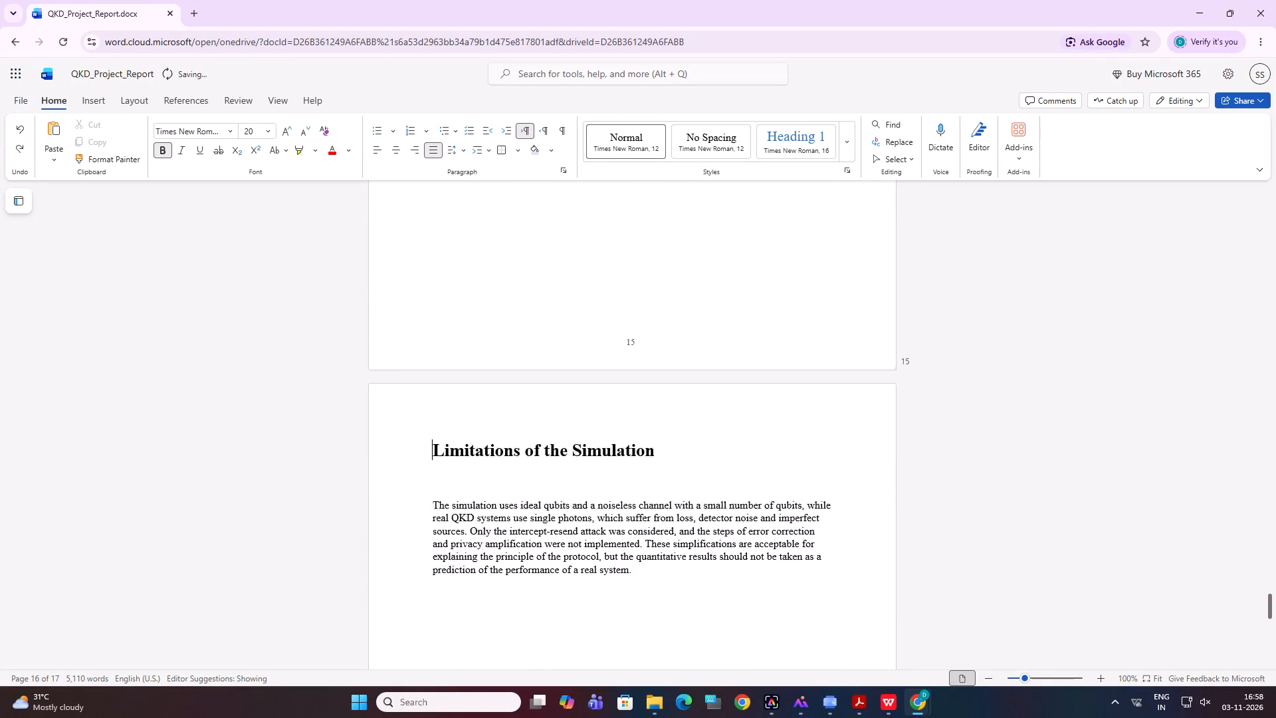
{"action": "key", "text": "BackSpace"}
{"action": "key", "text": "Return"}
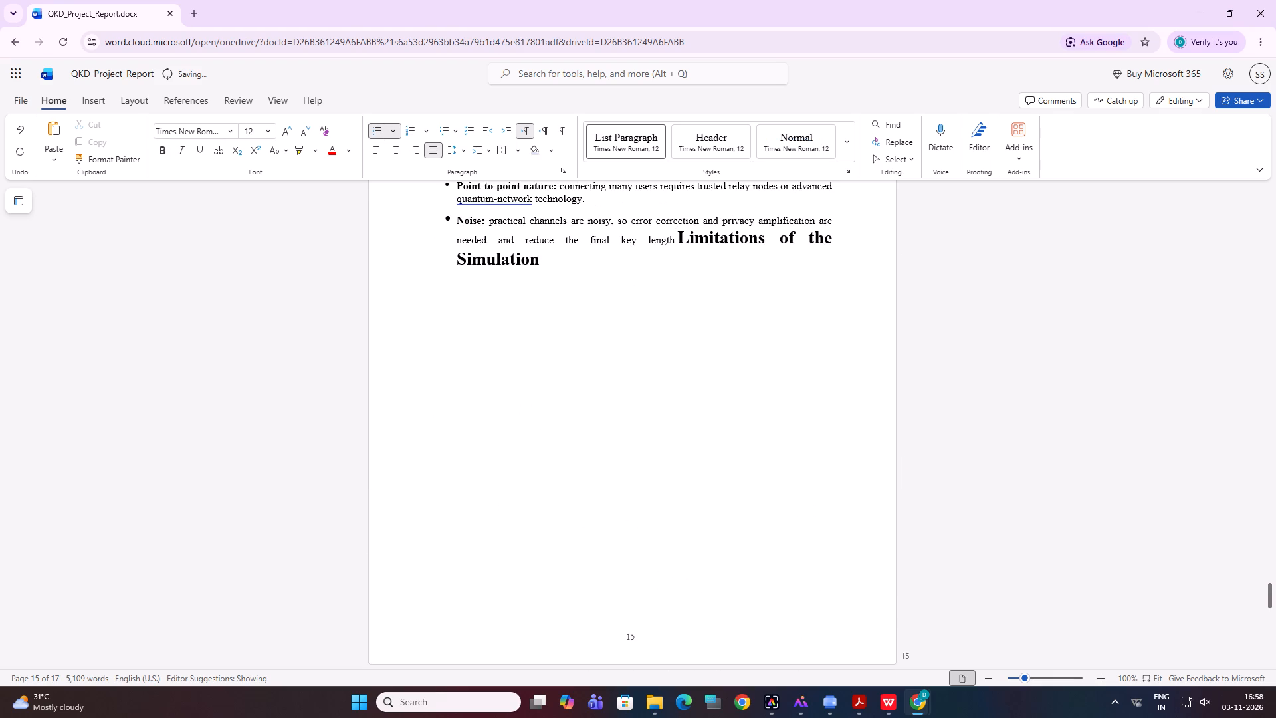
{"action": "key", "text": "BackSpace"}
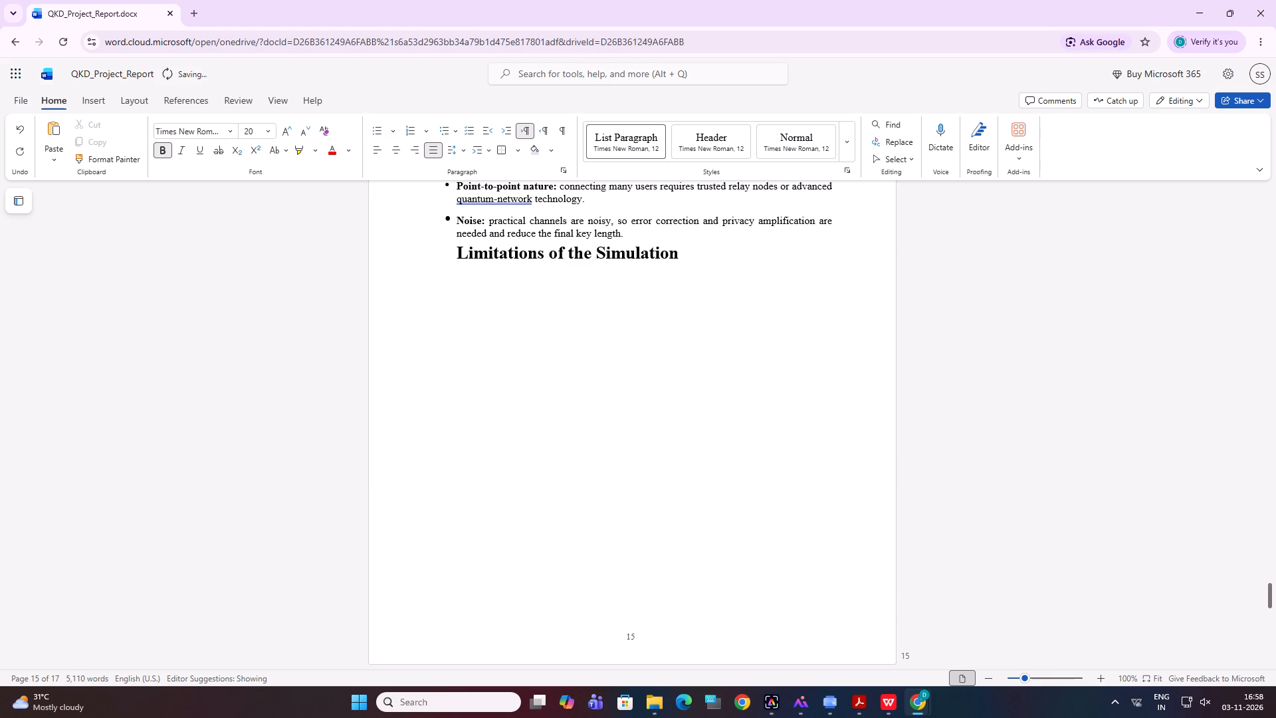
{"action": "key", "text": "Return"}
{"action": "scroll", "coordinate": [483, 511], "scroll_direction": "up", "scroll_amount": 1}
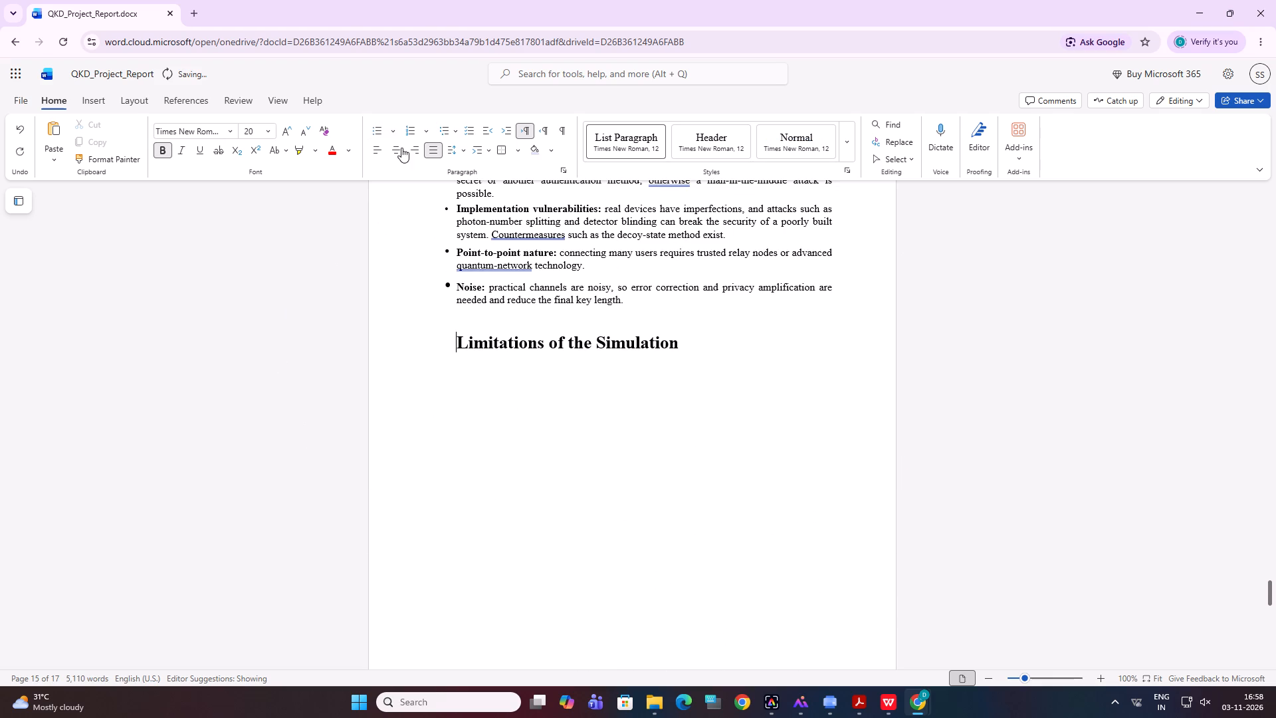
{"action": "left_click", "coordinate": [399, 150]}
Bring the paragraph starting "The simulation uses ideal qubits" up to page 15, directly below the "Limitations of the Simulation" heading.
{"action": "scroll", "coordinate": [526, 419], "scroll_direction": "down", "scroll_amount": 5}
{"action": "left_click", "coordinate": [429, 496]}
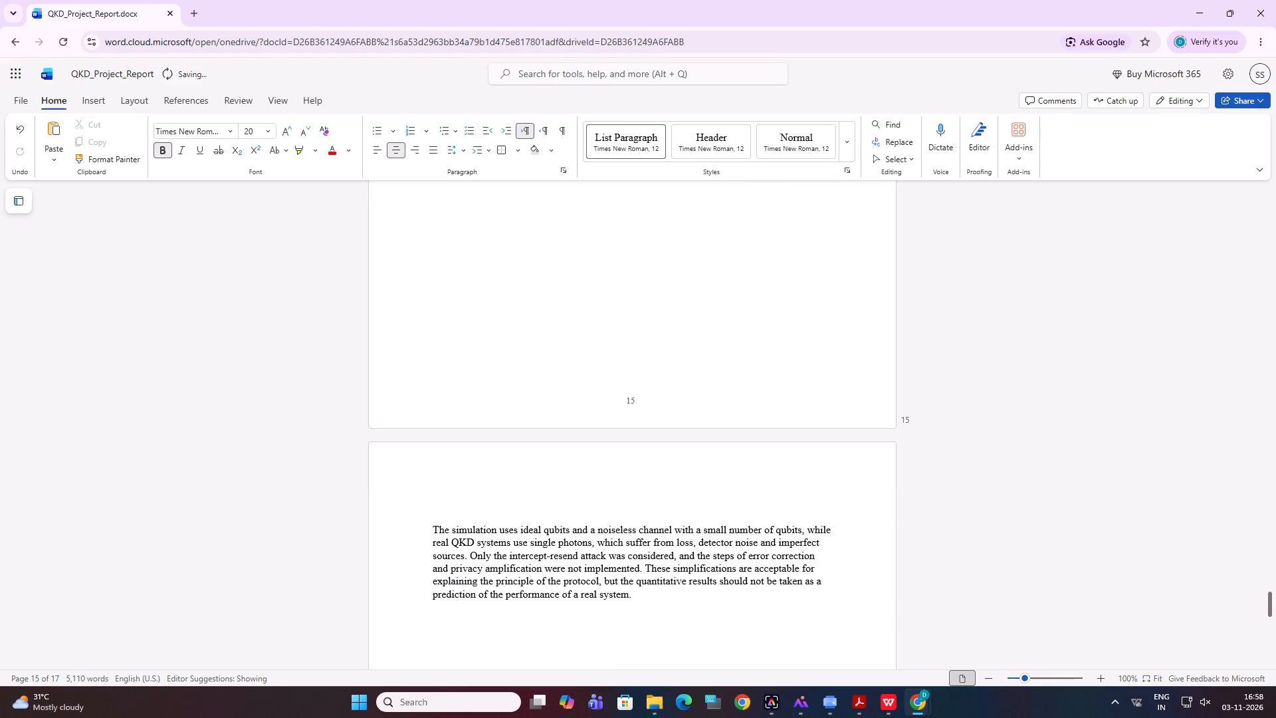
{"action": "key", "text": "BackSpace"}
{"action": "key", "text": "BackSpace"}
{"action": "key", "text": "BackSpace"}
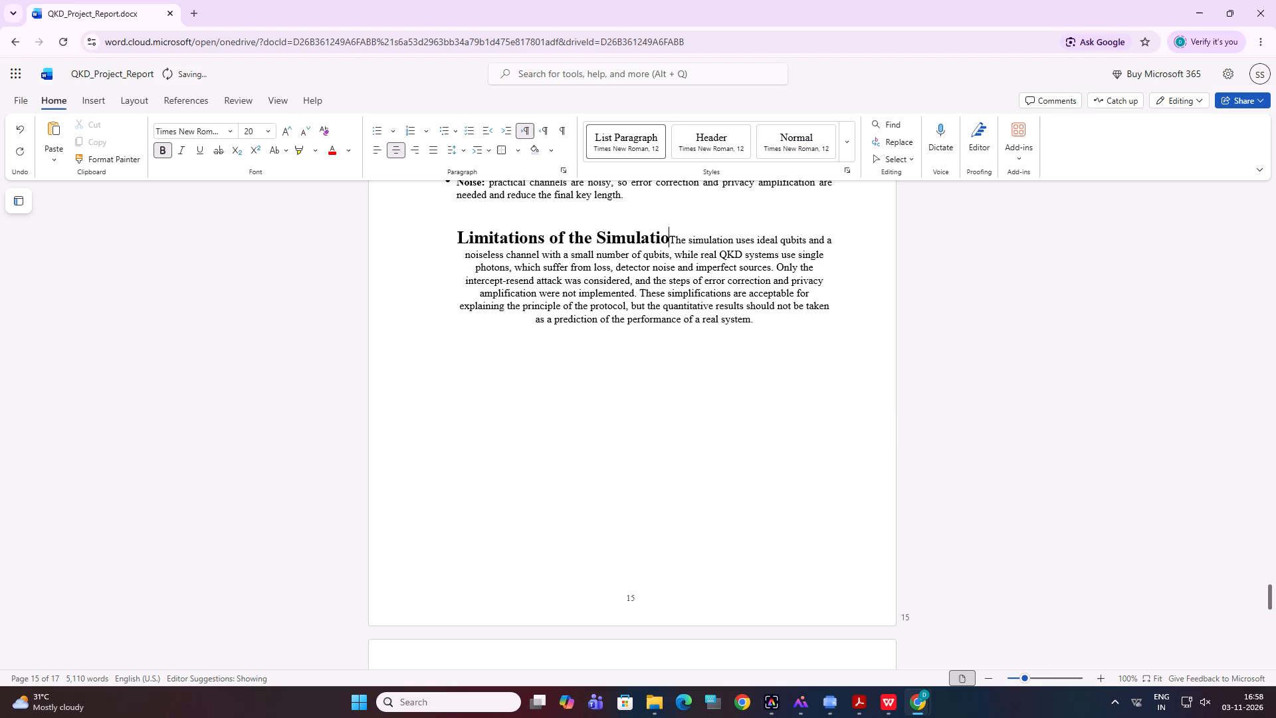
{"action": "key", "text": "ctrl+z"}
{"action": "key", "text": "Return"}
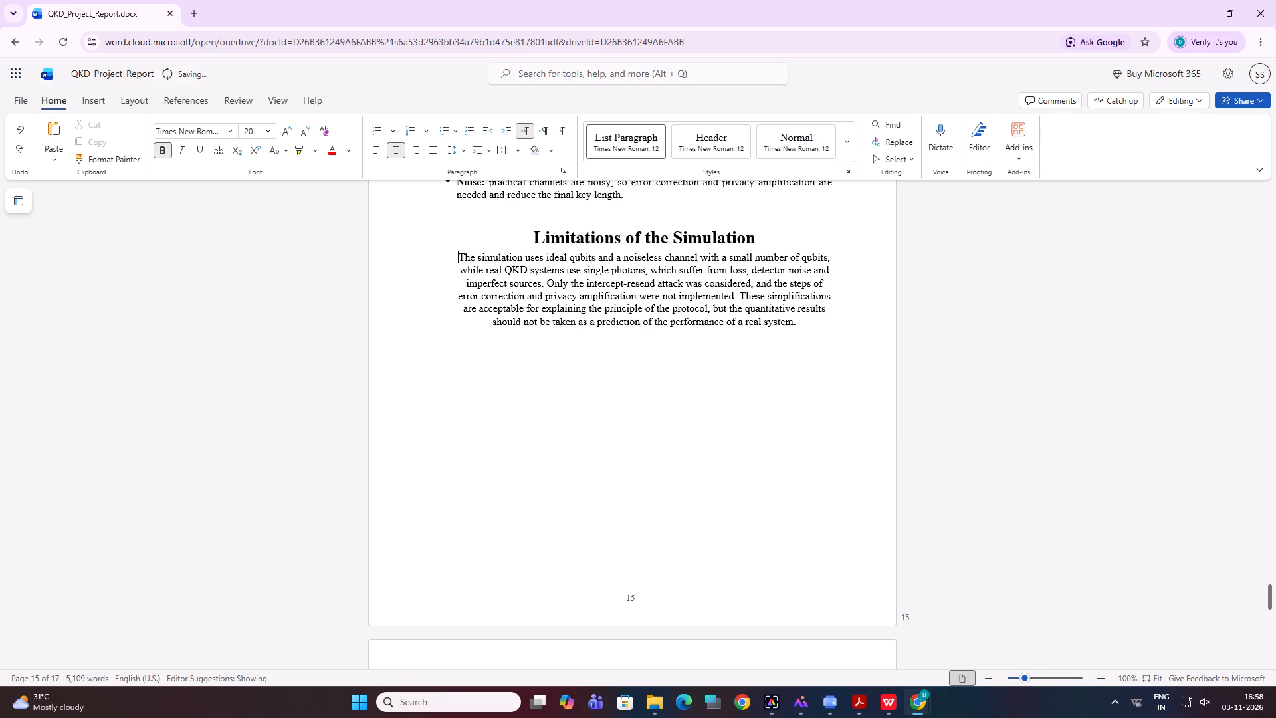
Left-align the paragraph starting "The simulation uses ideal qubits" below the "Limitations of the Simulation" heading.
{"action": "scroll", "coordinate": [557, 497], "scroll_direction": "up", "scroll_amount": 1}
{"action": "left_click_drag", "start_coordinate": [803, 399], "coordinate": [434, 305]}
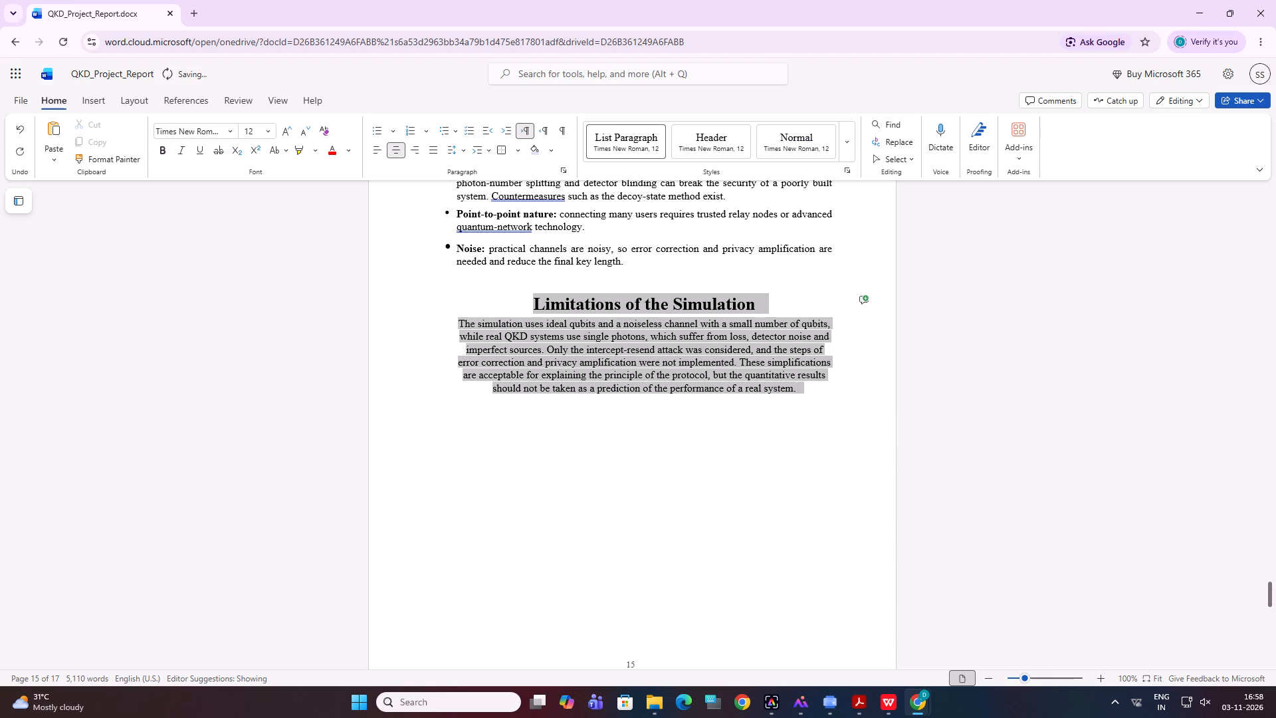
{"action": "left_click_drag", "start_coordinate": [434, 305], "coordinate": [432, 302]}
{"action": "left_click", "coordinate": [859, 404]}
{"action": "left_click_drag", "start_coordinate": [813, 391], "coordinate": [504, 358]}
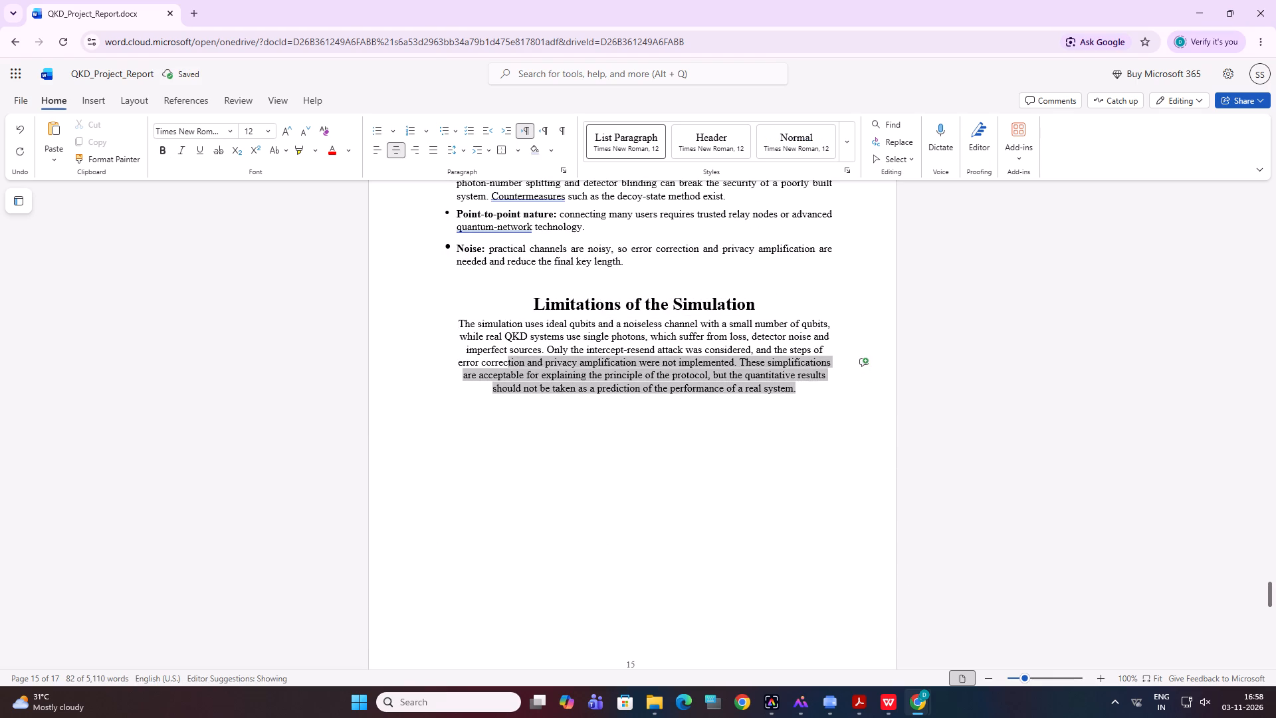
{"action": "left_click_drag", "start_coordinate": [504, 358], "coordinate": [459, 323]}
{"action": "left_click", "coordinate": [375, 151]}
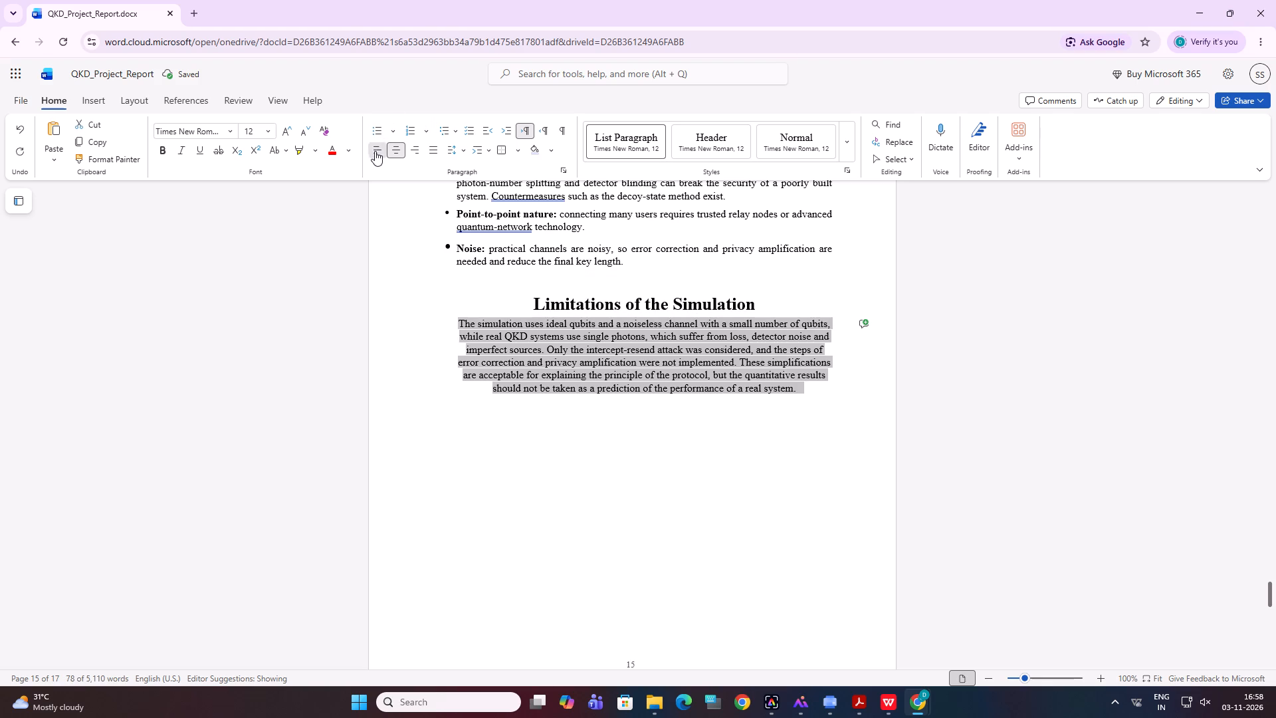
Insert a blank line with font size 4 between the "Limitations of the Simulation" heading and its paragraph.
{"action": "left_click", "coordinate": [759, 304]}
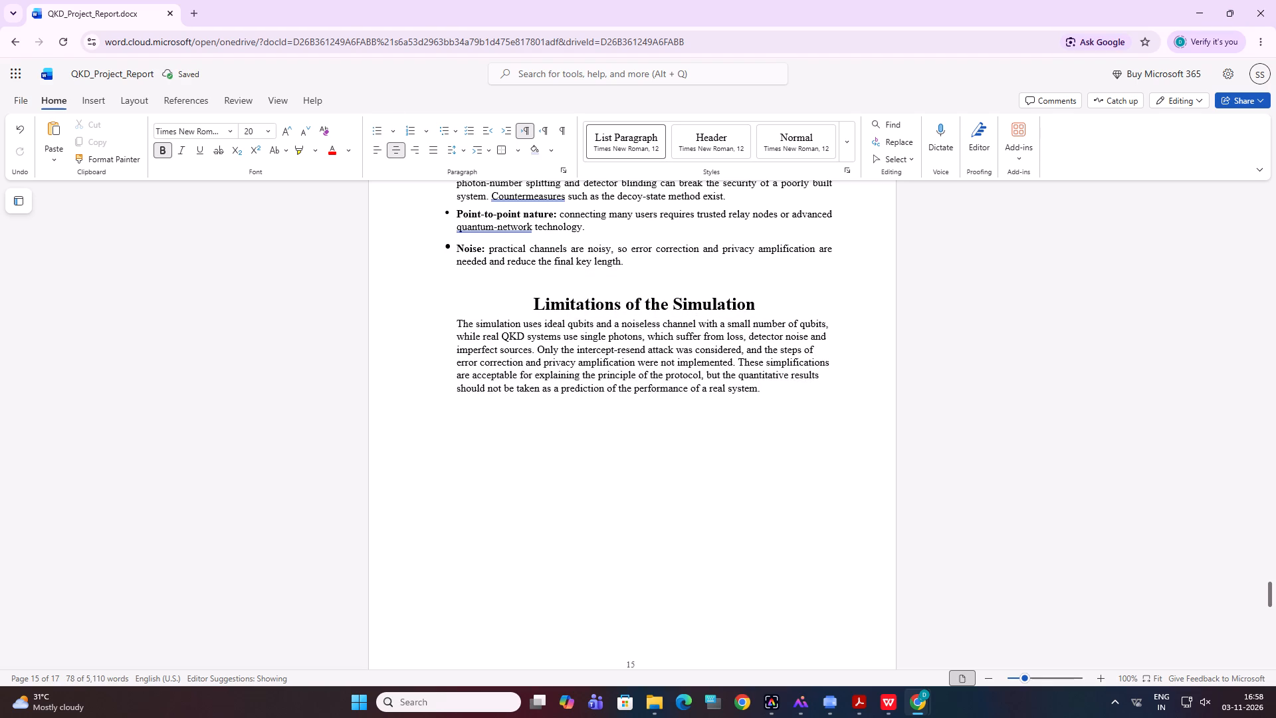
{"action": "key", "text": "Return"}
{"action": "right_click", "coordinate": [670, 323]}
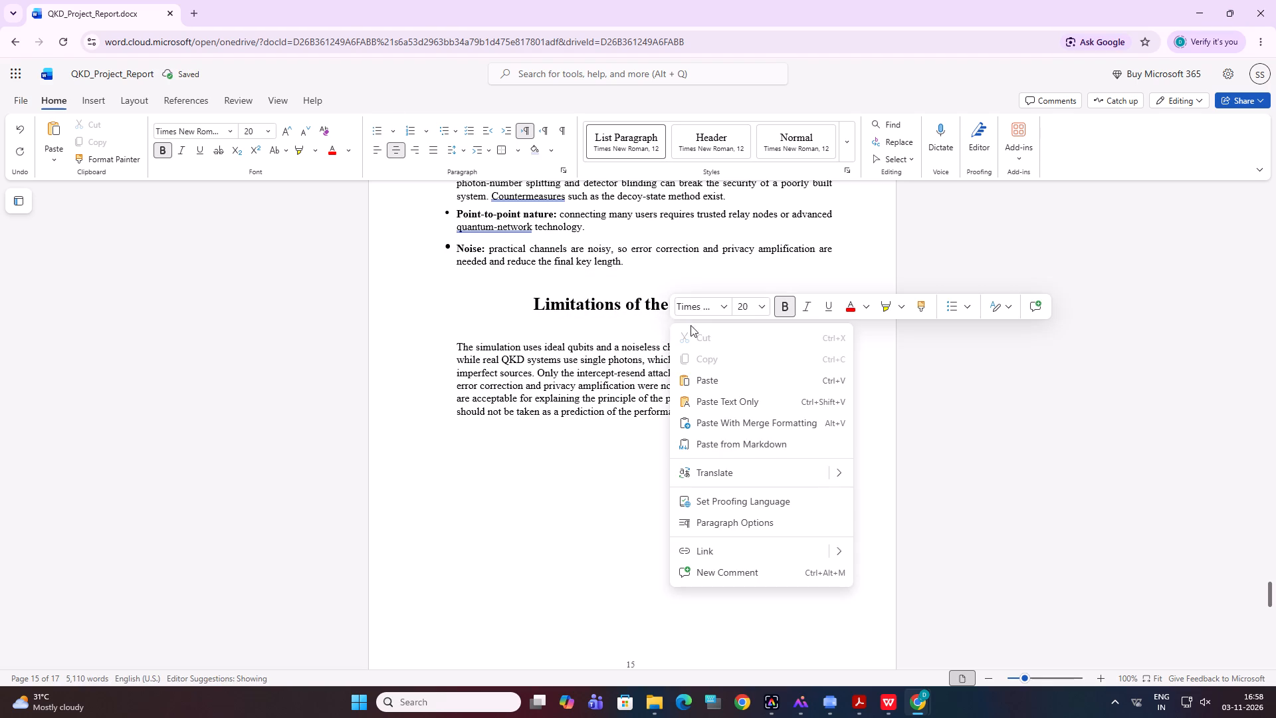
{"action": "left_click", "coordinate": [747, 306]}
{"action": "key", "text": "BackSpace"}
{"action": "key", "text": "4"}
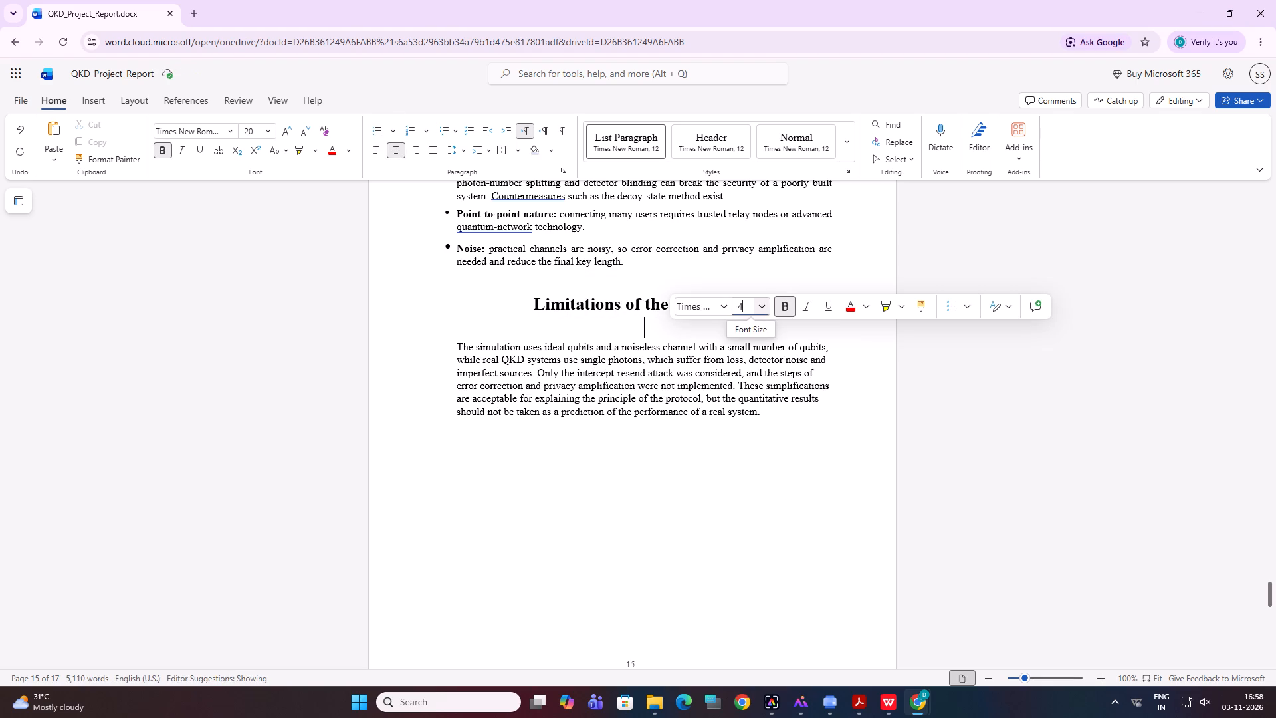
{"action": "key", "text": "Return"}
{"action": "left_click", "coordinate": [688, 473]}
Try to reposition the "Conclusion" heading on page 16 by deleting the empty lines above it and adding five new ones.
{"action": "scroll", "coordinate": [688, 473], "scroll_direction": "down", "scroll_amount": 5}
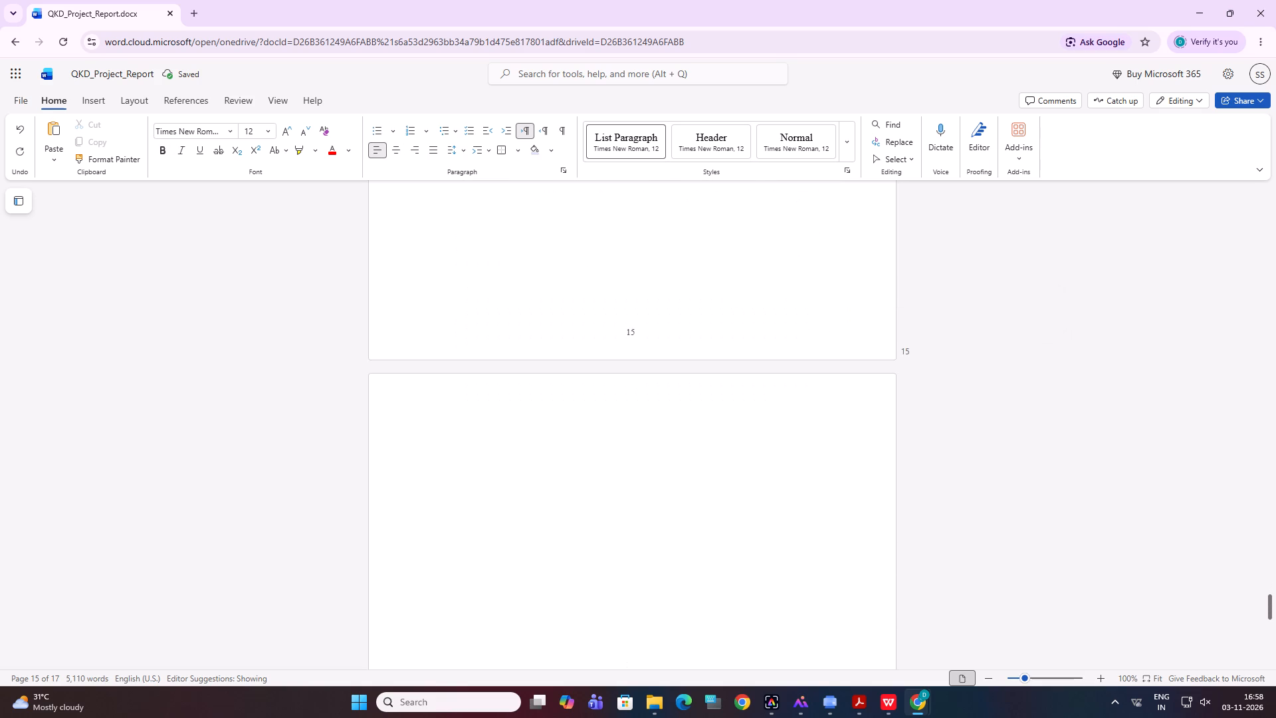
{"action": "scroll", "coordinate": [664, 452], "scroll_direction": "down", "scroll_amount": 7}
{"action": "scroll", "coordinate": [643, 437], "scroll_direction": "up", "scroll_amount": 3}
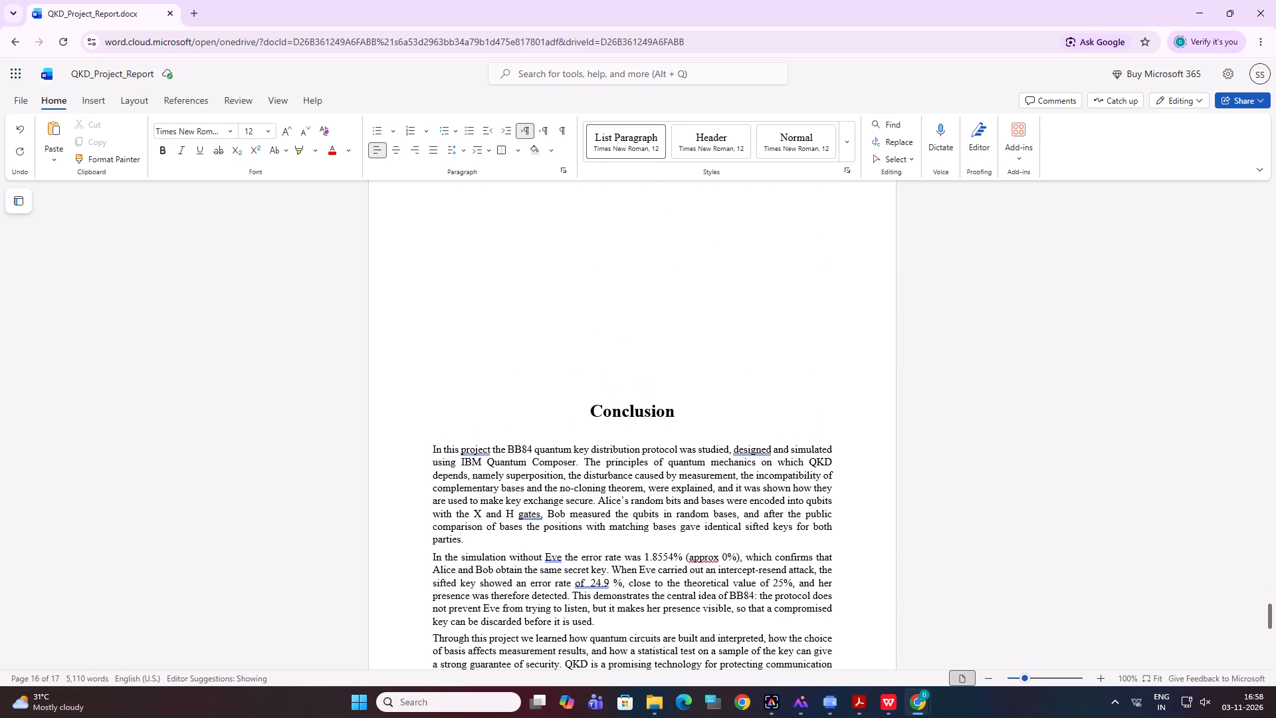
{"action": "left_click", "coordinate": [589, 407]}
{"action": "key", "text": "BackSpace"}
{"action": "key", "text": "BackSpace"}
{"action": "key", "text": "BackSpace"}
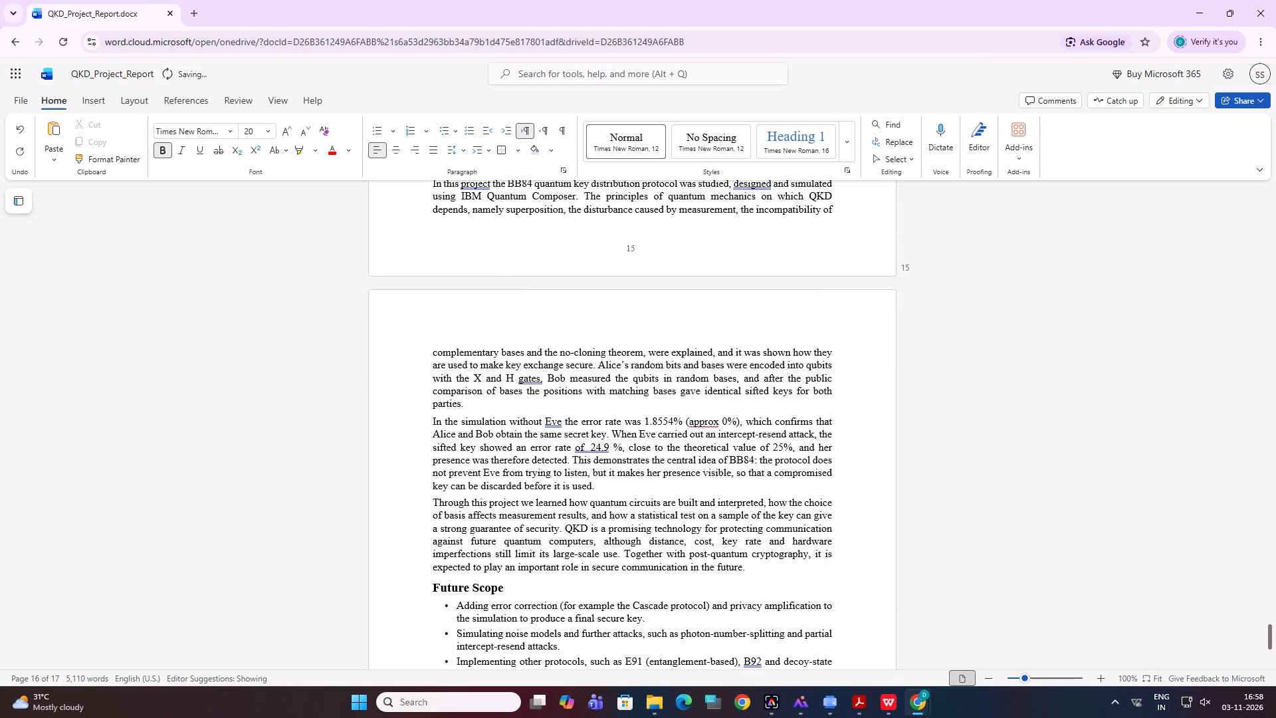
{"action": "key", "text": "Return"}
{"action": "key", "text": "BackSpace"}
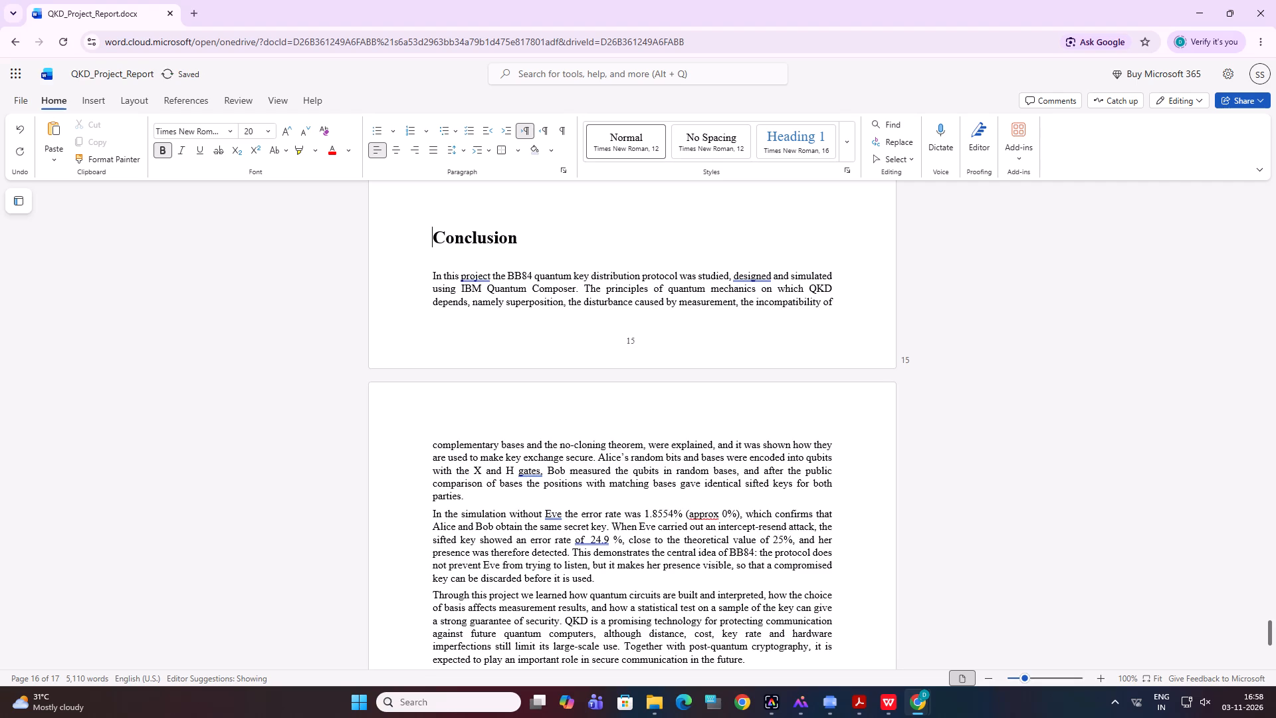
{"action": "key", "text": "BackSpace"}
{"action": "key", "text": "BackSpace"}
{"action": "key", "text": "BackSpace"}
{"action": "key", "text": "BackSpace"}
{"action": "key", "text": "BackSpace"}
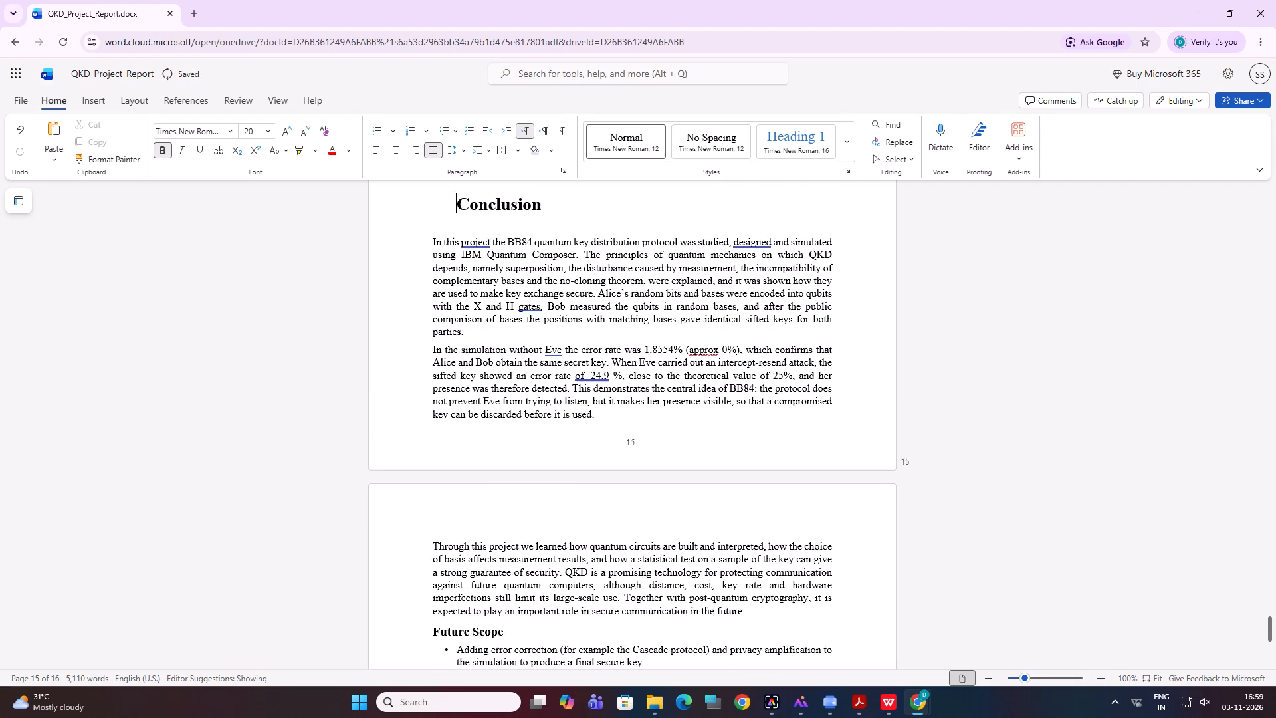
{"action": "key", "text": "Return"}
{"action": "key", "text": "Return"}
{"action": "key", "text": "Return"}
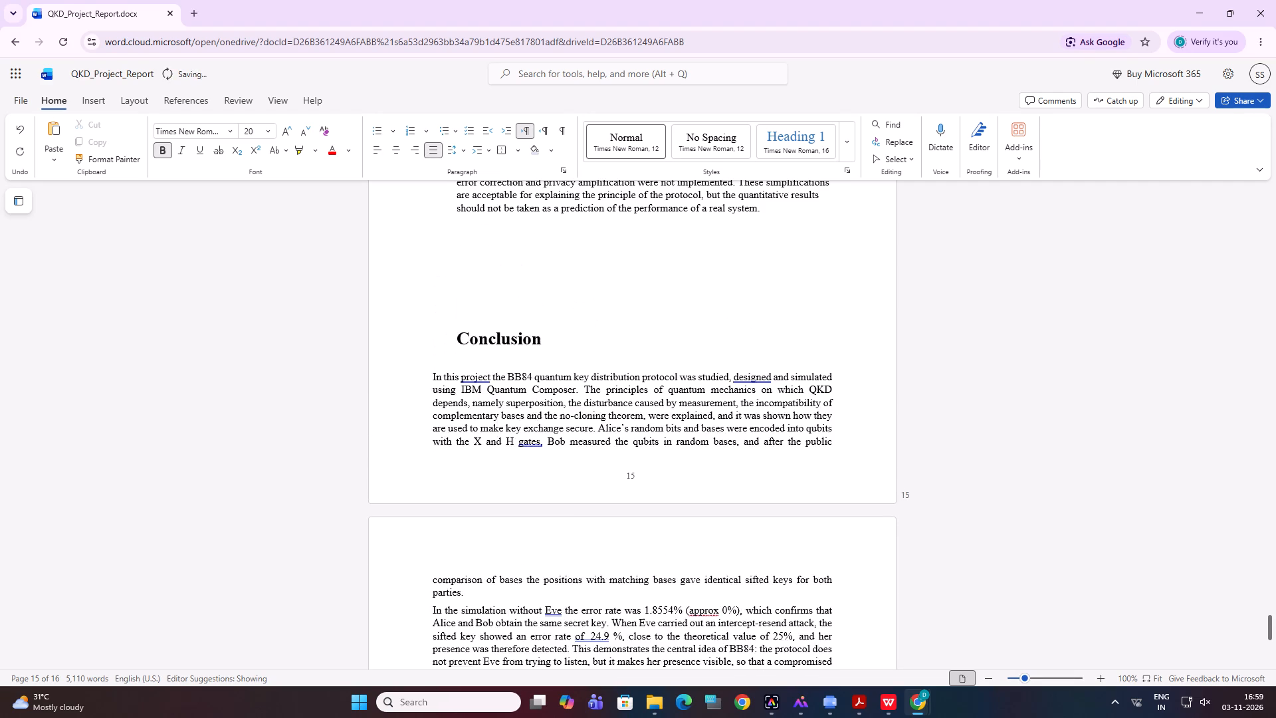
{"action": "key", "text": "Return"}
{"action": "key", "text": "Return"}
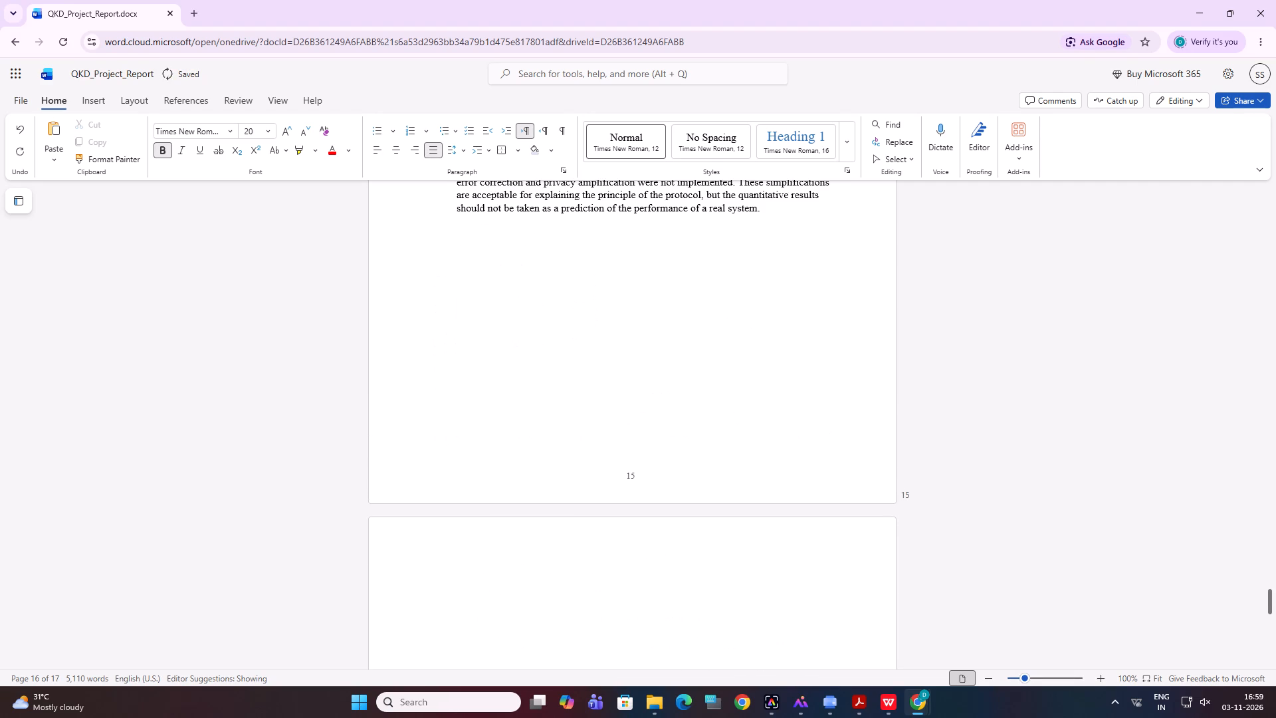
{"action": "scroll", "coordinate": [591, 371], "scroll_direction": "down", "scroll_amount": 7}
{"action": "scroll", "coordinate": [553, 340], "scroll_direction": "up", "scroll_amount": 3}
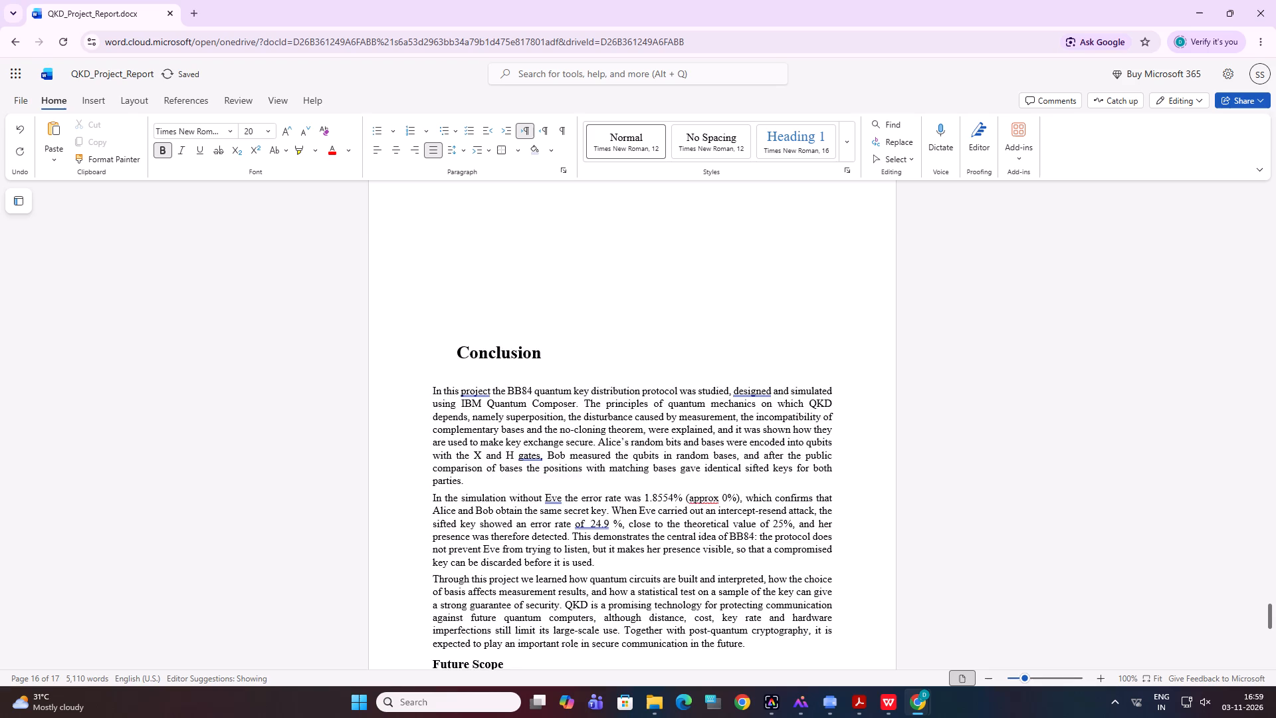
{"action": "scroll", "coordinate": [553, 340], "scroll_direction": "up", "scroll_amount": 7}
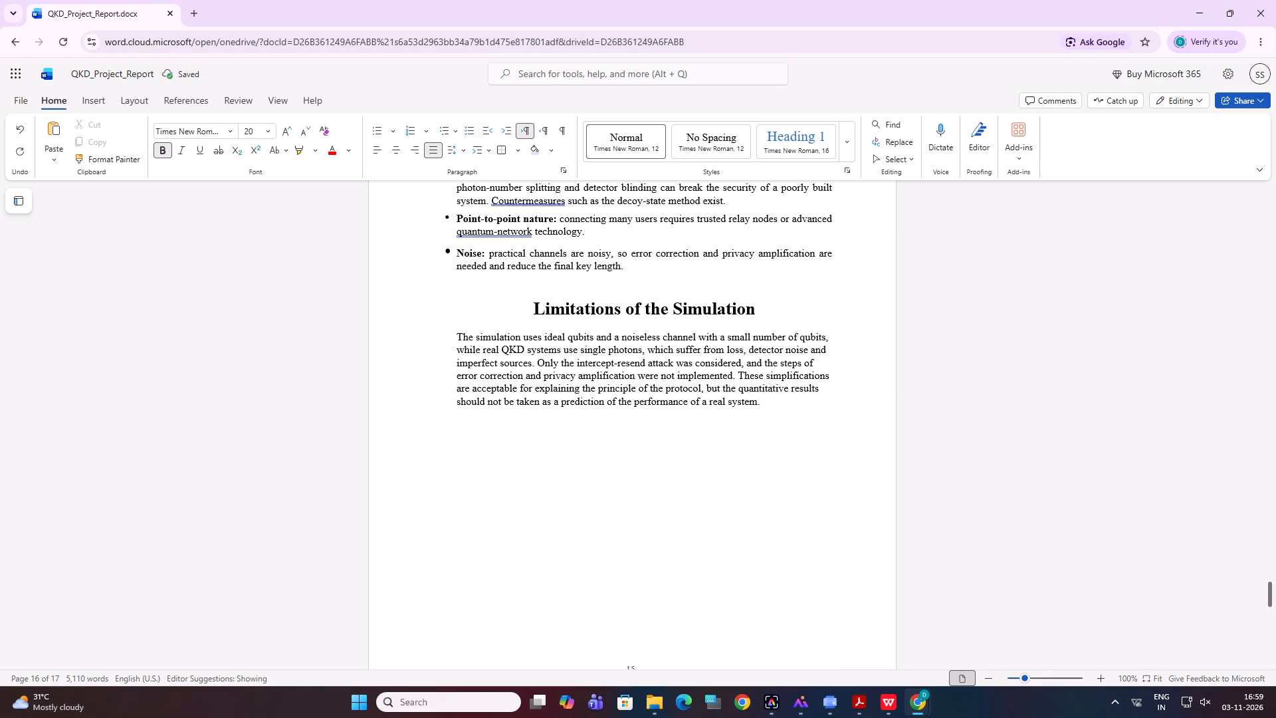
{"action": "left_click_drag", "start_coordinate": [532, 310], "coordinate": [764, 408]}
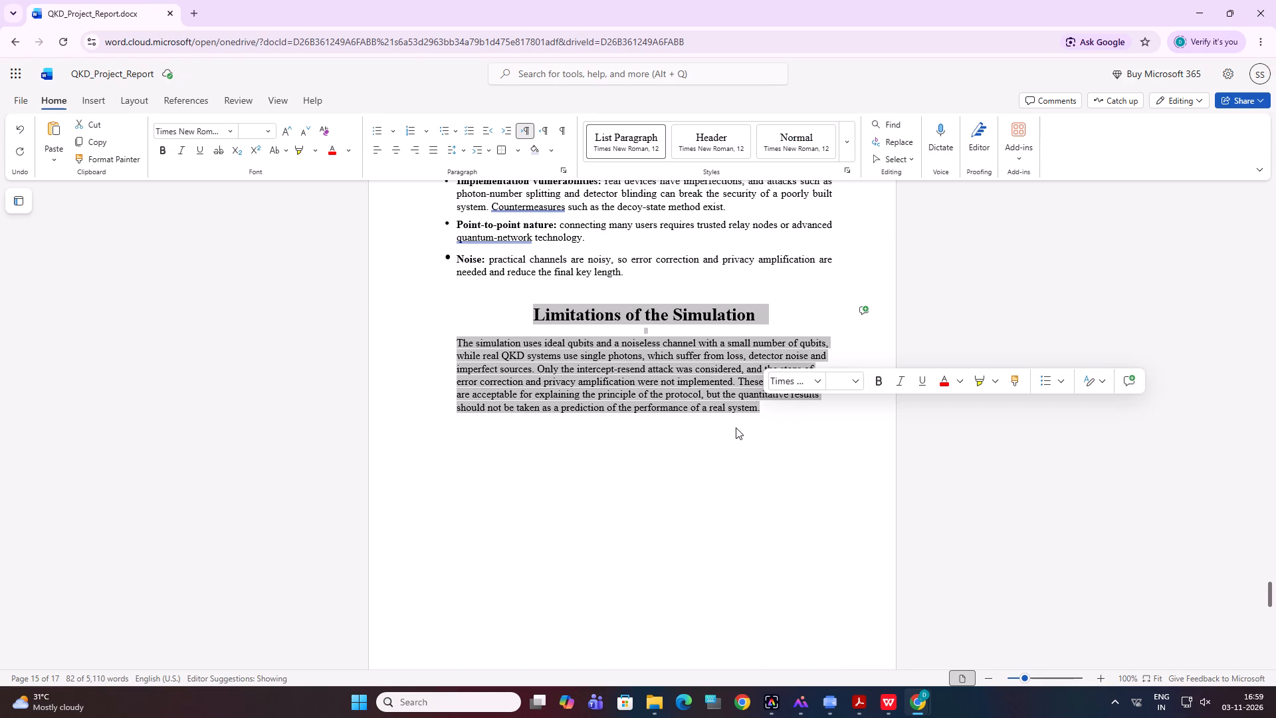
Remove all the empty space above the "Conclusion" heading, back to the end of the limitations paragraph on page 15.
{"action": "scroll", "coordinate": [734, 435], "scroll_direction": "down", "scroll_amount": 20}
{"action": "scroll", "coordinate": [734, 435], "scroll_direction": "down", "scroll_amount": 1}
{"action": "scroll", "coordinate": [711, 482], "scroll_direction": "up", "scroll_amount": 3}
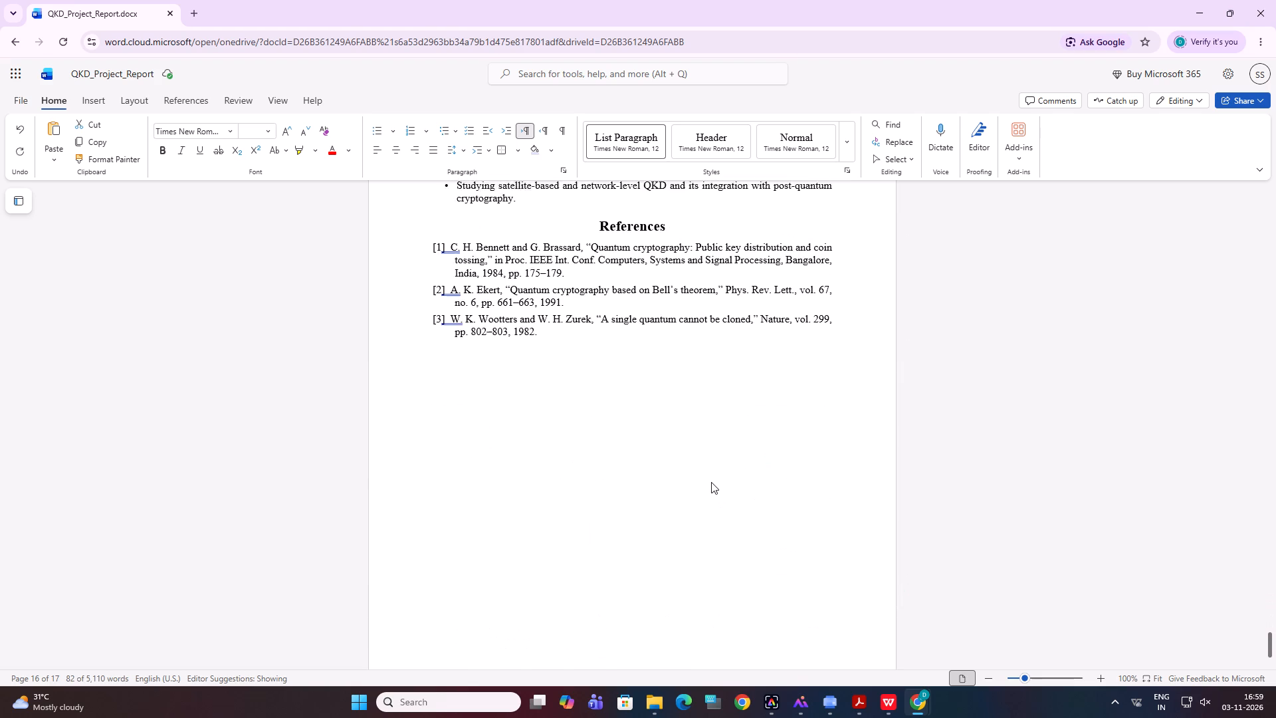
{"action": "scroll", "coordinate": [711, 482], "scroll_direction": "up", "scroll_amount": 8}
{"action": "left_click", "coordinate": [457, 287]}
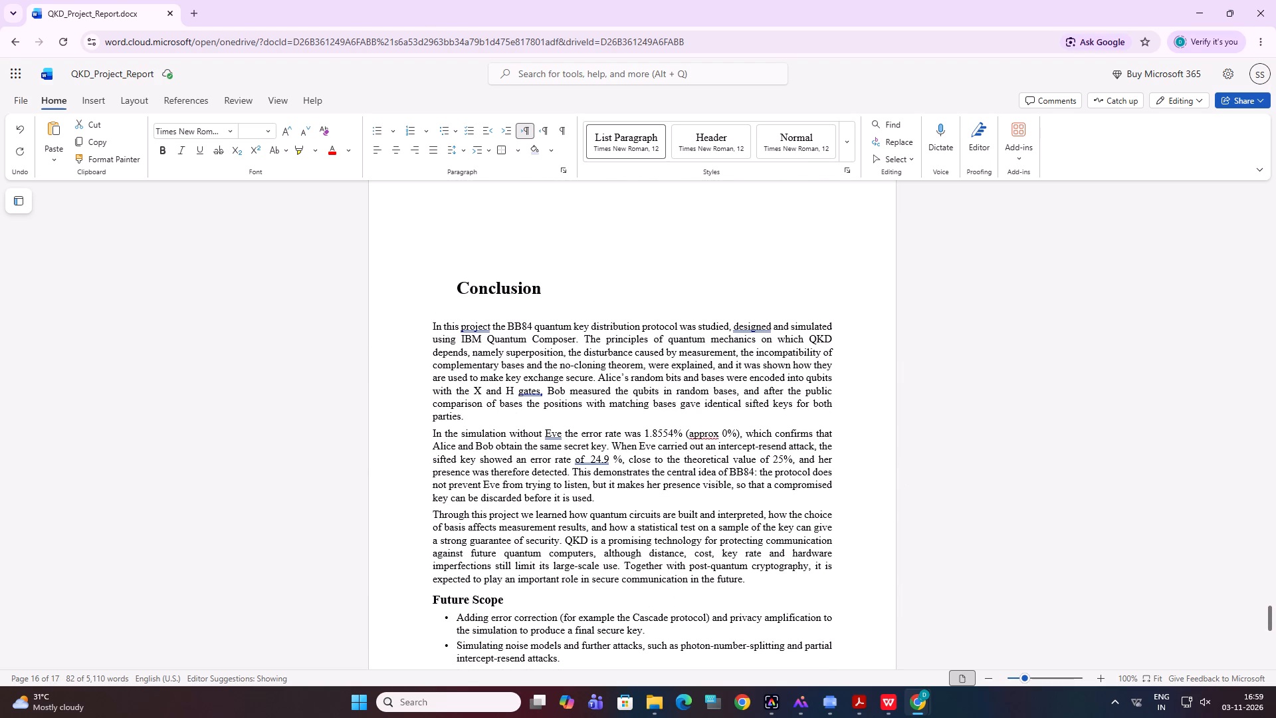
{"action": "key", "text": "BackSpace"}
{"action": "key", "text": "BackSpace"}
{"action": "key", "text": "BackSpace"}
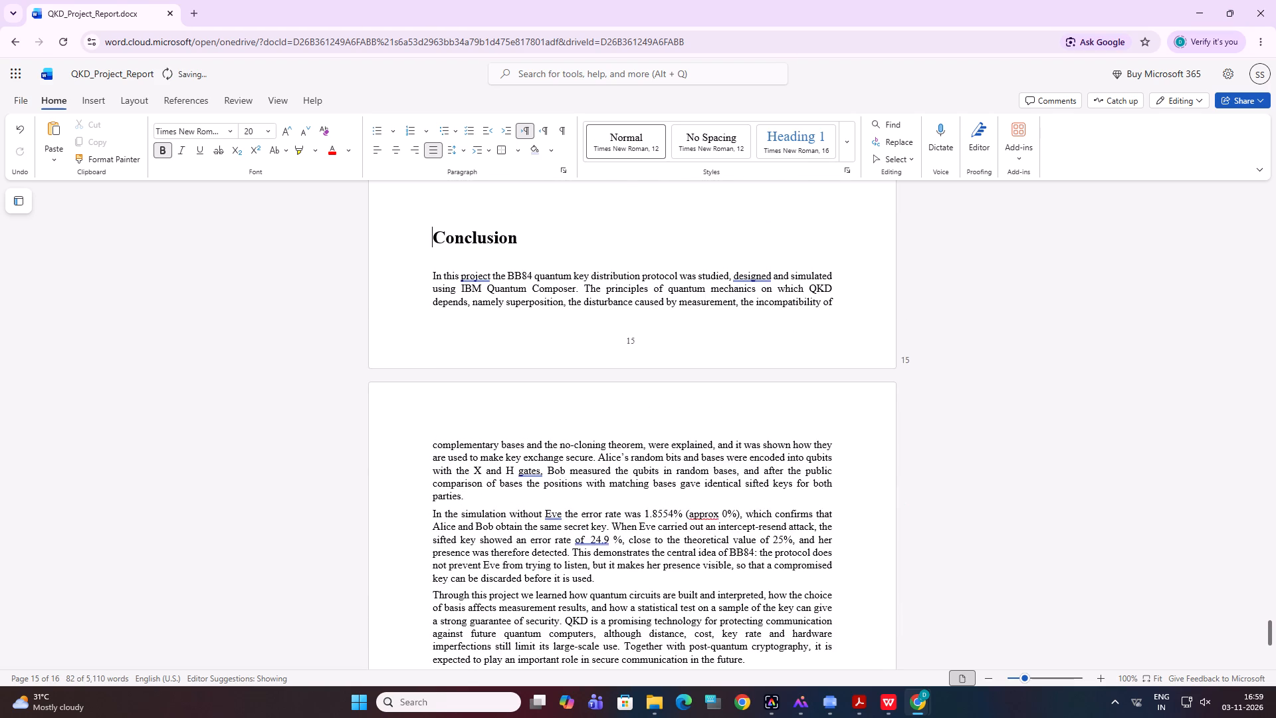
{"action": "key", "text": "Return"}
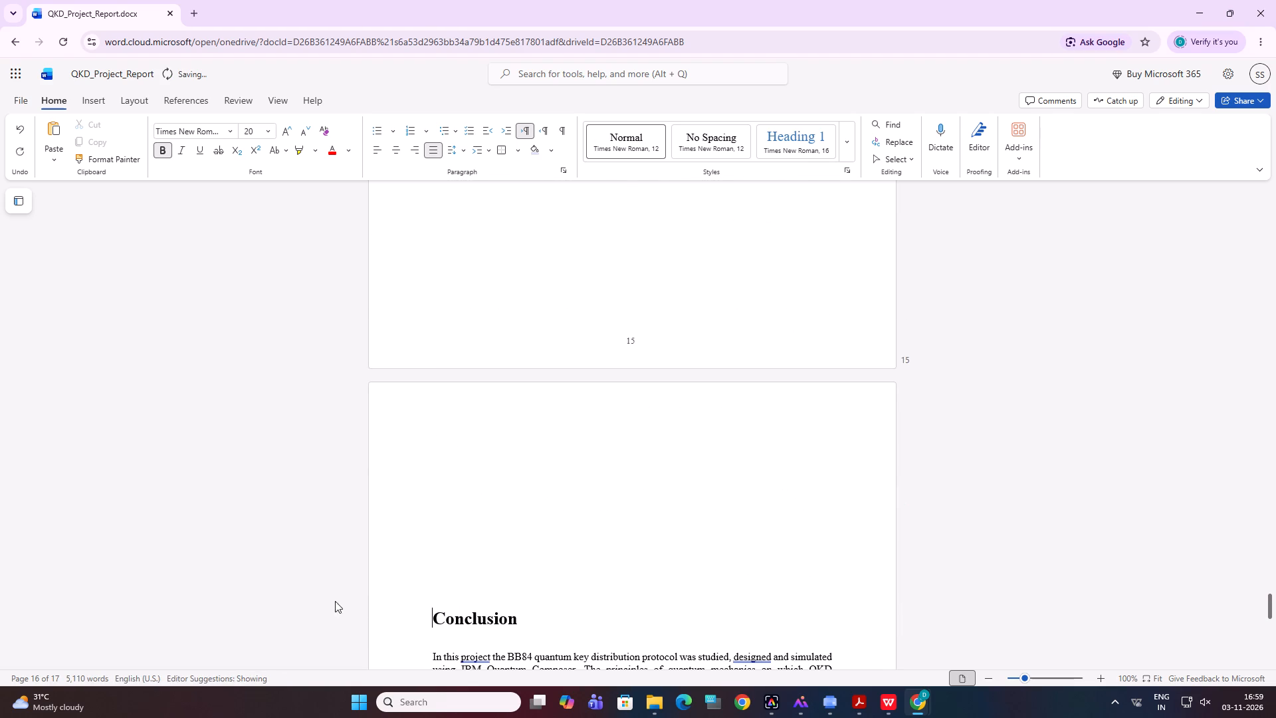
{"action": "key", "text": "BackSpace"}
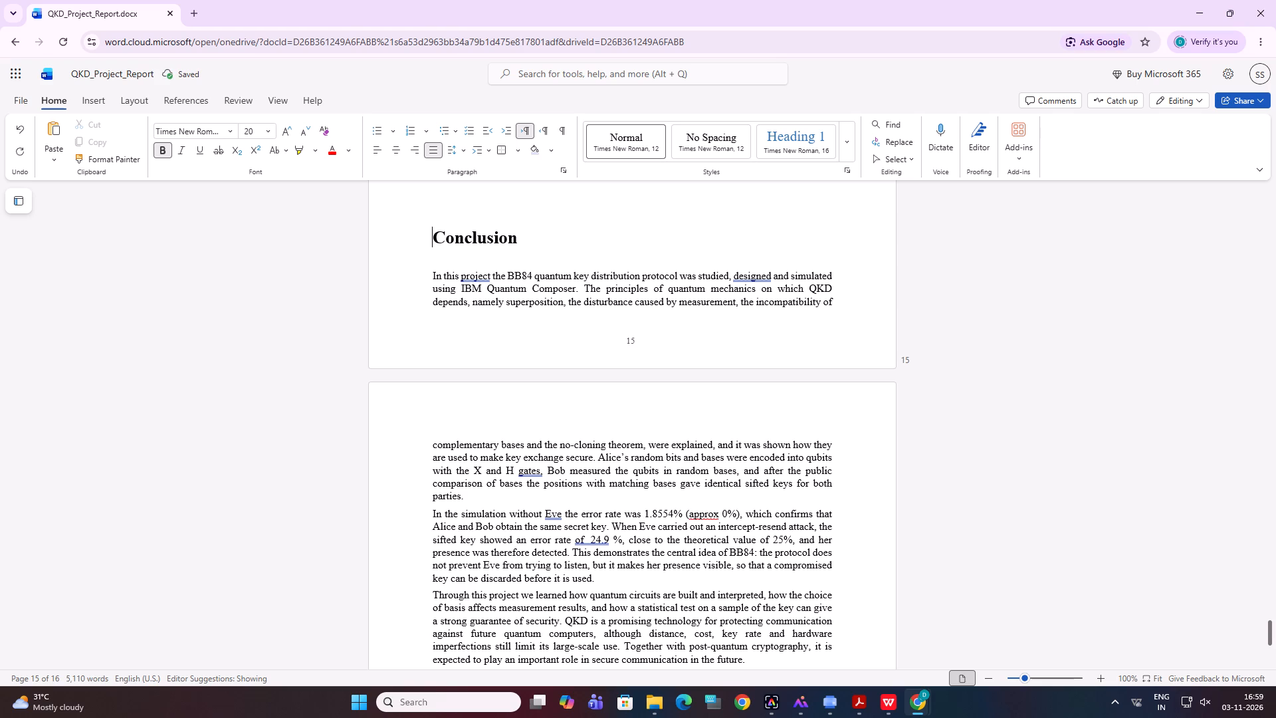
{"action": "key", "text": "BackSpace"}
{"action": "key", "text": "BackSpace"}
{"action": "key", "text": "BackSpace"}
{"action": "key", "text": "BackSpace"}
{"action": "key", "text": "BackSpace"}
{"action": "key", "text": "BackSpace"}
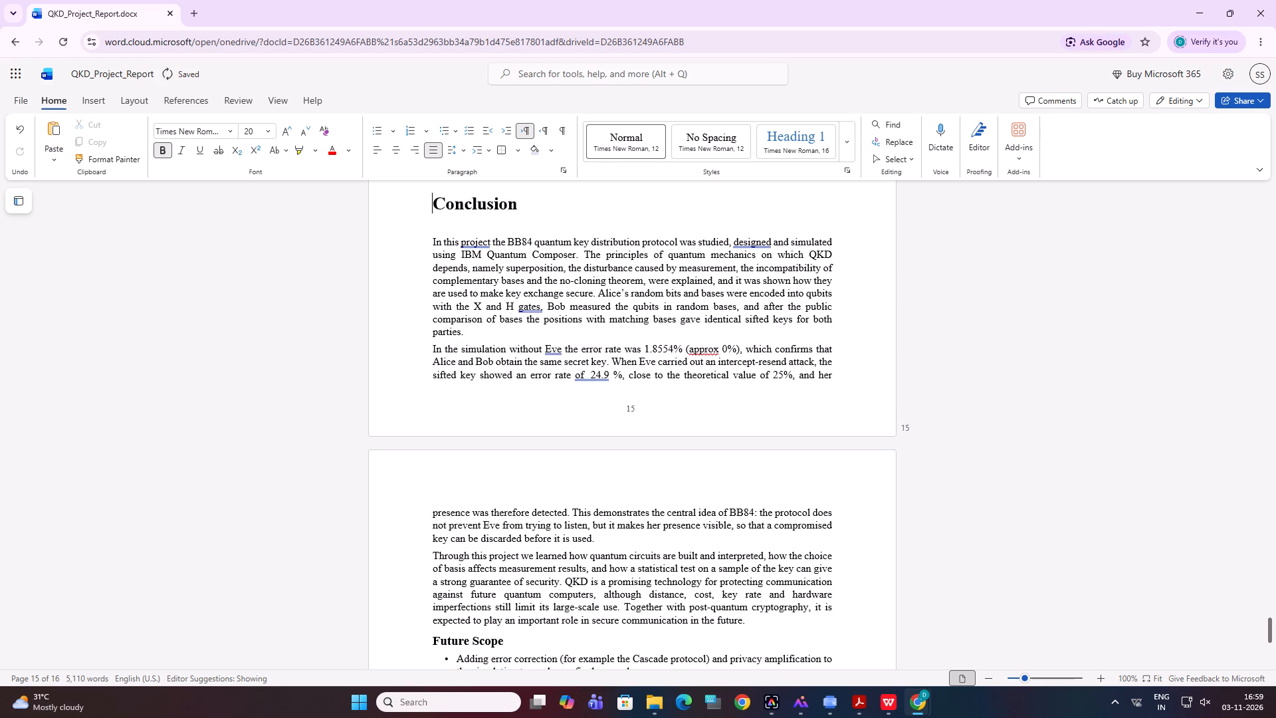
{"action": "key", "text": "BackSpace"}
{"action": "key", "text": "BackSpace"}
{"action": "key", "text": "BackSpace"}
Add blank lines before the "Conclusion" heading until it starts at the top of page 16.
{"action": "key", "text": "Return"}
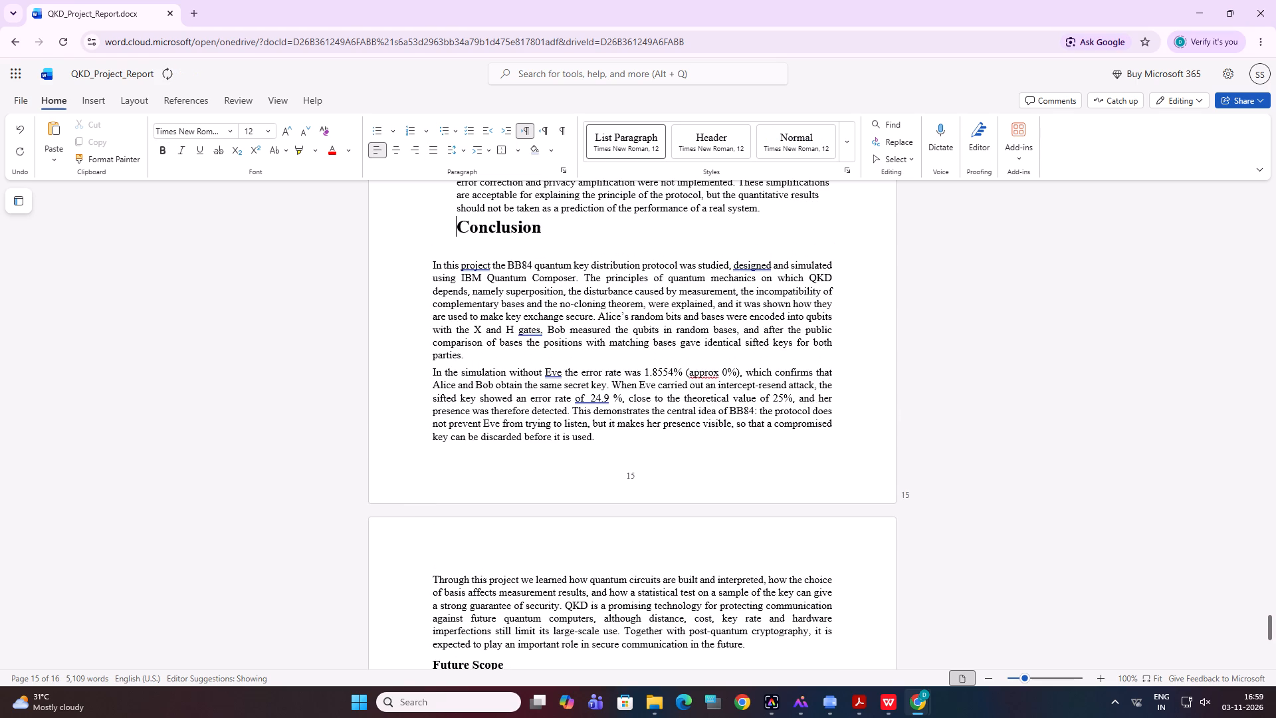
{"action": "key", "text": "Return"}
{"action": "key", "text": "Return"}
{"action": "key", "text": "Return"}
{"action": "key", "text": "Return"}
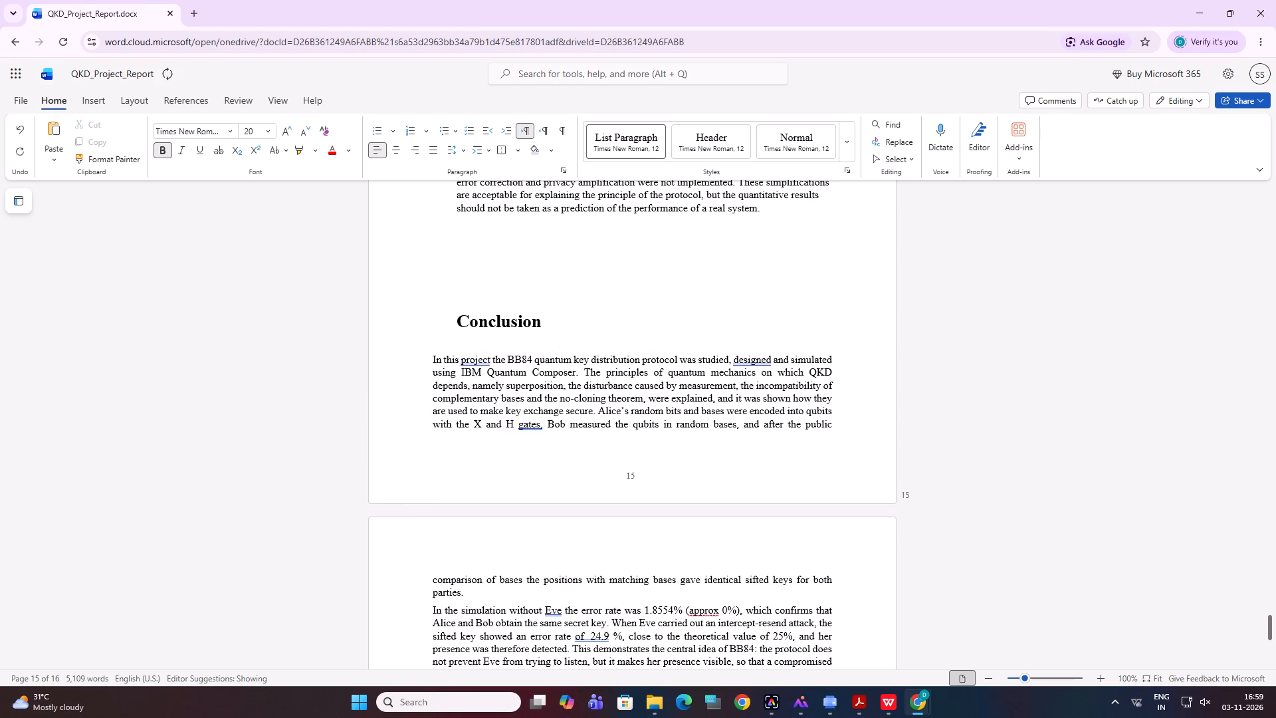
{"action": "key", "text": "Return"}
{"action": "key", "text": "Return"}
{"action": "key", "text": "Return"}
{"action": "key", "text": "Return"}
{"action": "key", "text": "Return"}
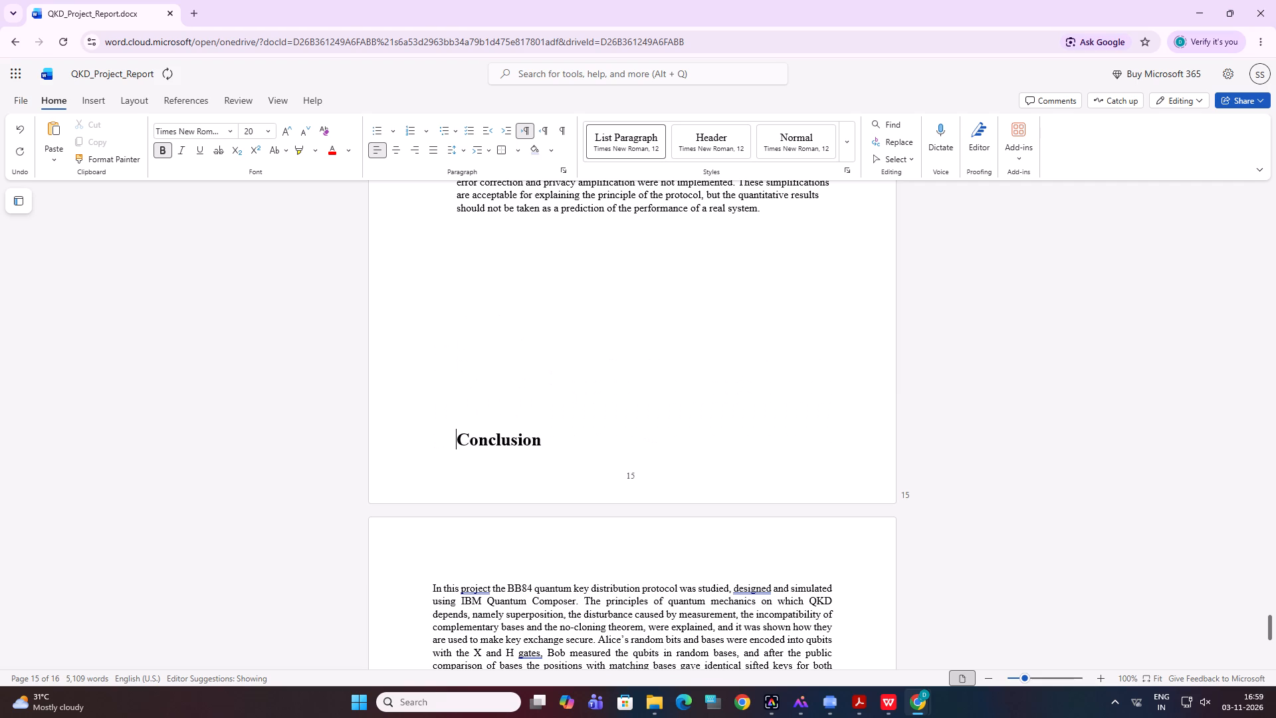
{"action": "key", "text": "Return"}
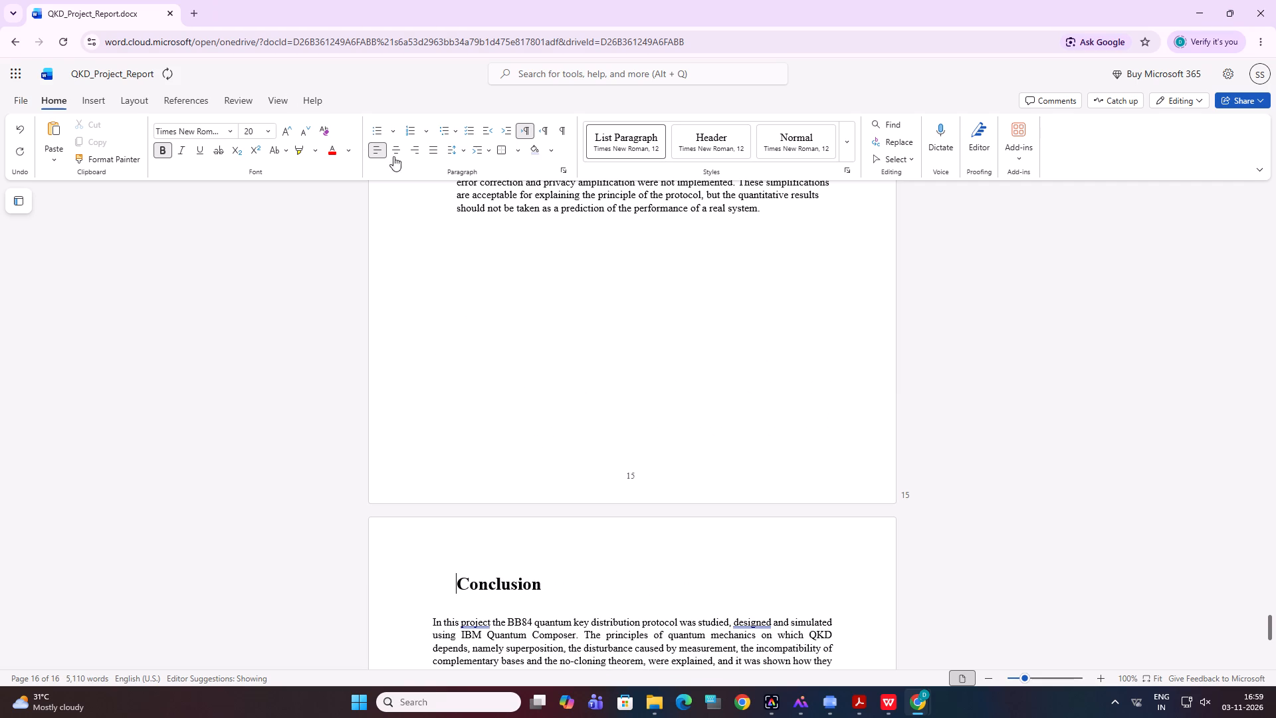
Center the "Conclusion" heading on page 16.
{"action": "left_click", "coordinate": [398, 149]}
{"action": "scroll", "coordinate": [517, 374], "scroll_direction": "down", "scroll_amount": 2}
{"action": "scroll", "coordinate": [517, 375], "scroll_direction": "up", "scroll_amount": 4}
{"action": "scroll", "coordinate": [531, 338], "scroll_direction": "down", "scroll_amount": 7}
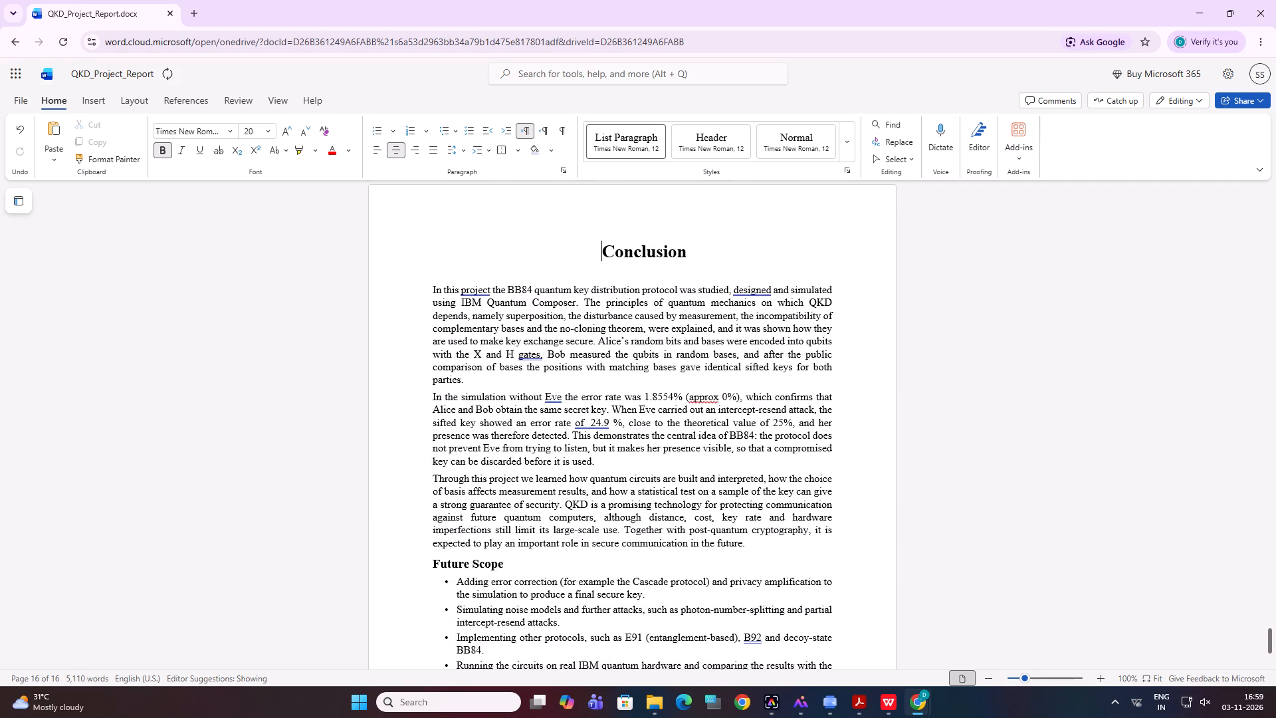
{"action": "scroll", "coordinate": [524, 326], "scroll_direction": "up", "scroll_amount": 13}
{"action": "scroll", "coordinate": [530, 318], "scroll_direction": "down", "scroll_amount": 9}
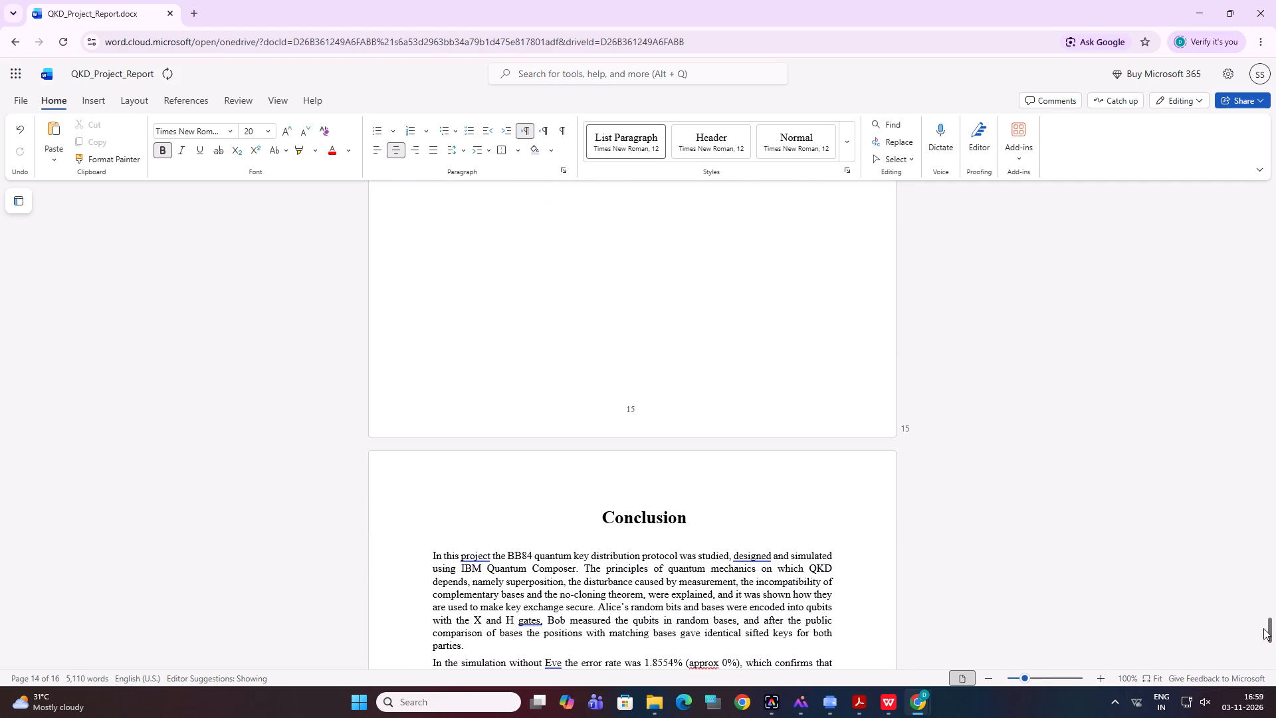
Review the whole report from the cover page to the References, checking headings, lists, tables and page breaks.
{"action": "left_click_drag", "start_coordinate": [1272, 626], "coordinate": [1275, 0]}
{"action": "scroll", "coordinate": [752, 717], "scroll_direction": "down", "scroll_amount": 4}
{"action": "scroll", "coordinate": [740, 578], "scroll_direction": "up", "scroll_amount": 1}
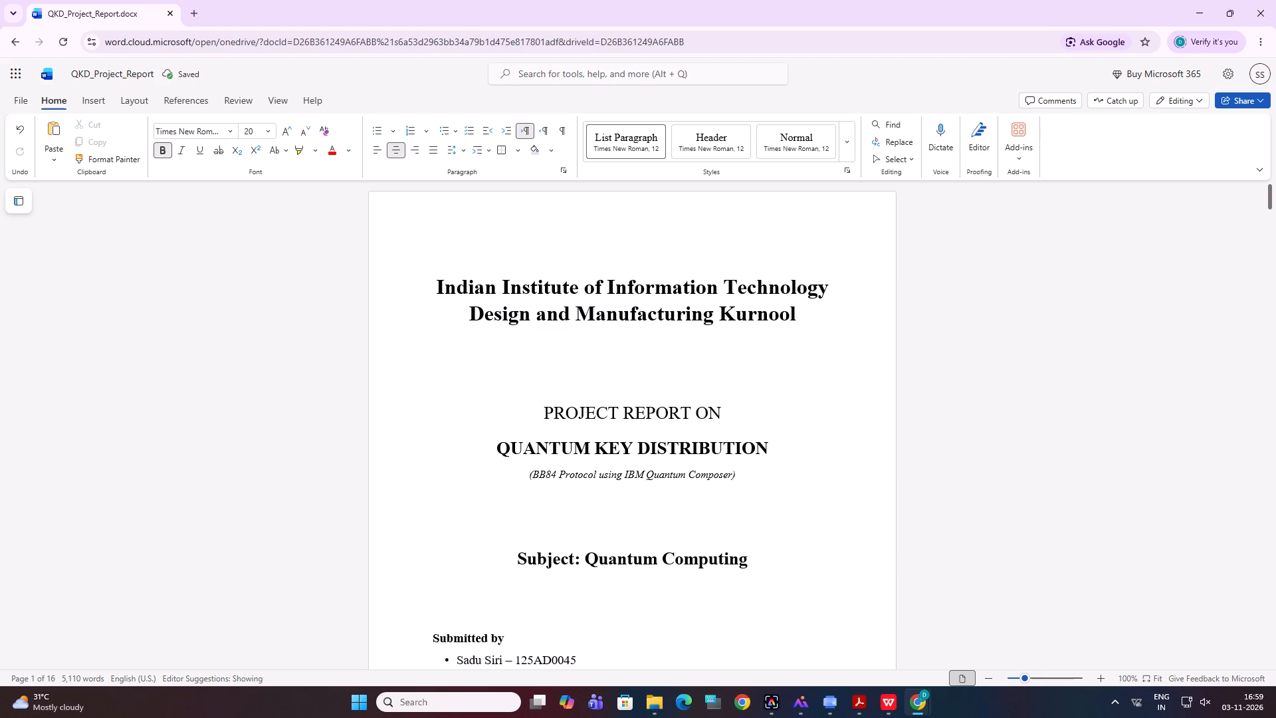
{"action": "scroll", "coordinate": [740, 495], "scroll_direction": "down", "scroll_amount": 13}
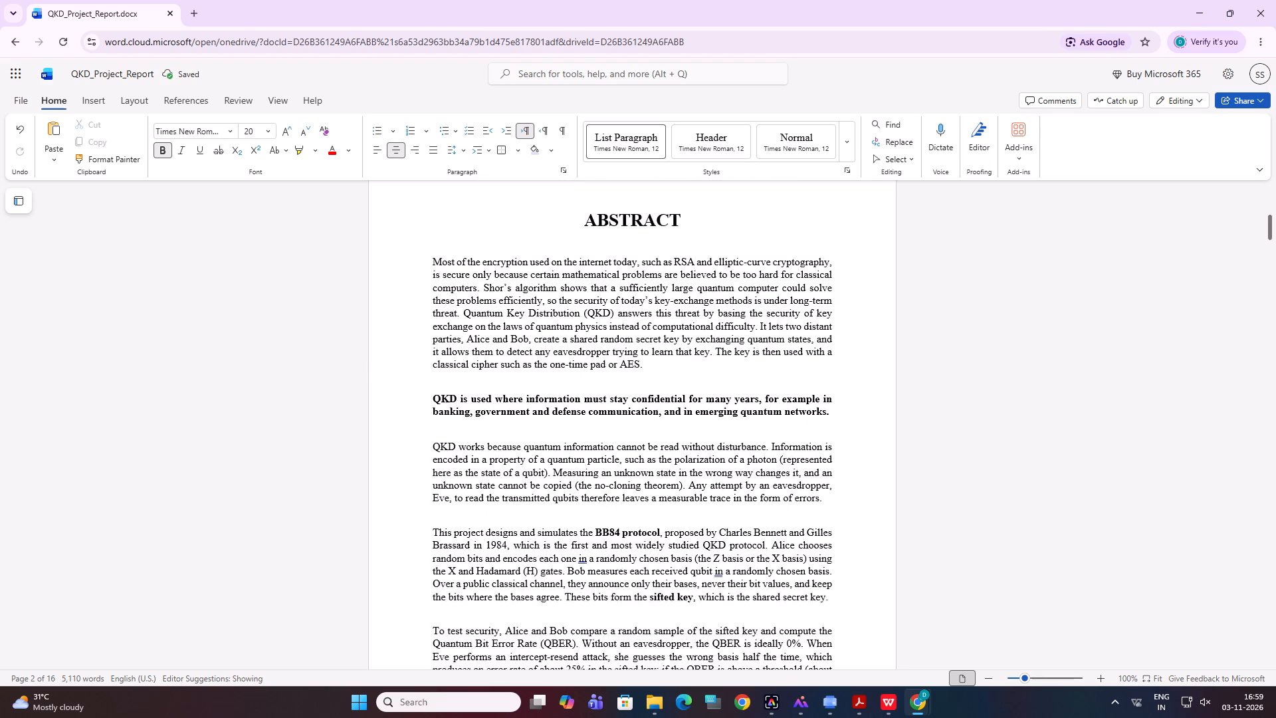
{"action": "scroll", "coordinate": [728, 479], "scroll_direction": "down", "scroll_amount": 12}
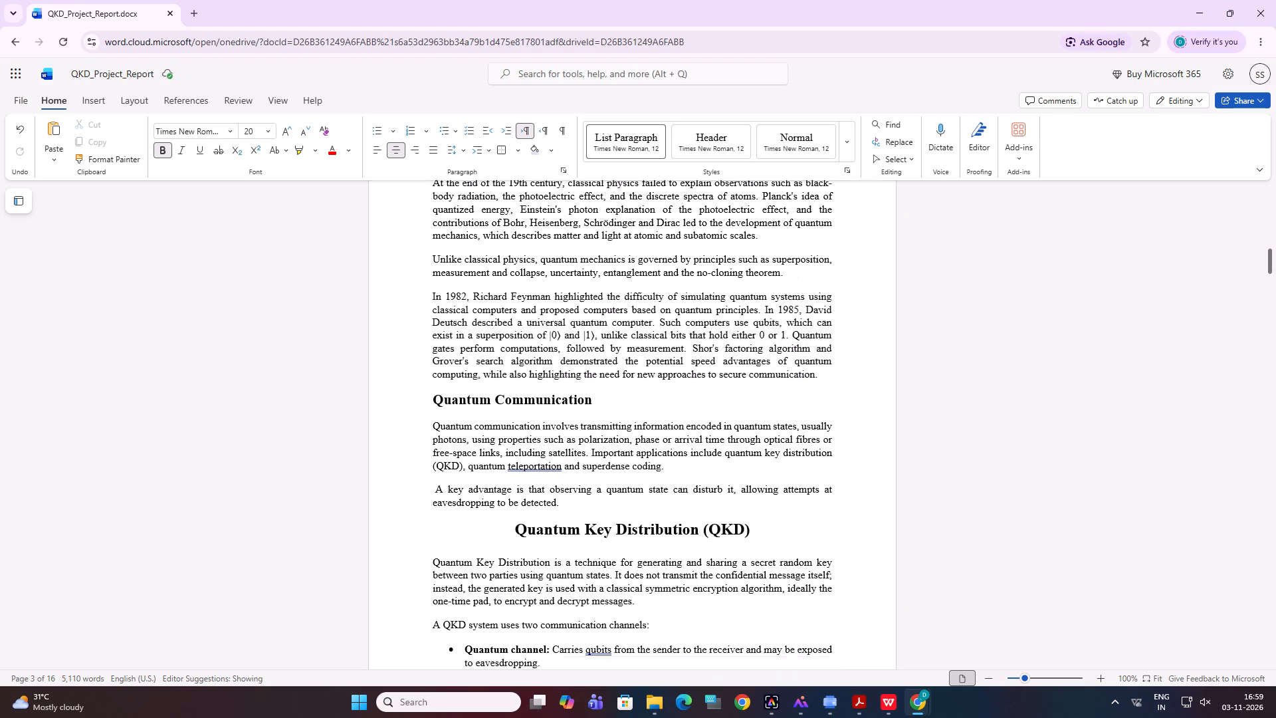
{"action": "scroll", "coordinate": [717, 457], "scroll_direction": "down", "scroll_amount": 7}
{"action": "scroll", "coordinate": [712, 457], "scroll_direction": "up", "scroll_amount": 2}
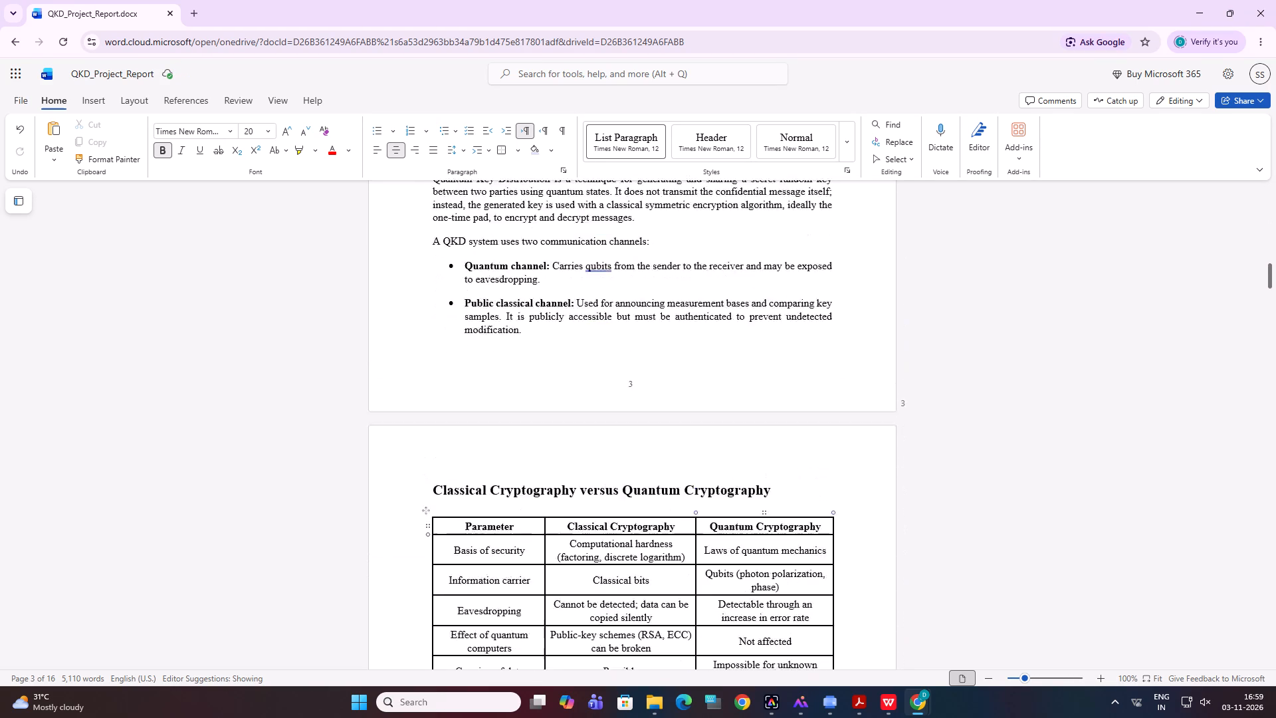
{"action": "scroll", "coordinate": [712, 447], "scroll_direction": "up", "scroll_amount": 3}
{"action": "scroll", "coordinate": [712, 431], "scroll_direction": "down", "scroll_amount": 5}
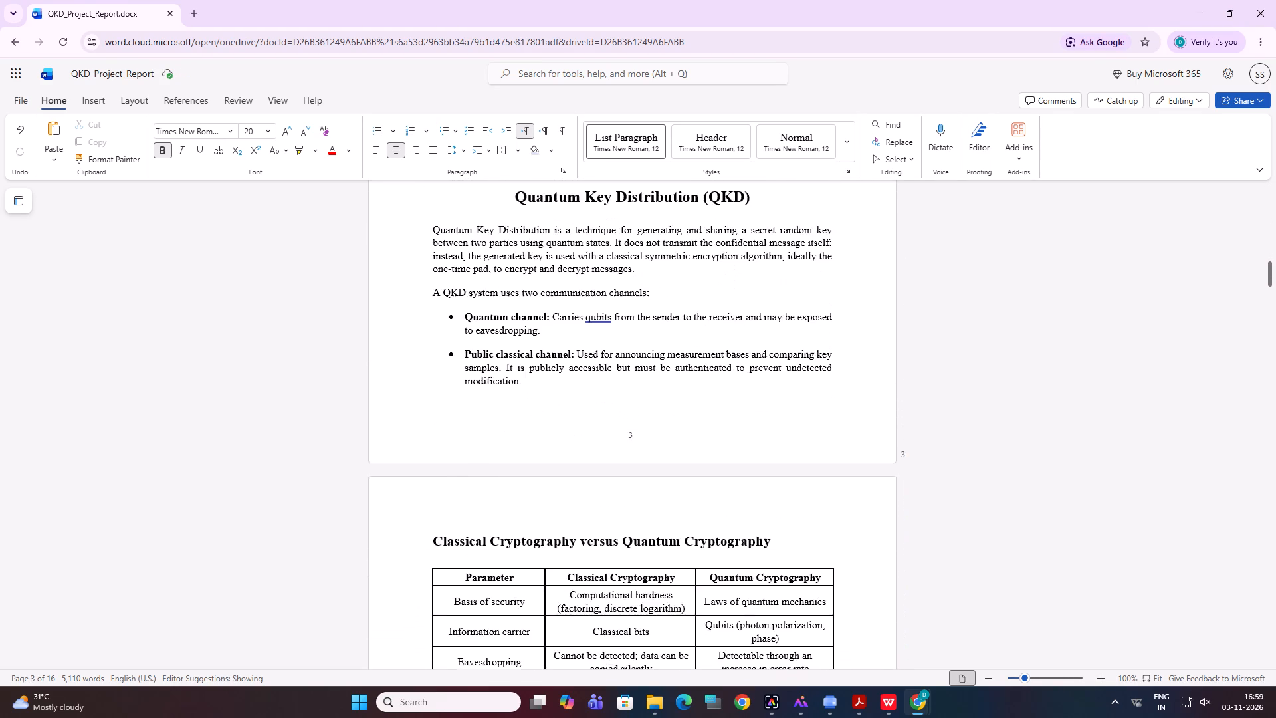
{"action": "scroll", "coordinate": [706, 440], "scroll_direction": "down", "scroll_amount": 10}
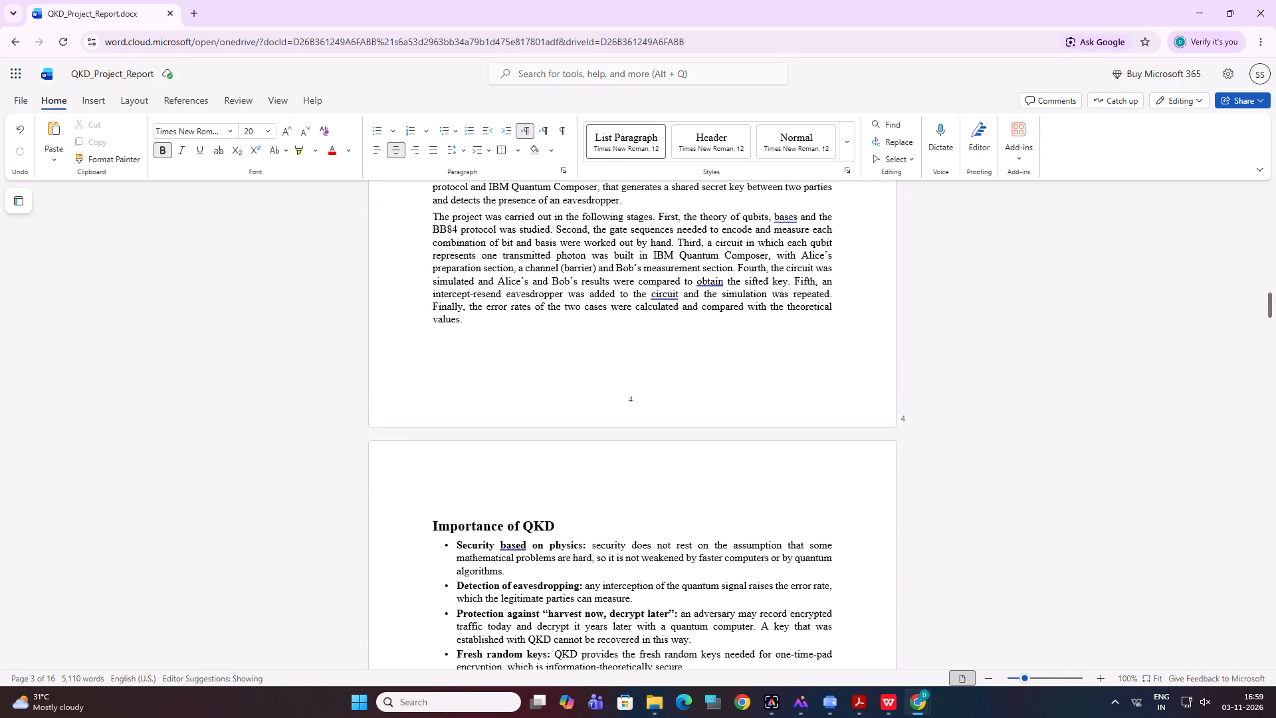
{"action": "scroll", "coordinate": [706, 440], "scroll_direction": "down", "scroll_amount": 15}
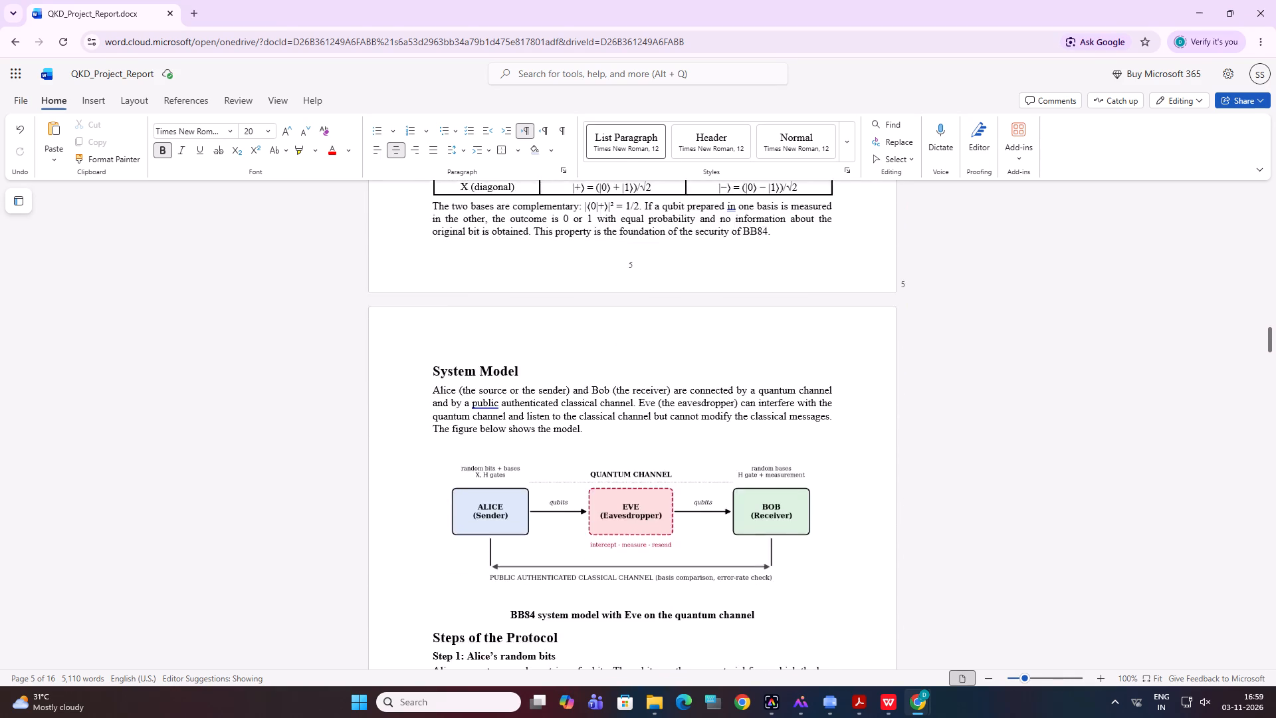
{"action": "scroll", "coordinate": [704, 433], "scroll_direction": "down", "scroll_amount": 16}
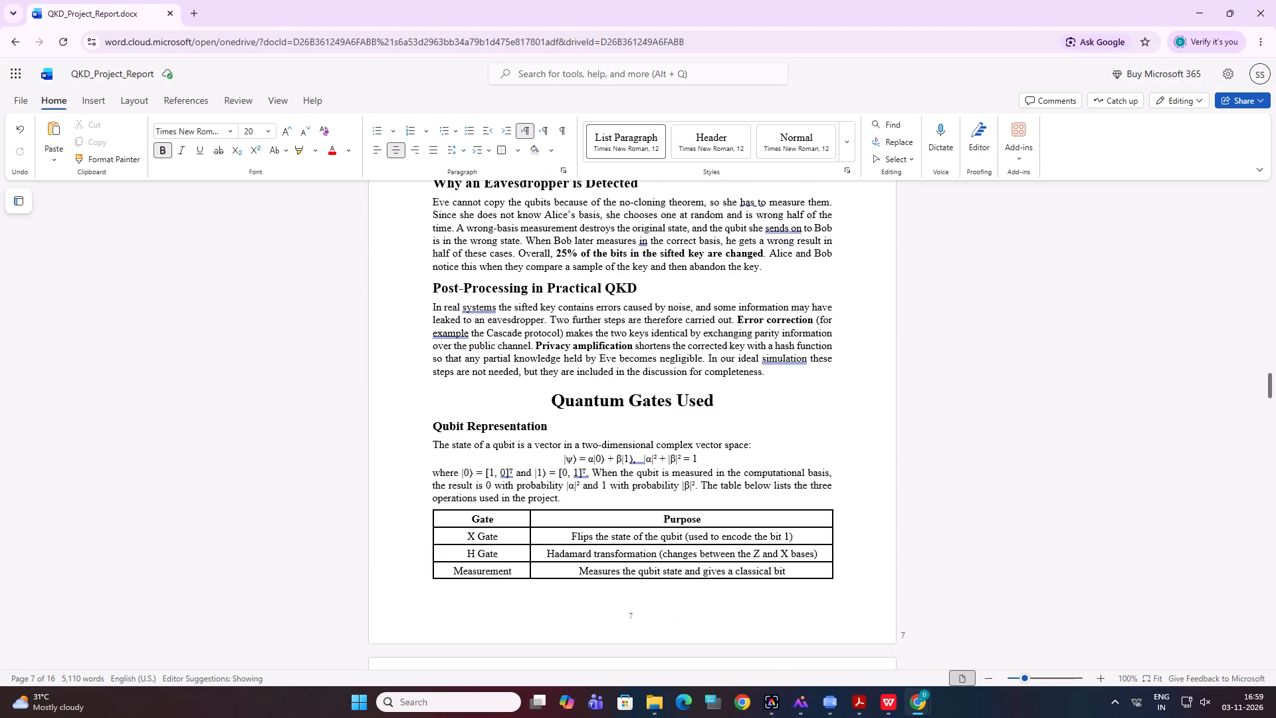
{"action": "scroll", "coordinate": [692, 427], "scroll_direction": "down", "scroll_amount": 15}
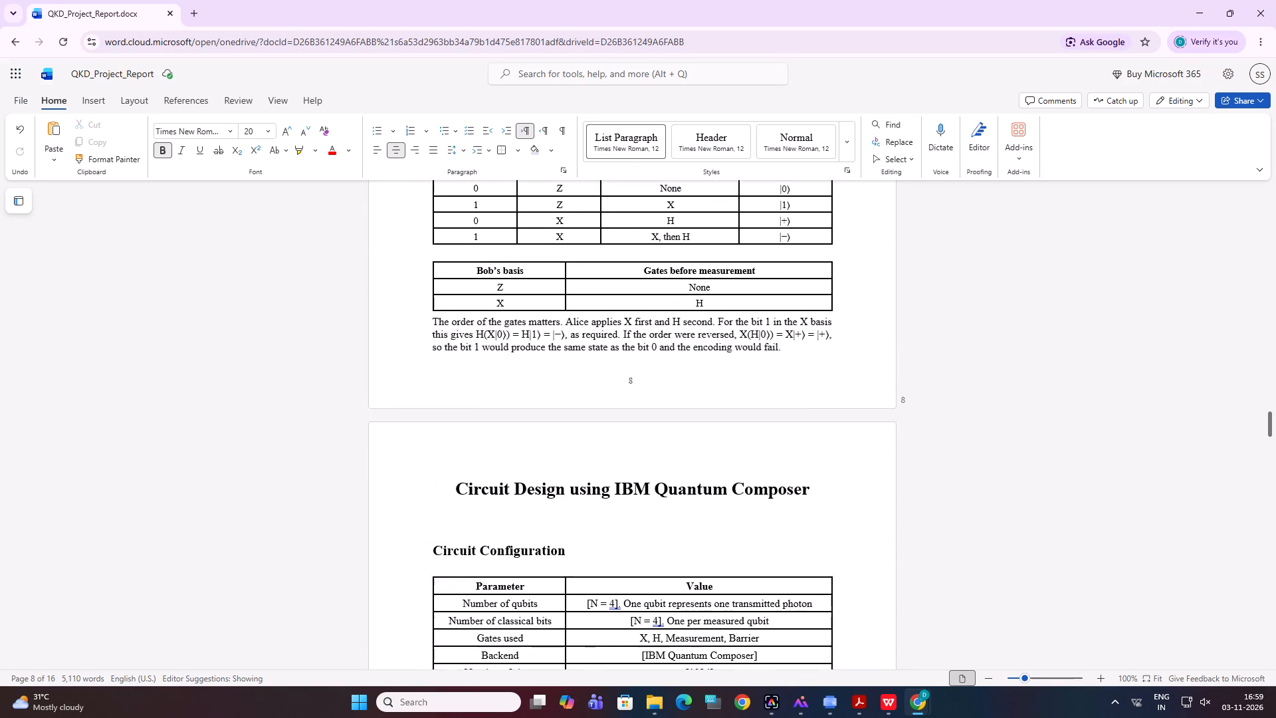
{"action": "scroll", "coordinate": [677, 412], "scroll_direction": "down", "scroll_amount": 15}
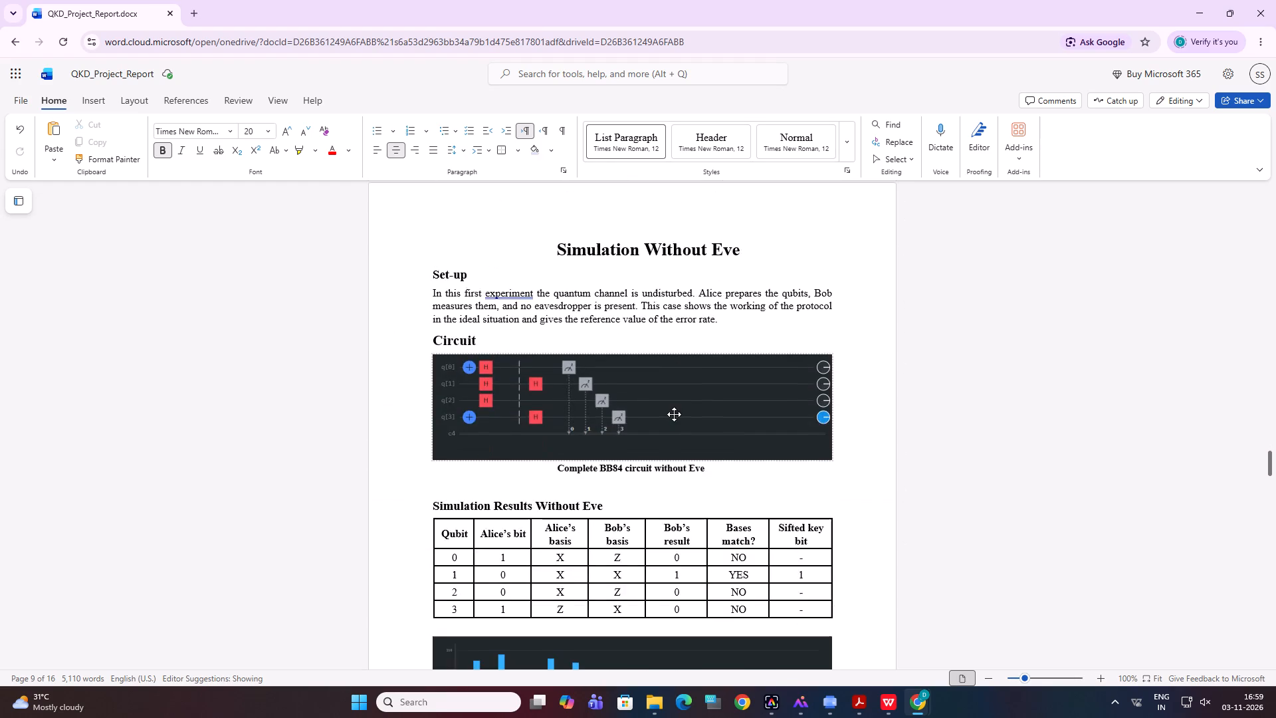
{"action": "scroll", "coordinate": [674, 414], "scroll_direction": "down", "scroll_amount": 19}
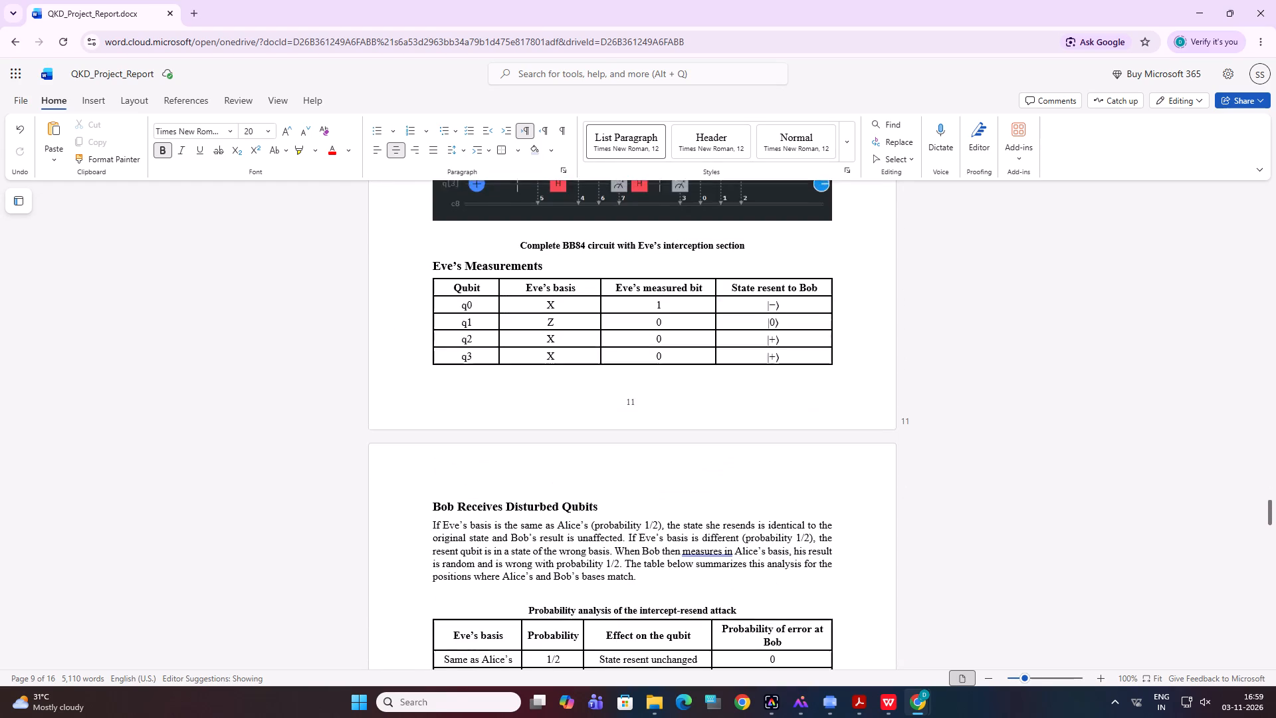
{"action": "scroll", "coordinate": [673, 415], "scroll_direction": "down", "scroll_amount": 15}
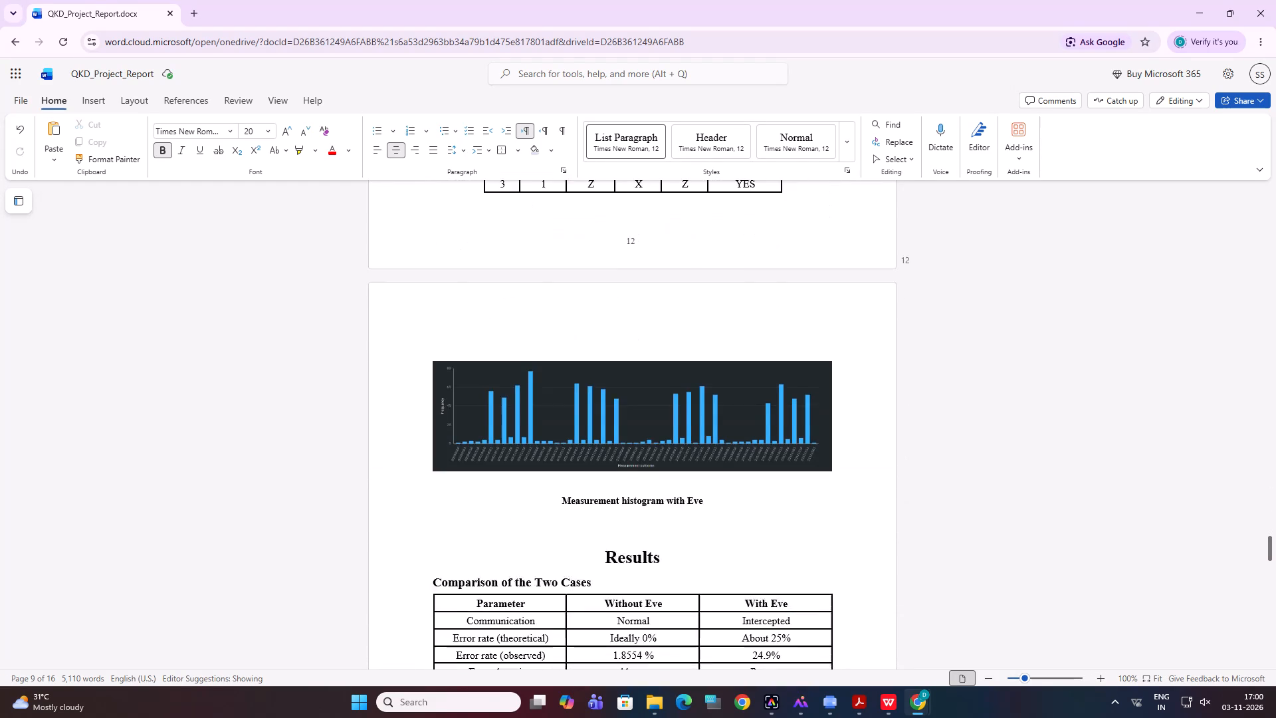
{"action": "scroll", "coordinate": [671, 416], "scroll_direction": "down", "scroll_amount": 17}
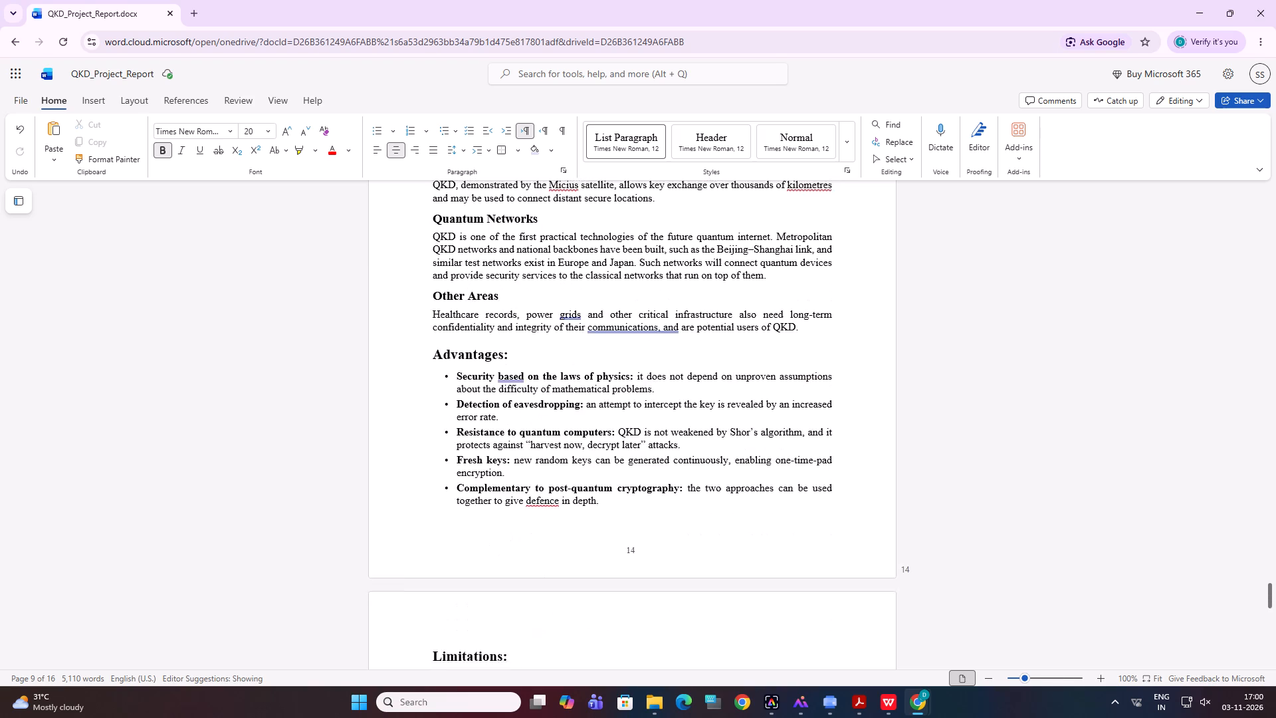
{"action": "scroll", "coordinate": [671, 416], "scroll_direction": "down", "scroll_amount": 16}
{"action": "scroll", "coordinate": [671, 416], "scroll_direction": "down", "scroll_amount": 6}
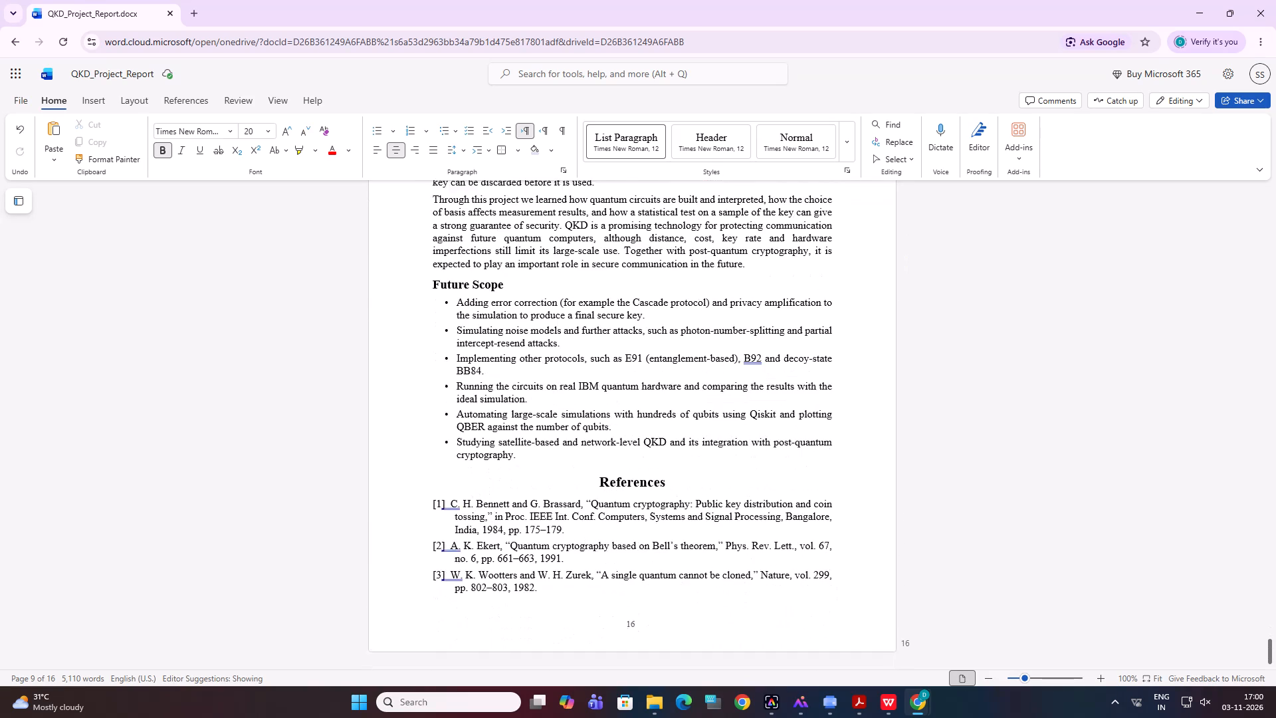
{"action": "scroll", "coordinate": [671, 416], "scroll_direction": "down", "scroll_amount": 5}
Check the report's page layout in the print preview, especially around Results and Conclusion, and close it without printing.
{"action": "left_click", "coordinate": [30, 96]}
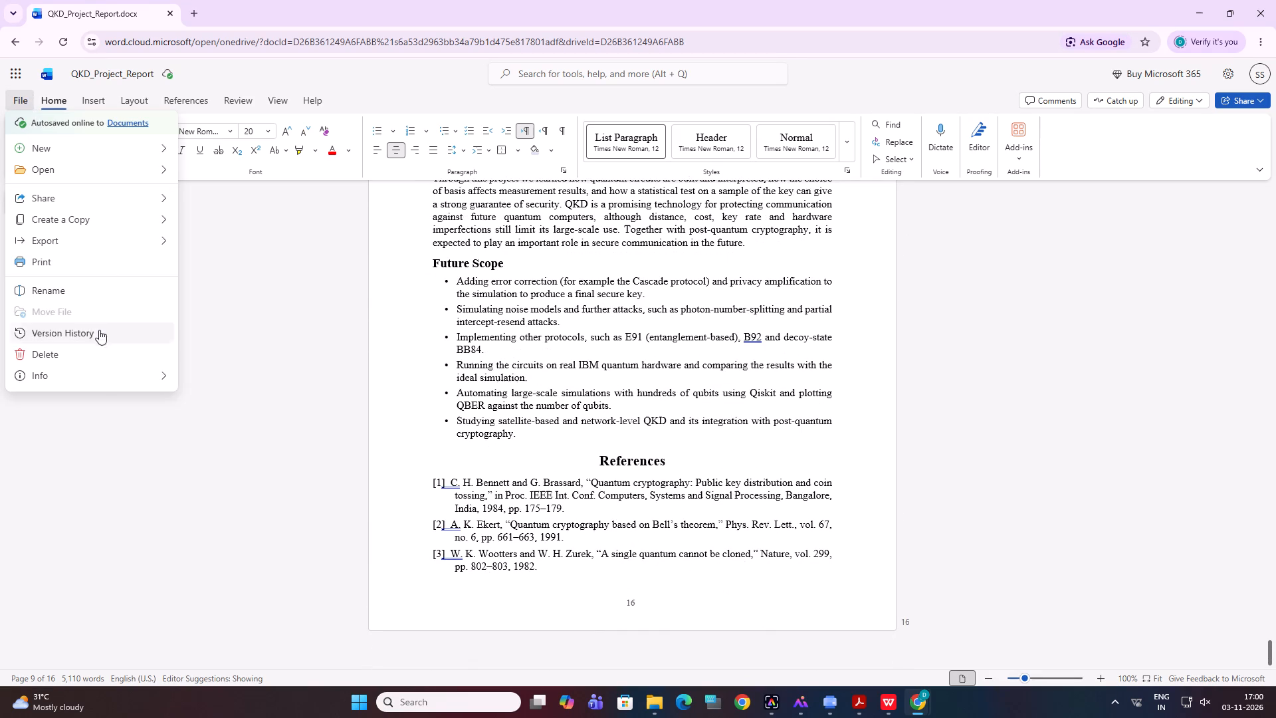
{"action": "left_click", "coordinate": [73, 266]}
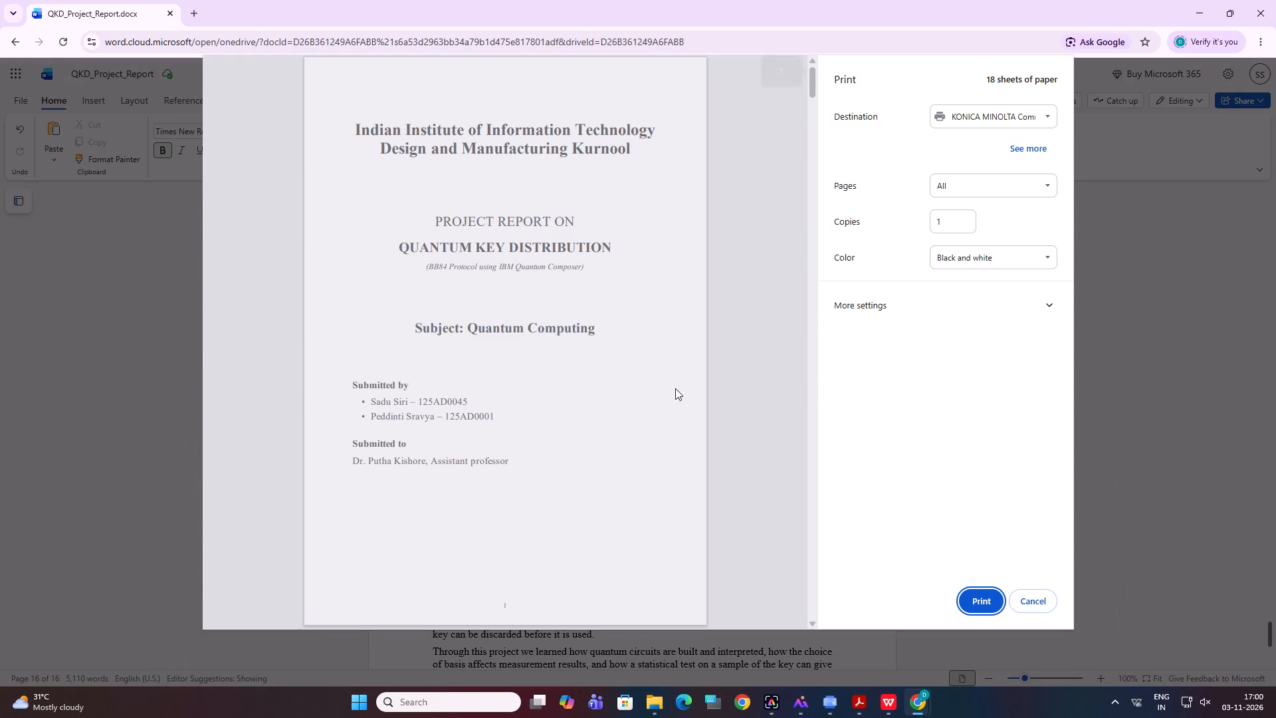
{"action": "scroll", "coordinate": [659, 310], "scroll_direction": "down", "scroll_amount": 13}
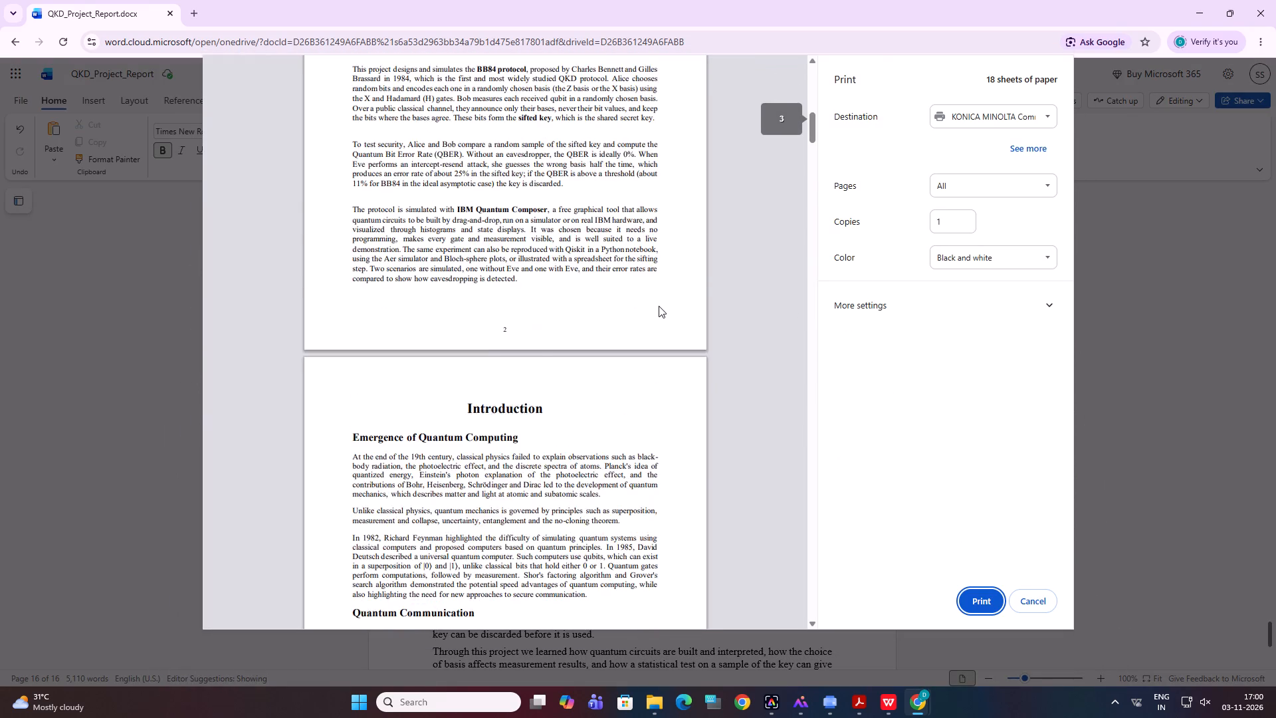
{"action": "scroll", "coordinate": [659, 306], "scroll_direction": "down", "scroll_amount": 13}
{"action": "left_click_drag", "start_coordinate": [812, 175], "coordinate": [809, 258]}
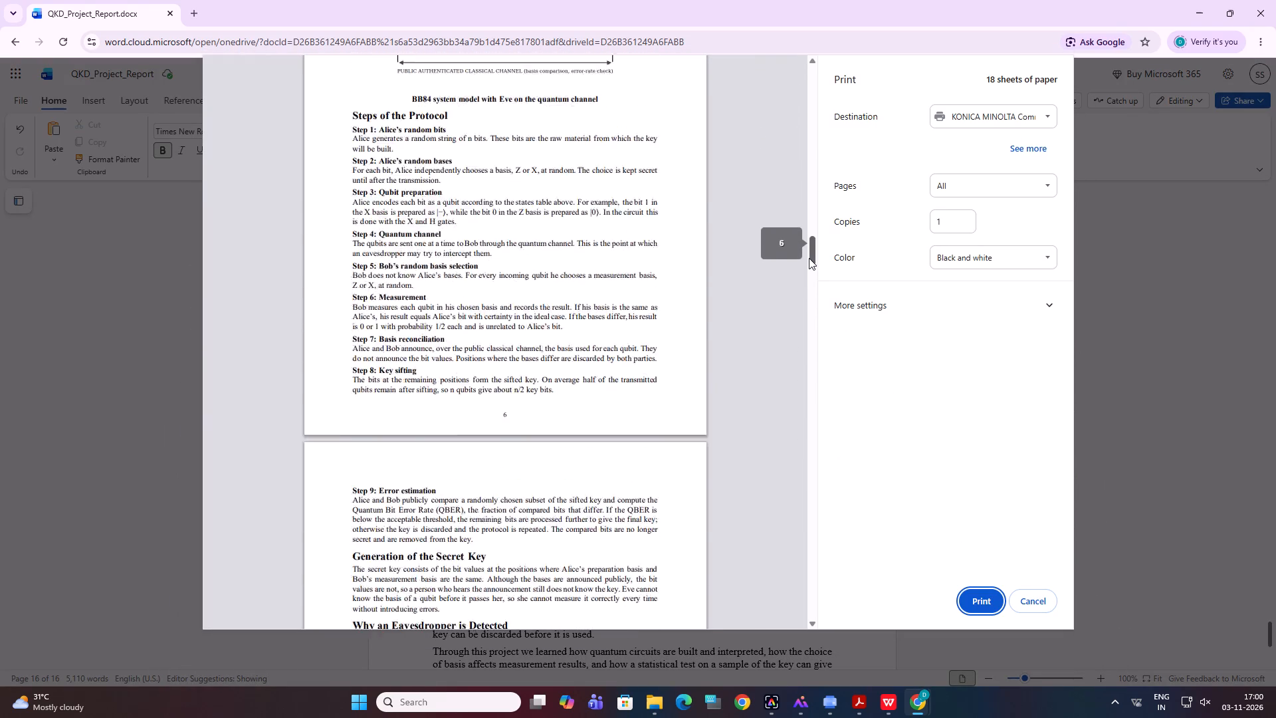
{"action": "left_click_drag", "start_coordinate": [809, 258], "coordinate": [811, 407]}
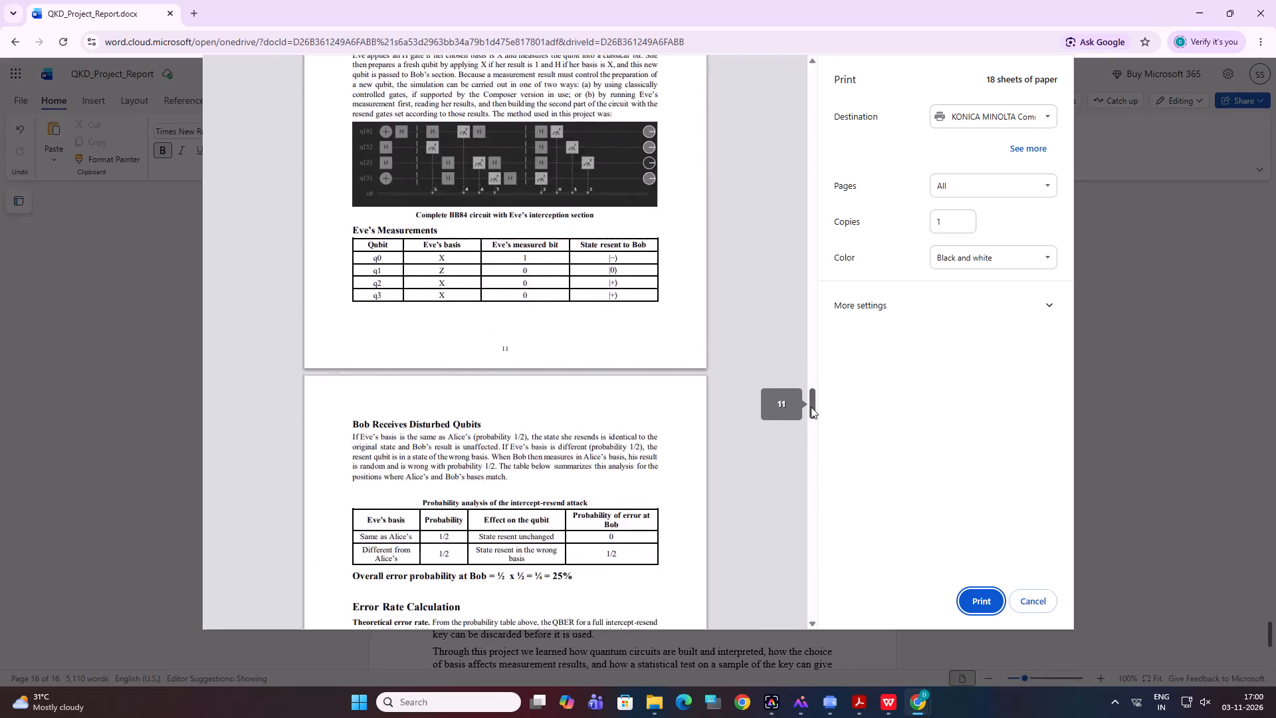
{"action": "left_click_drag", "start_coordinate": [811, 407], "coordinate": [807, 483]}
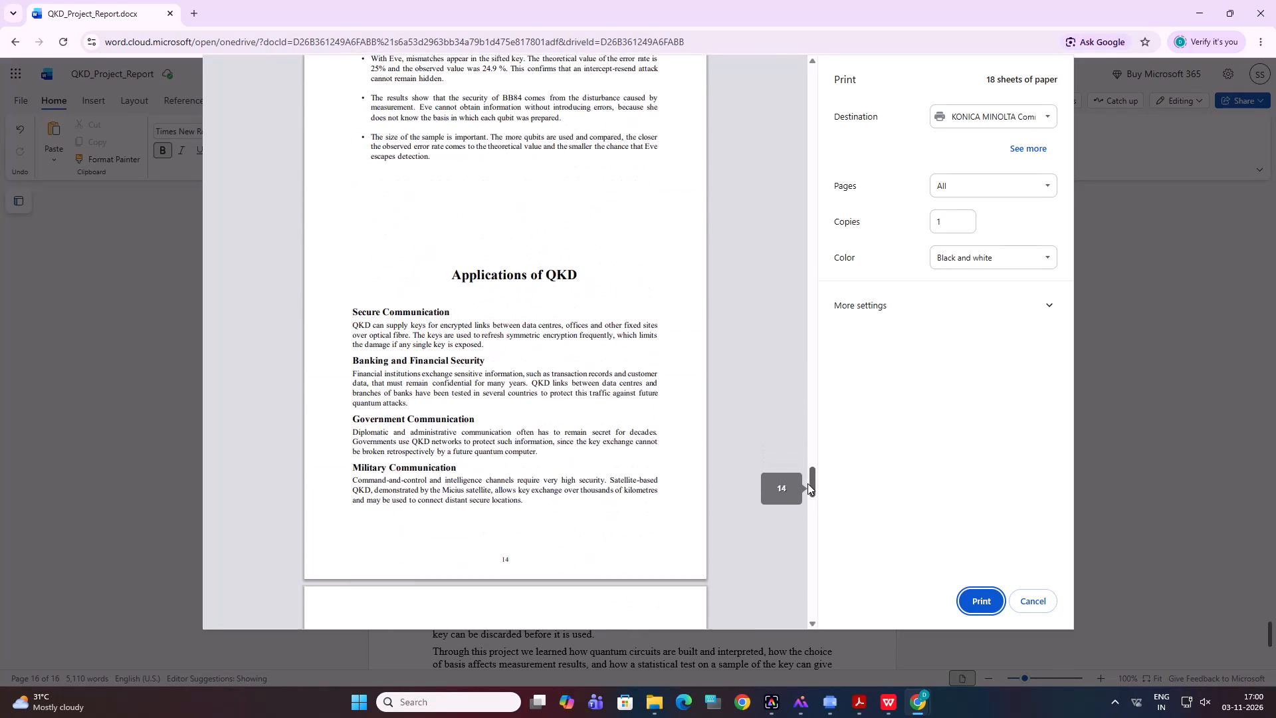
{"action": "left_click_drag", "start_coordinate": [807, 483], "coordinate": [801, 590]}
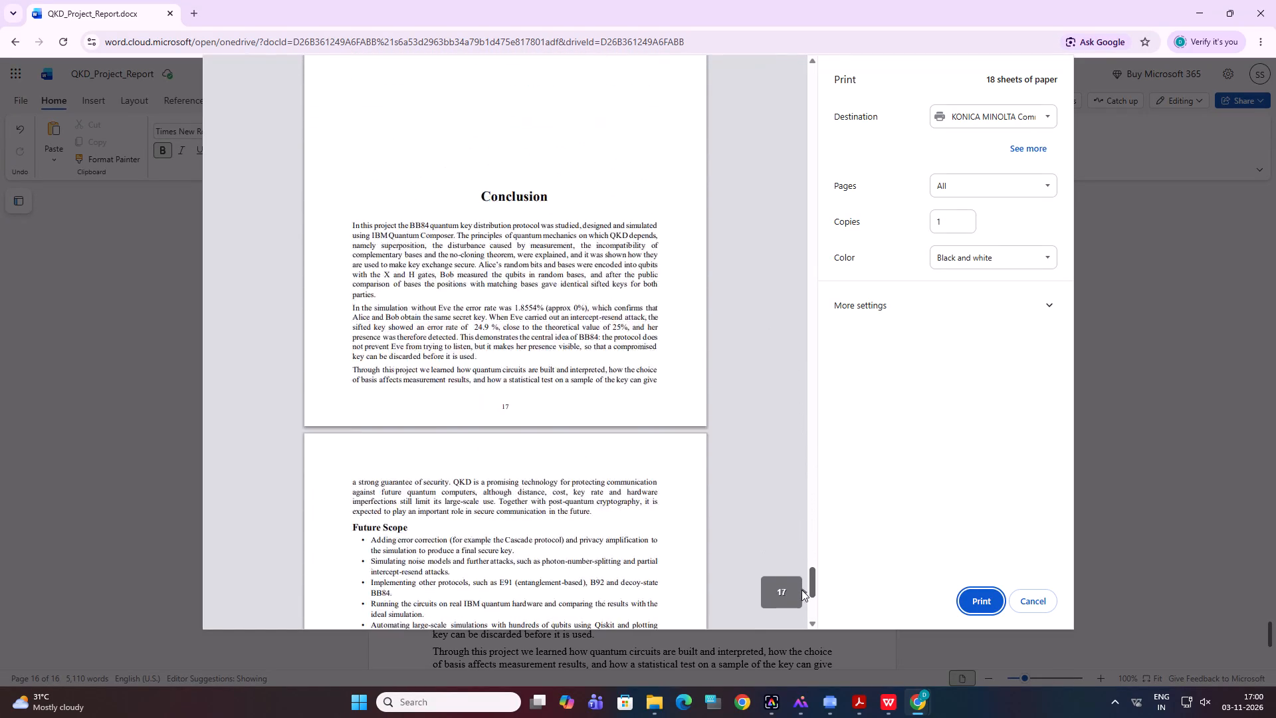
{"action": "left_click_drag", "start_coordinate": [801, 590], "coordinate": [788, 384]}
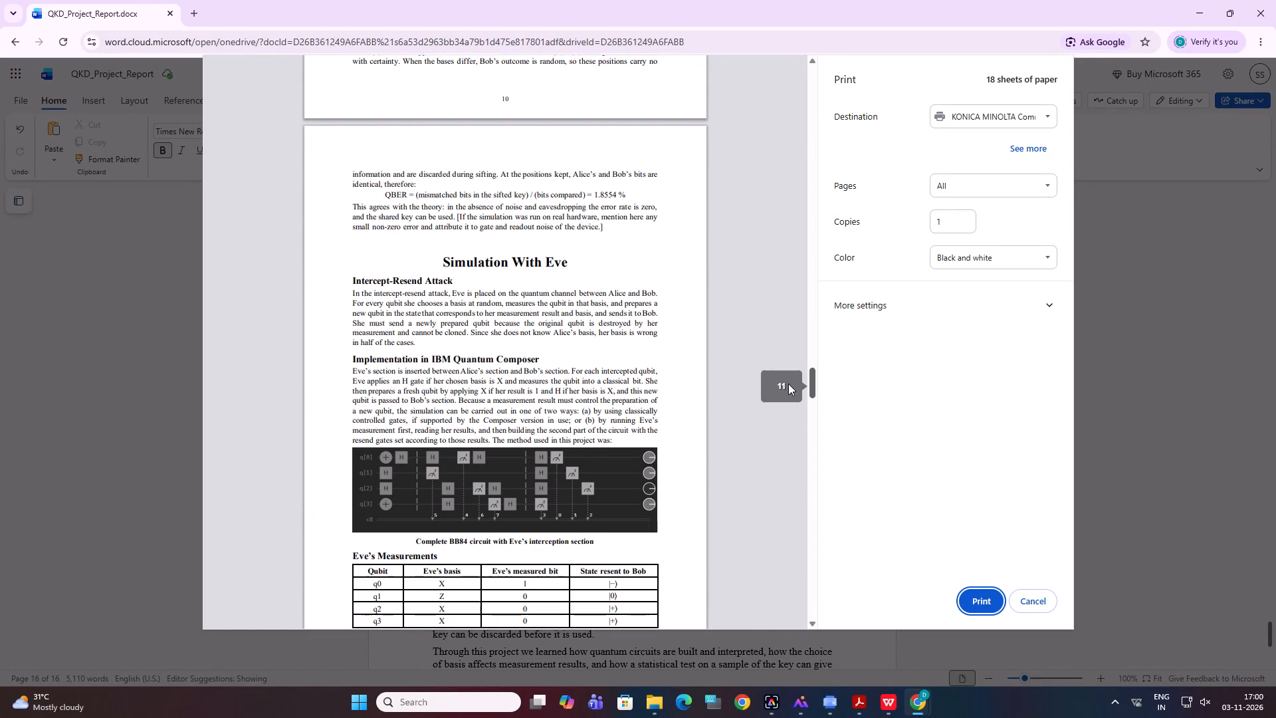
{"action": "left_click_drag", "start_coordinate": [788, 384], "coordinate": [784, 443]}
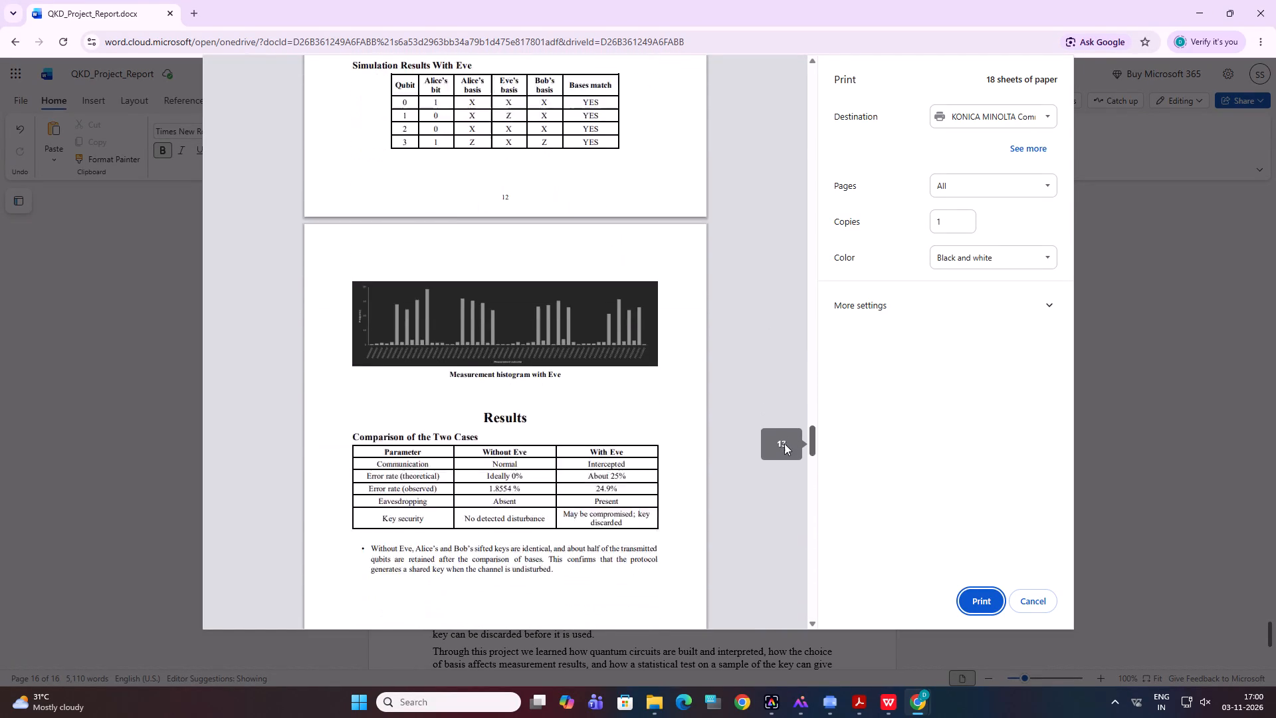
{"action": "left_click_drag", "start_coordinate": [784, 443], "coordinate": [784, 457]}
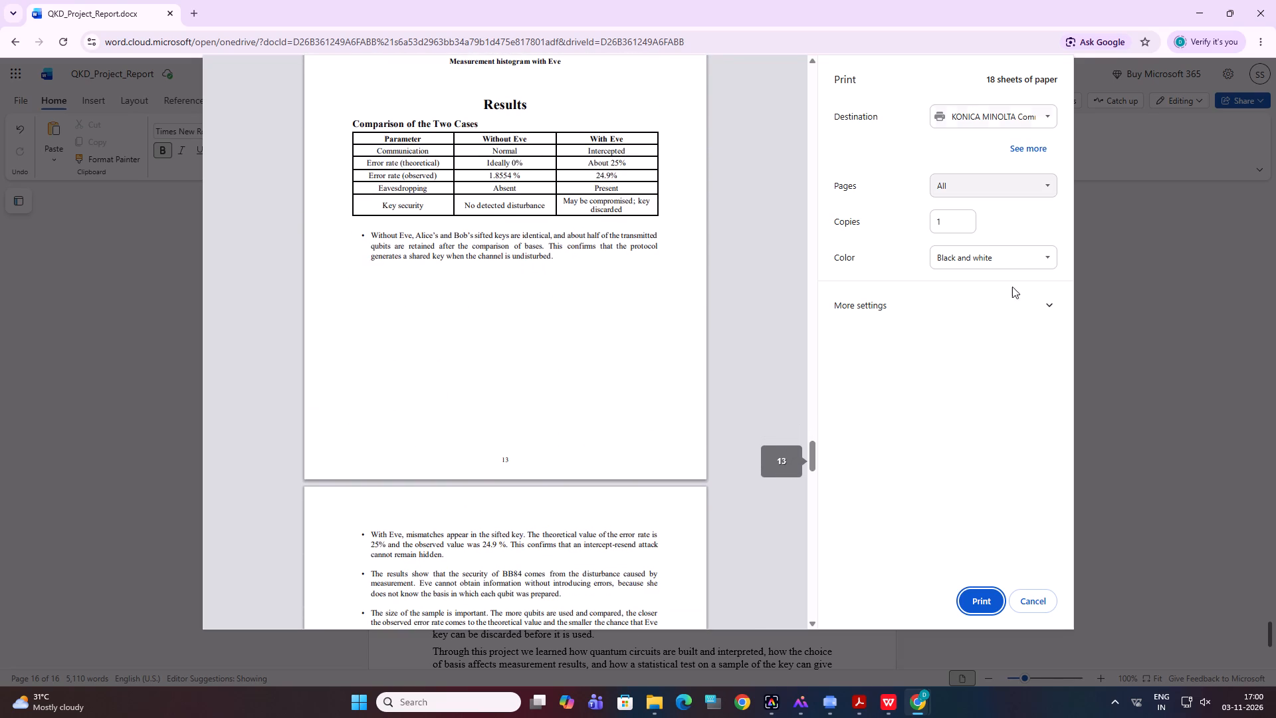
{"action": "left_click", "coordinate": [1041, 596]}
Recheck the document from the Conclusion back to "Simulation Without Eve" and forward to the end of page 12.
{"action": "scroll", "coordinate": [405, 330], "scroll_direction": "up", "scroll_amount": 3}
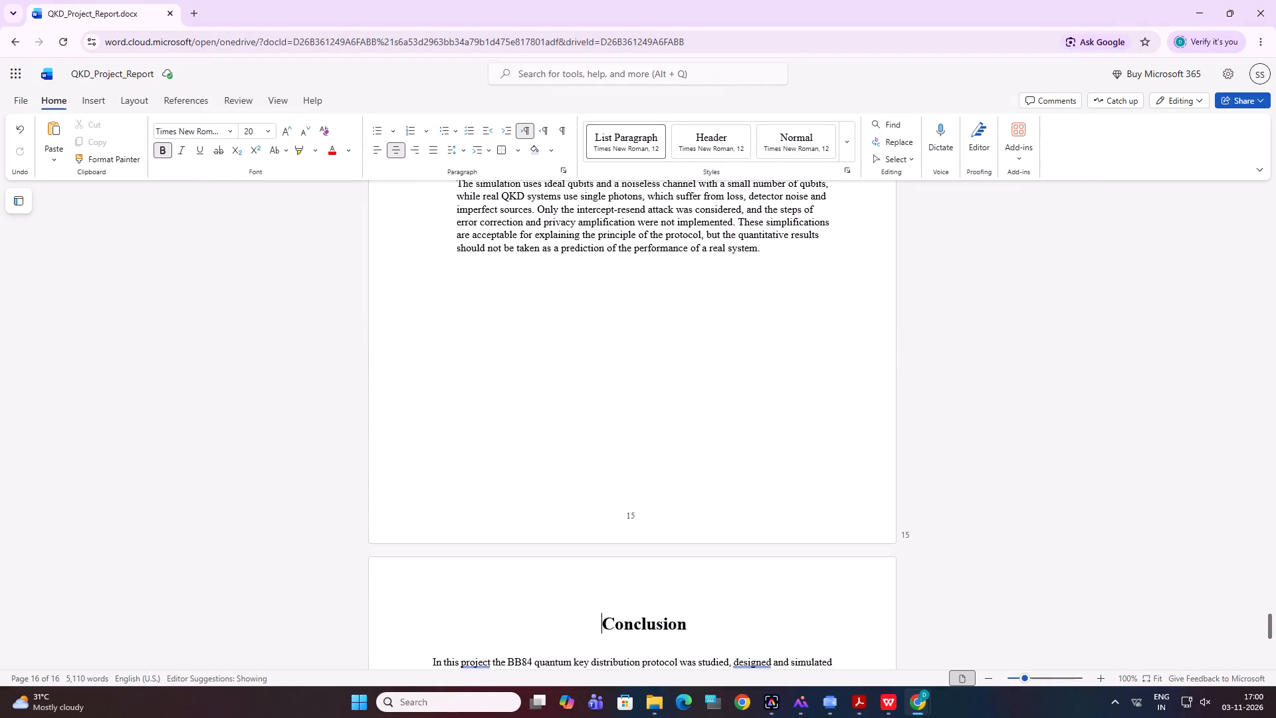
{"action": "scroll", "coordinate": [411, 324], "scroll_direction": "up", "scroll_amount": 17}
{"action": "scroll", "coordinate": [415, 322], "scroll_direction": "up", "scroll_amount": 12}
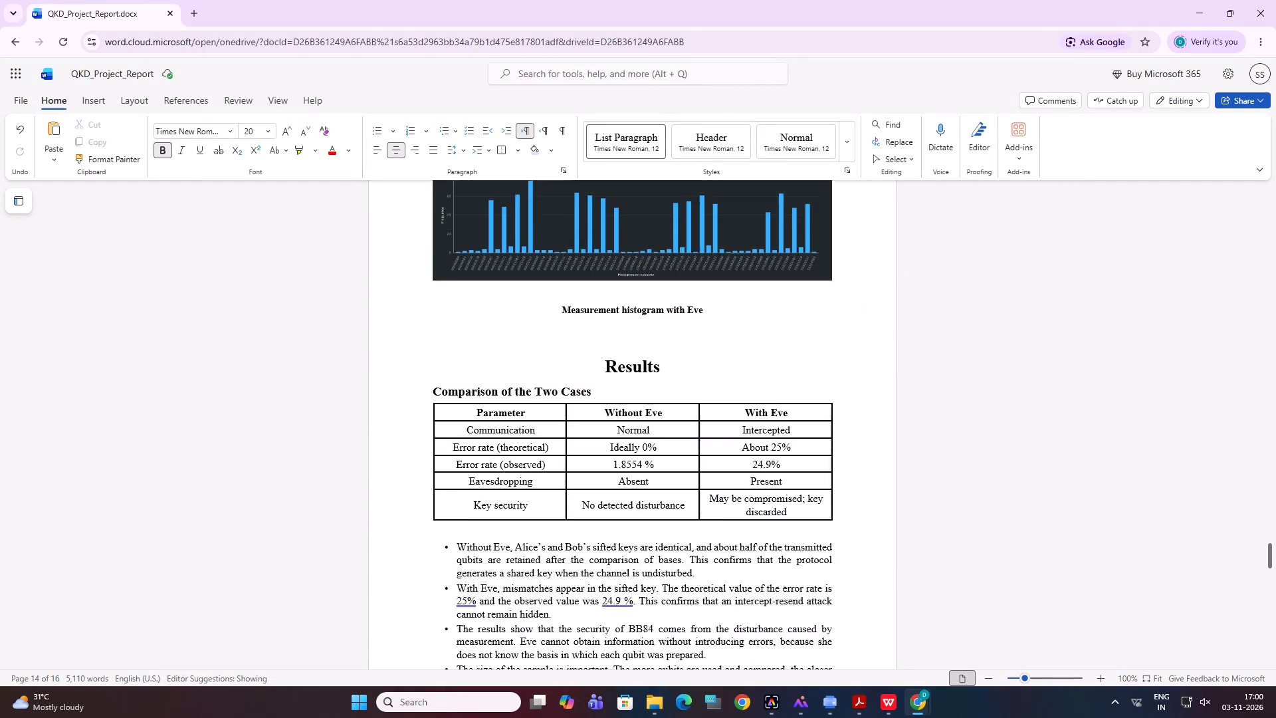
{"action": "scroll", "coordinate": [415, 322], "scroll_direction": "up", "scroll_amount": 16}
{"action": "scroll", "coordinate": [416, 322], "scroll_direction": "up", "scroll_amount": 5}
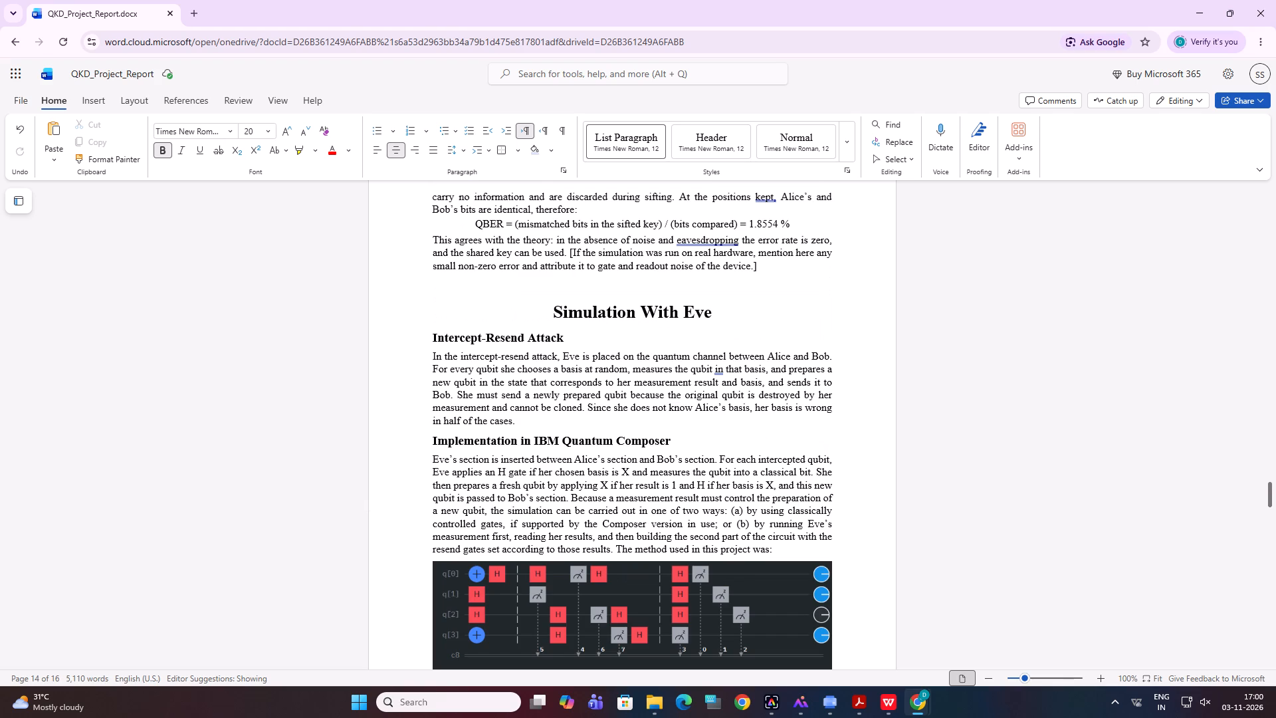
{"action": "scroll", "coordinate": [418, 423], "scroll_direction": "up", "scroll_amount": 14}
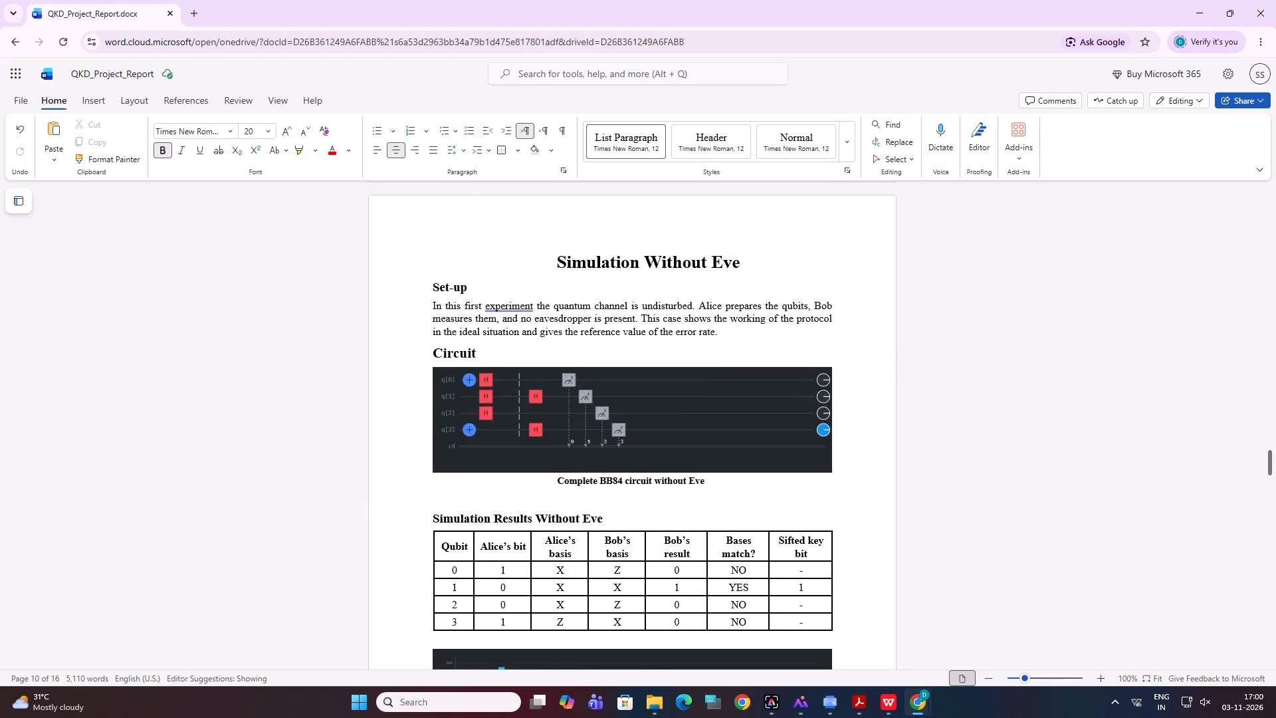
{"action": "scroll", "coordinate": [418, 423], "scroll_direction": "up", "scroll_amount": 1}
{"action": "scroll", "coordinate": [418, 426], "scroll_direction": "down", "scroll_amount": 10}
{"action": "scroll", "coordinate": [362, 590], "scroll_direction": "down", "scroll_amount": 8}
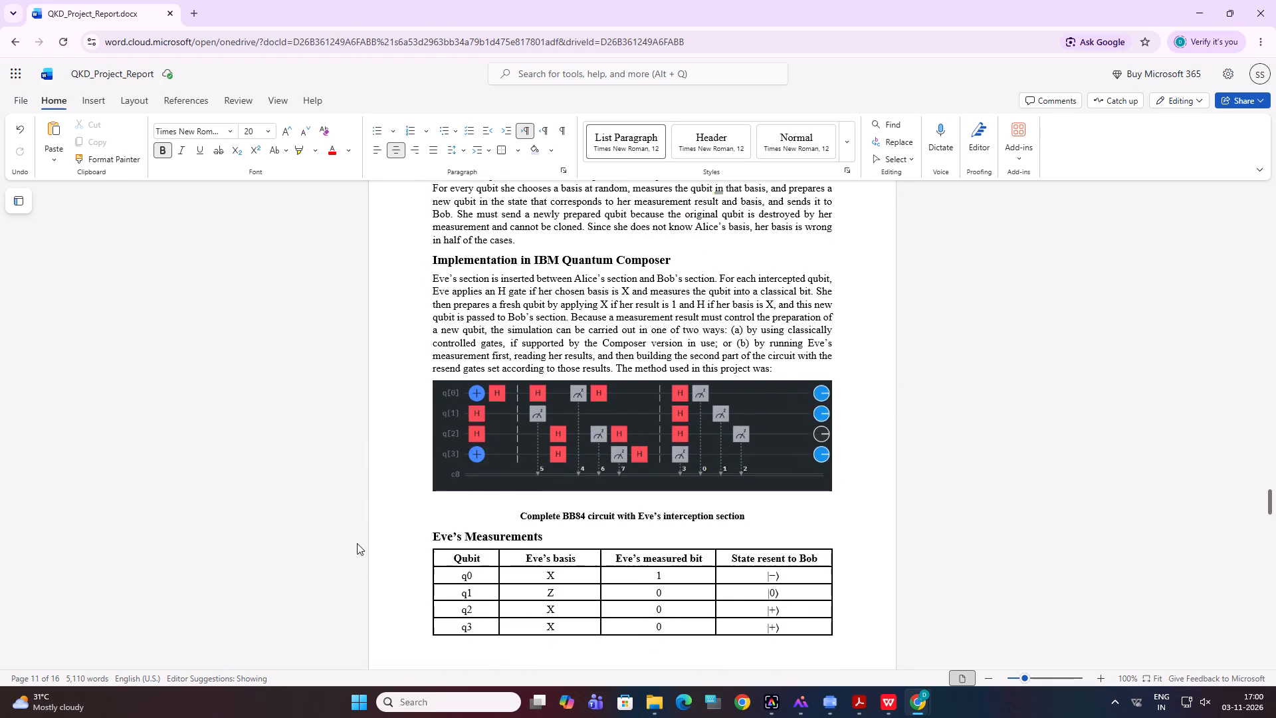
{"action": "scroll", "coordinate": [360, 535], "scroll_direction": "down", "scroll_amount": 4}
{"action": "scroll", "coordinate": [427, 523], "scroll_direction": "down", "scroll_amount": 10}
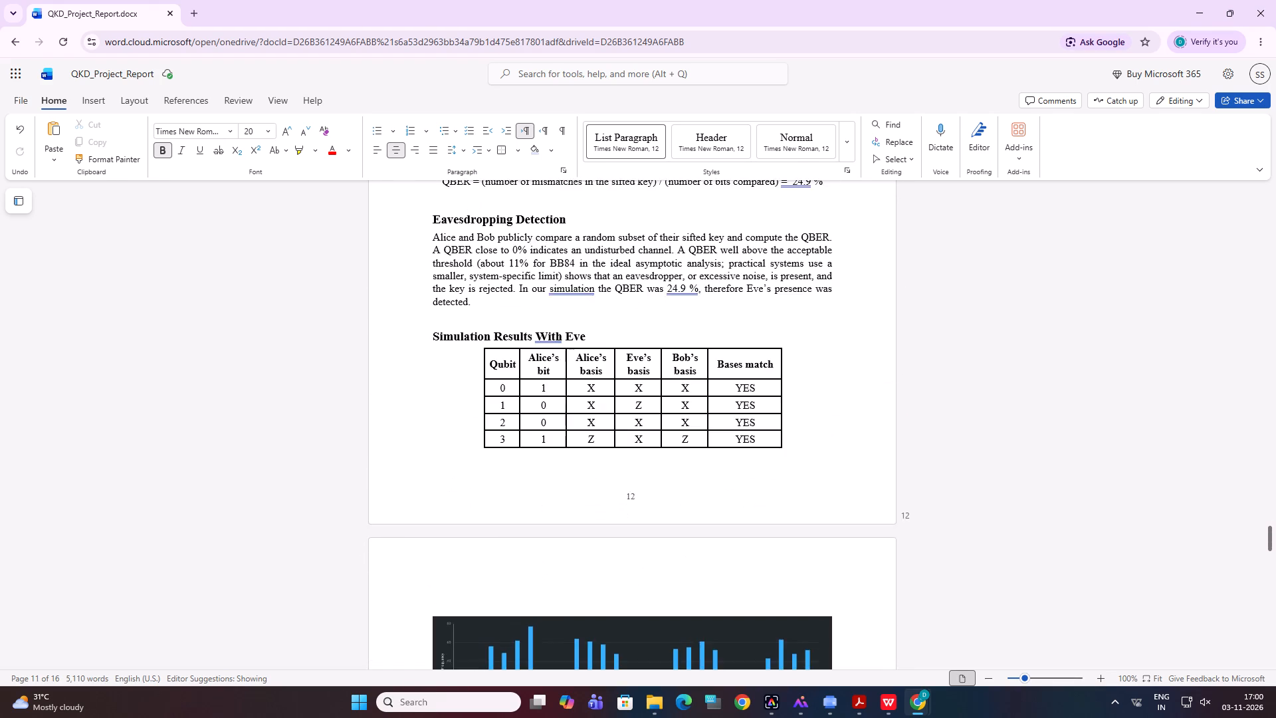
Remove the empty line above the "Results" heading on page 13 and center the heading again.
{"action": "scroll", "coordinate": [431, 519], "scroll_direction": "down", "scroll_amount": 9}
{"action": "scroll", "coordinate": [432, 507], "scroll_direction": "up", "scroll_amount": 3}
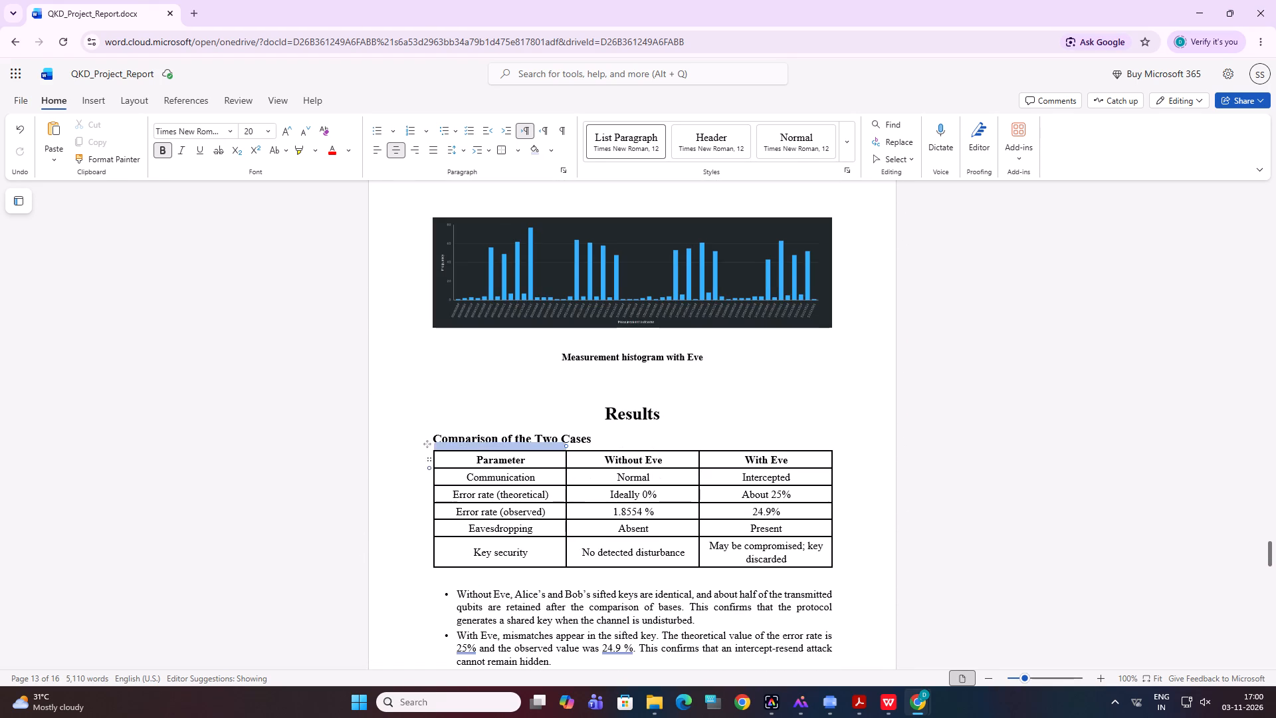
{"action": "scroll", "coordinate": [592, 443], "scroll_direction": "down", "scroll_amount": 5}
{"action": "scroll", "coordinate": [542, 462], "scroll_direction": "up", "scroll_amount": 4}
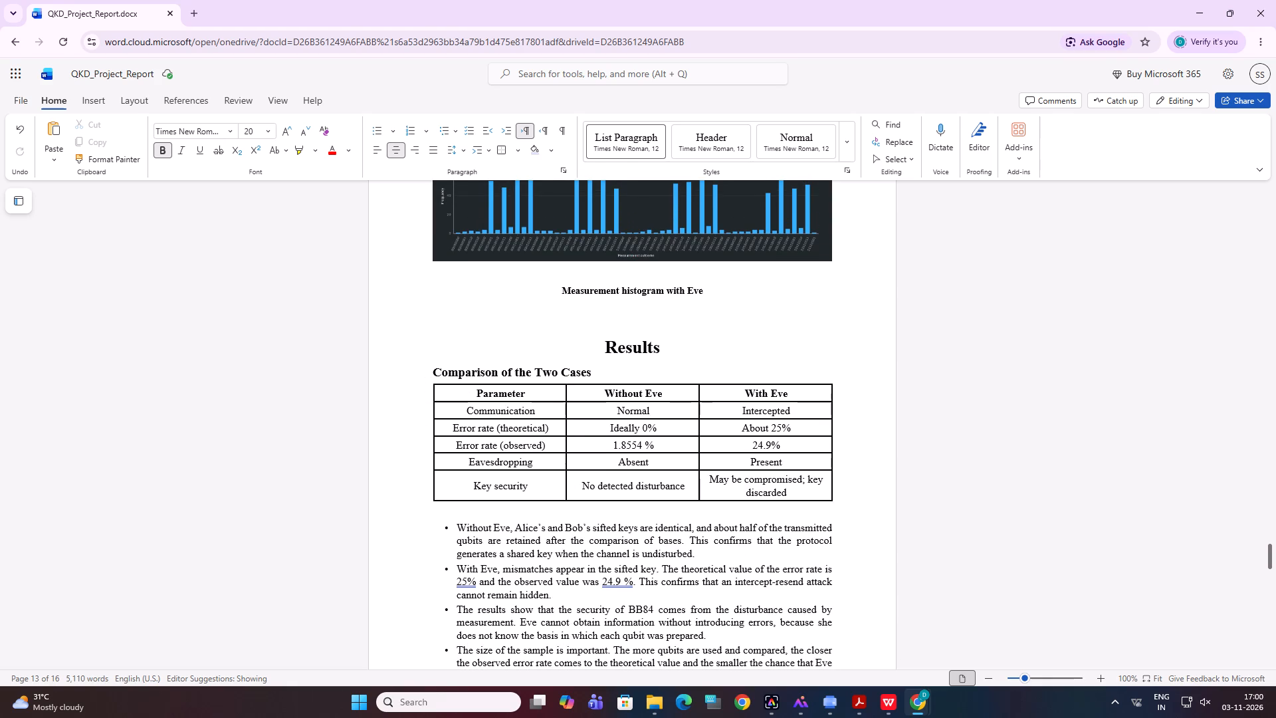
{"action": "left_click", "coordinate": [599, 344]}
{"action": "key", "text": "BackSpace"}
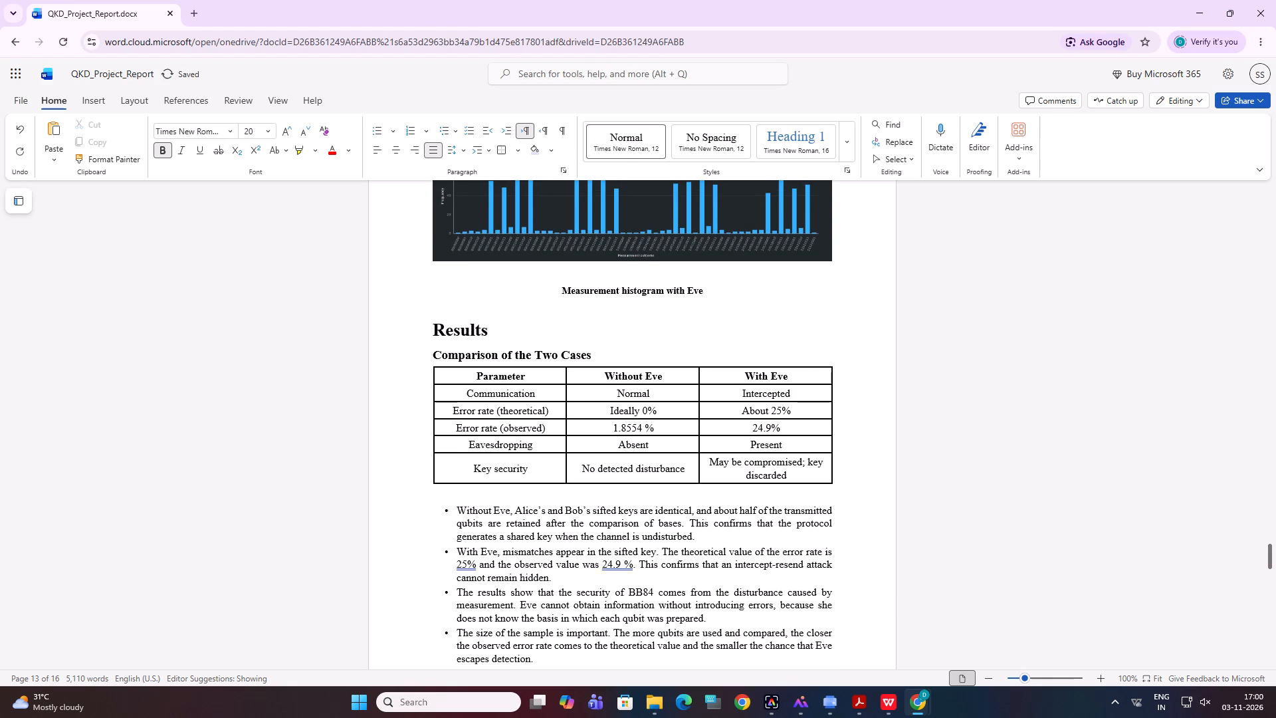
{"action": "left_click", "coordinate": [393, 150]}
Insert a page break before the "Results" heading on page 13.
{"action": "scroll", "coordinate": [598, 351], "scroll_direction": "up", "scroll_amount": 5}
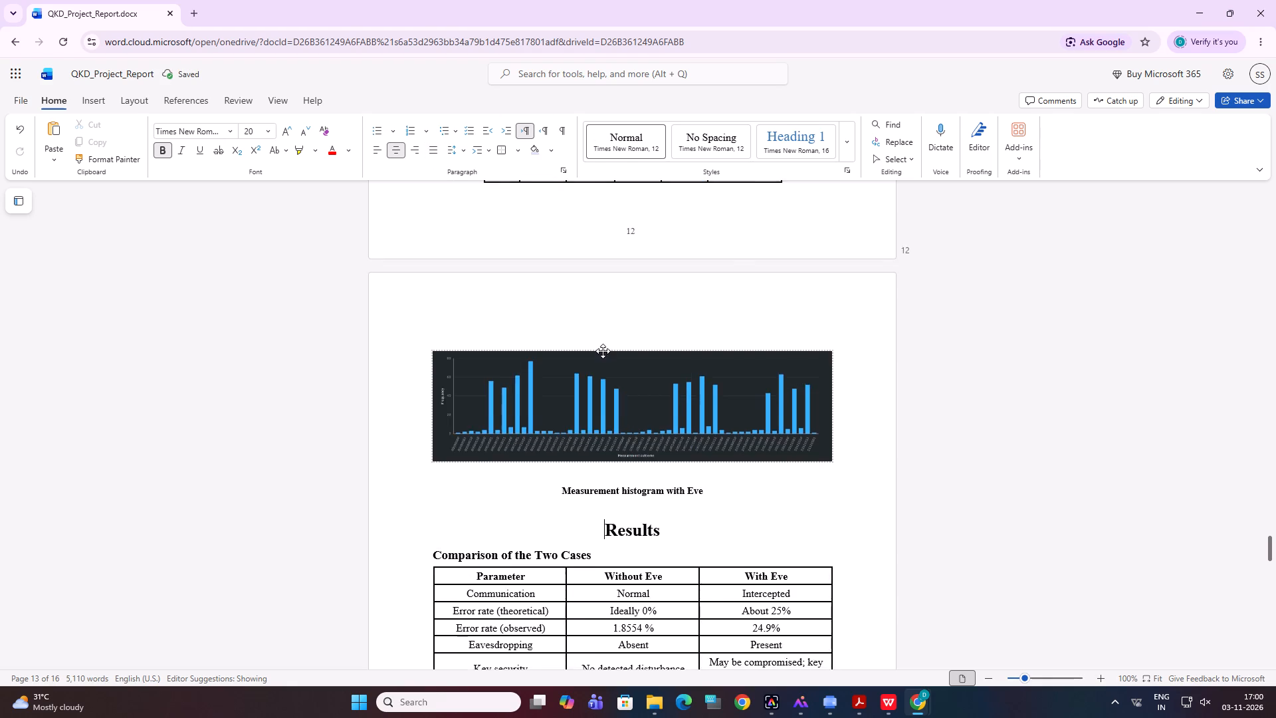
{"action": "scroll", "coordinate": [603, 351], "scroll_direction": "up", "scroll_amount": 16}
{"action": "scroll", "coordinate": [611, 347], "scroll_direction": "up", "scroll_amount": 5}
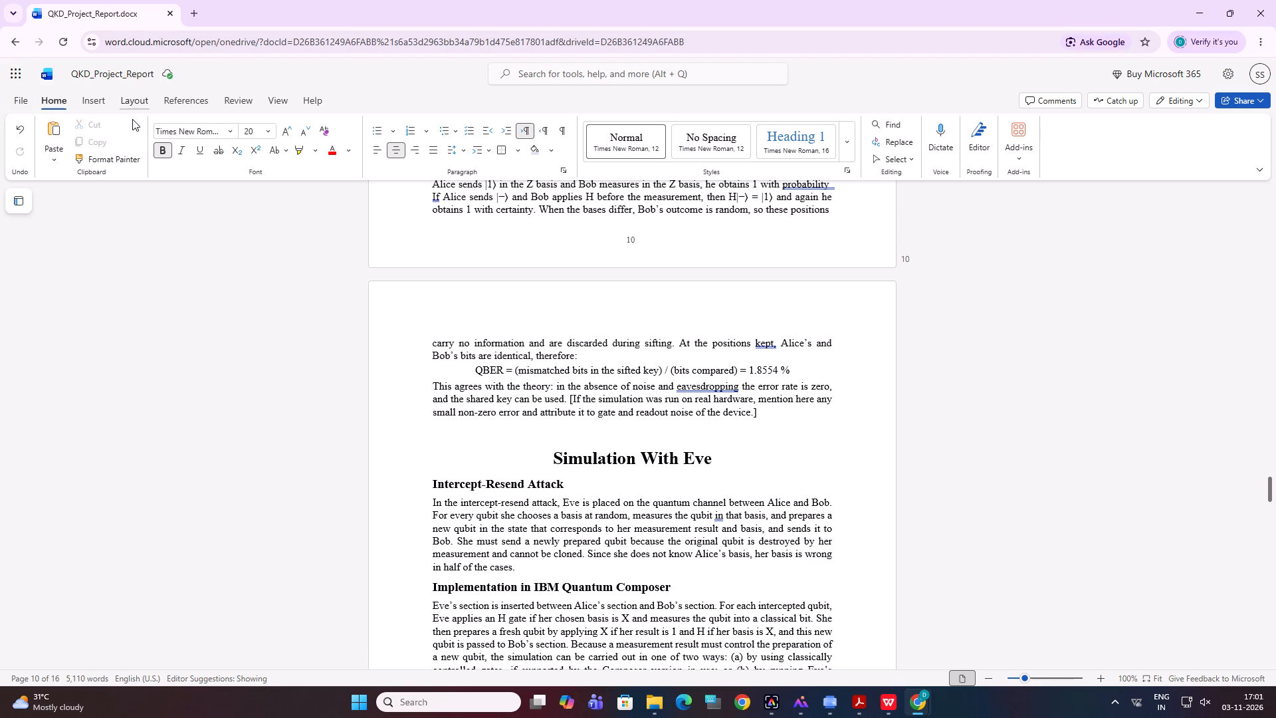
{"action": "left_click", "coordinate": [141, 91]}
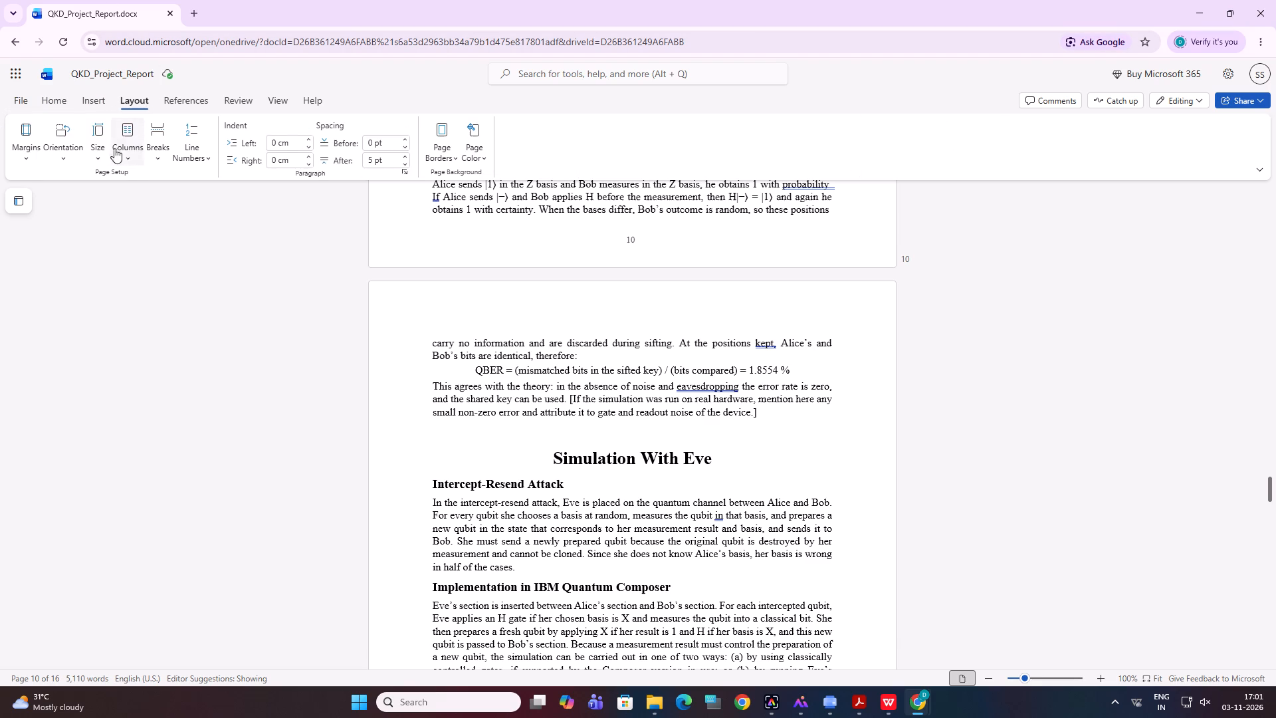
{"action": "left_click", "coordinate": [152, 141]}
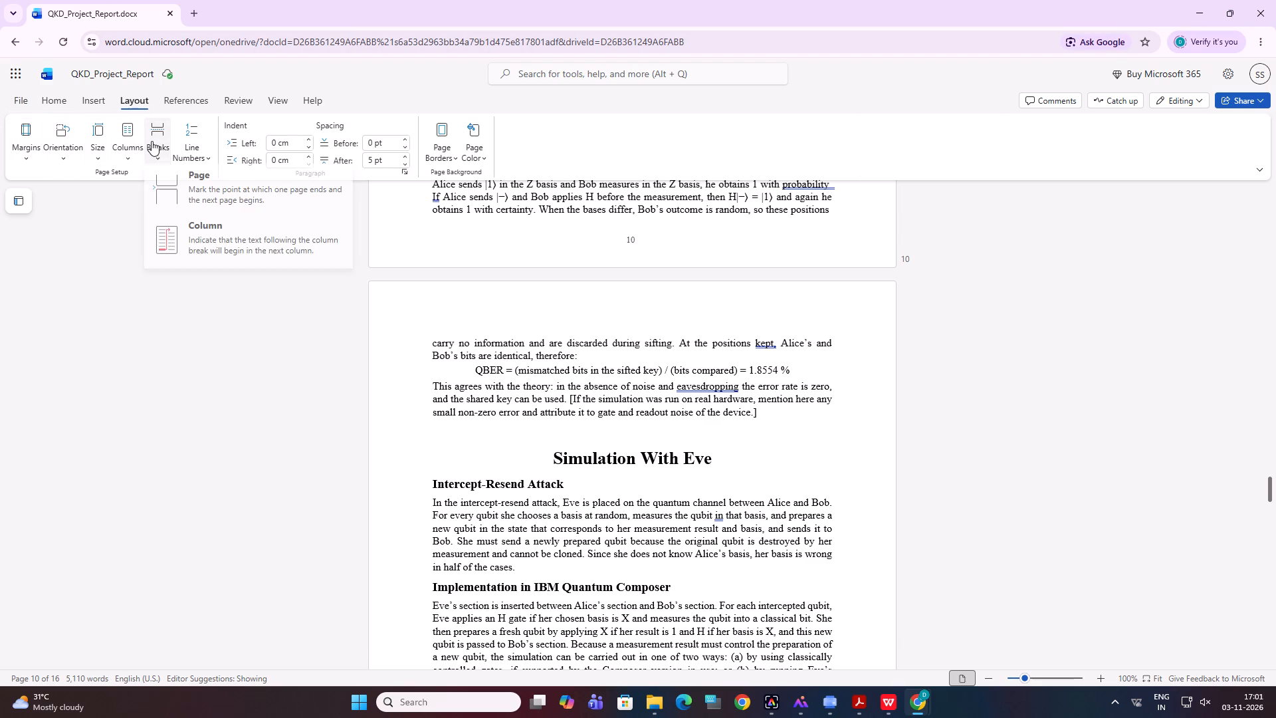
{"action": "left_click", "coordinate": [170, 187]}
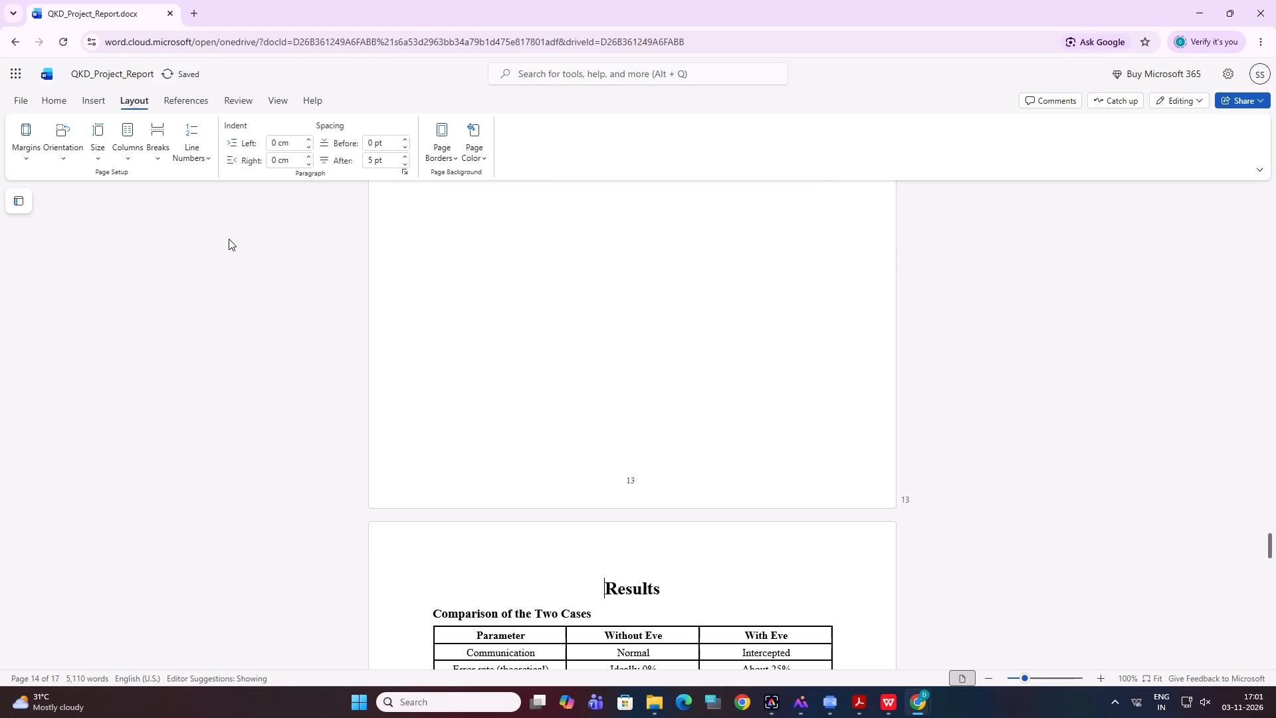
Review the report's layout backward from the "Results" heading to the Abstract.
{"action": "scroll", "coordinate": [229, 239], "scroll_direction": "up", "scroll_amount": 17}
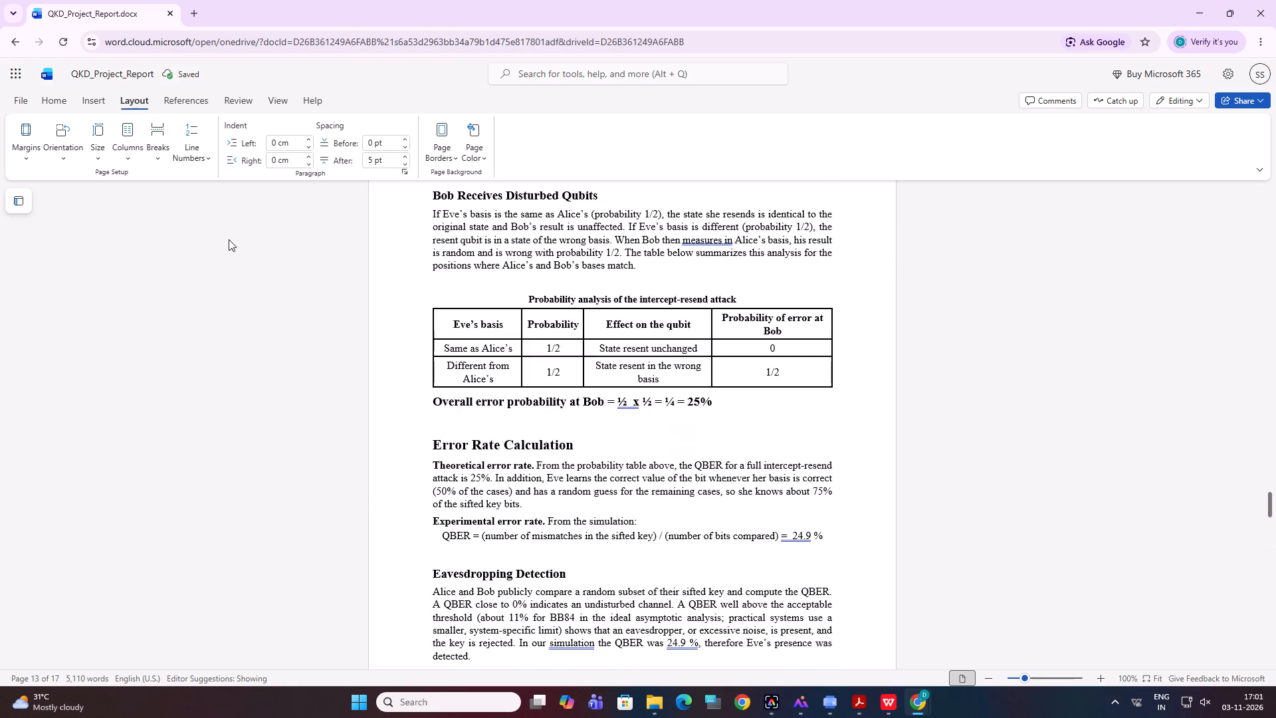
{"action": "scroll", "coordinate": [229, 239], "scroll_direction": "up", "scroll_amount": 7}
{"action": "scroll", "coordinate": [681, 486], "scroll_direction": "up", "scroll_amount": 7}
{"action": "scroll", "coordinate": [736, 493], "scroll_direction": "up", "scroll_amount": 20}
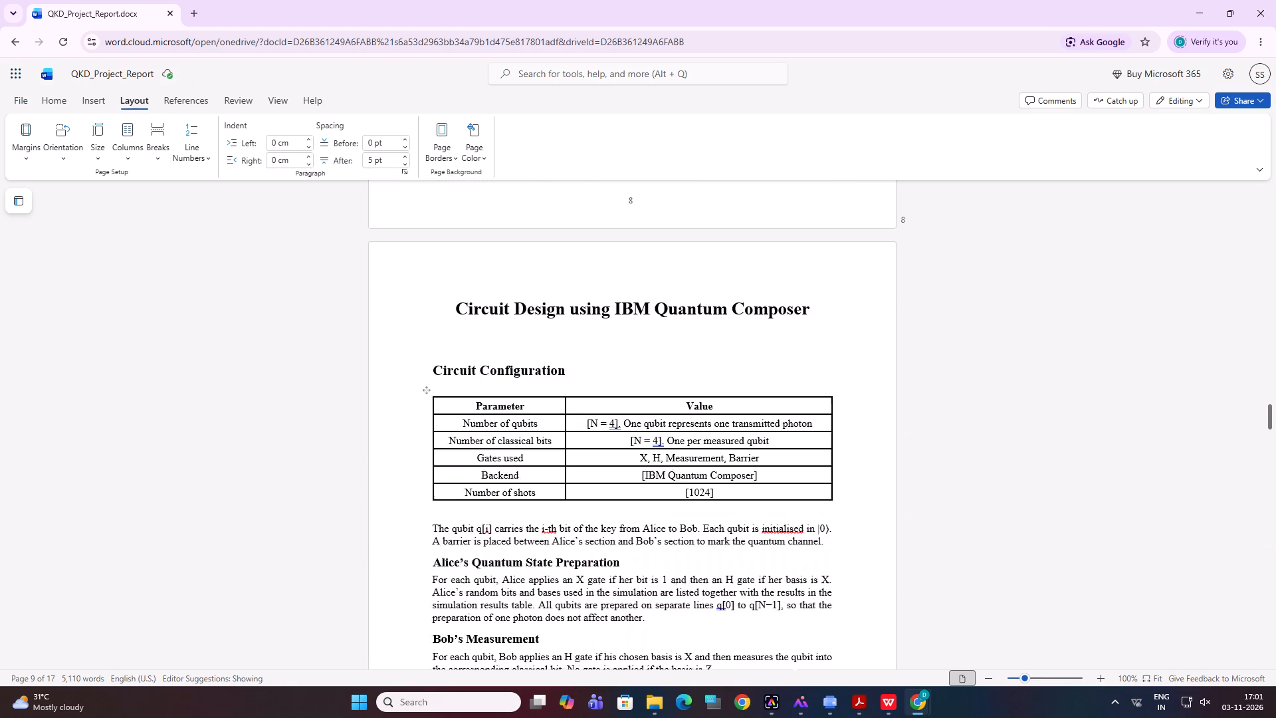
{"action": "scroll", "coordinate": [747, 472], "scroll_direction": "up", "scroll_amount": 20}
{"action": "scroll", "coordinate": [747, 472], "scroll_direction": "up", "scroll_amount": 18}
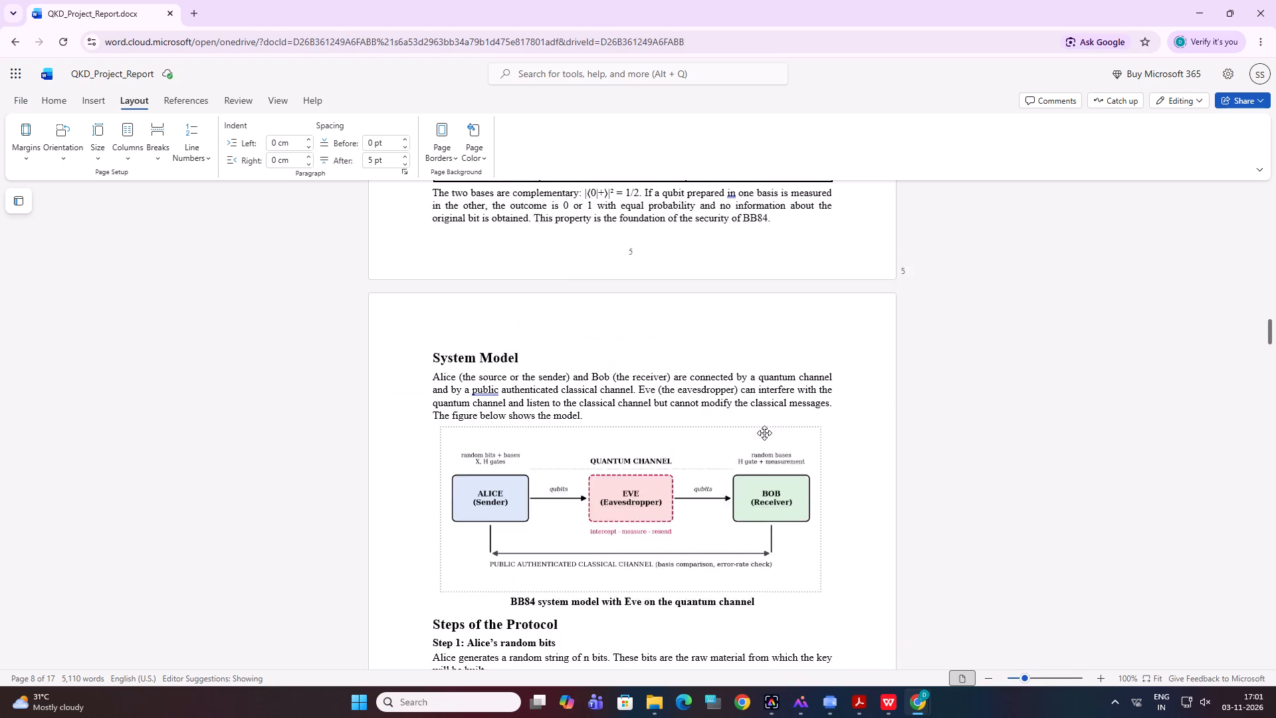
{"action": "scroll", "coordinate": [764, 433], "scroll_direction": "up", "scroll_amount": 20}
{"action": "scroll", "coordinate": [764, 433], "scroll_direction": "up", "scroll_amount": 18}
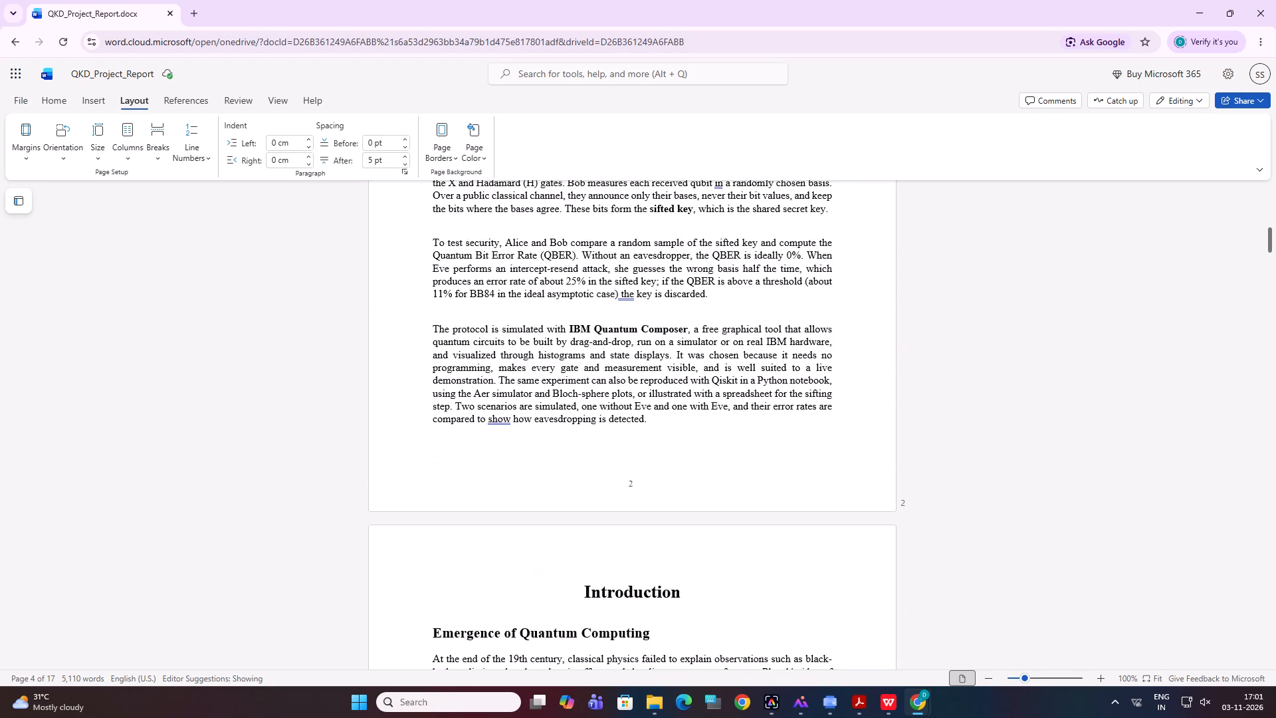
{"action": "scroll", "coordinate": [773, 423], "scroll_direction": "up", "scroll_amount": 14}
Review the report's headings, tables, figures and page breaks forward from the Abstract to the end of page 13.
{"action": "scroll", "coordinate": [773, 423], "scroll_direction": "down", "scroll_amount": 9}
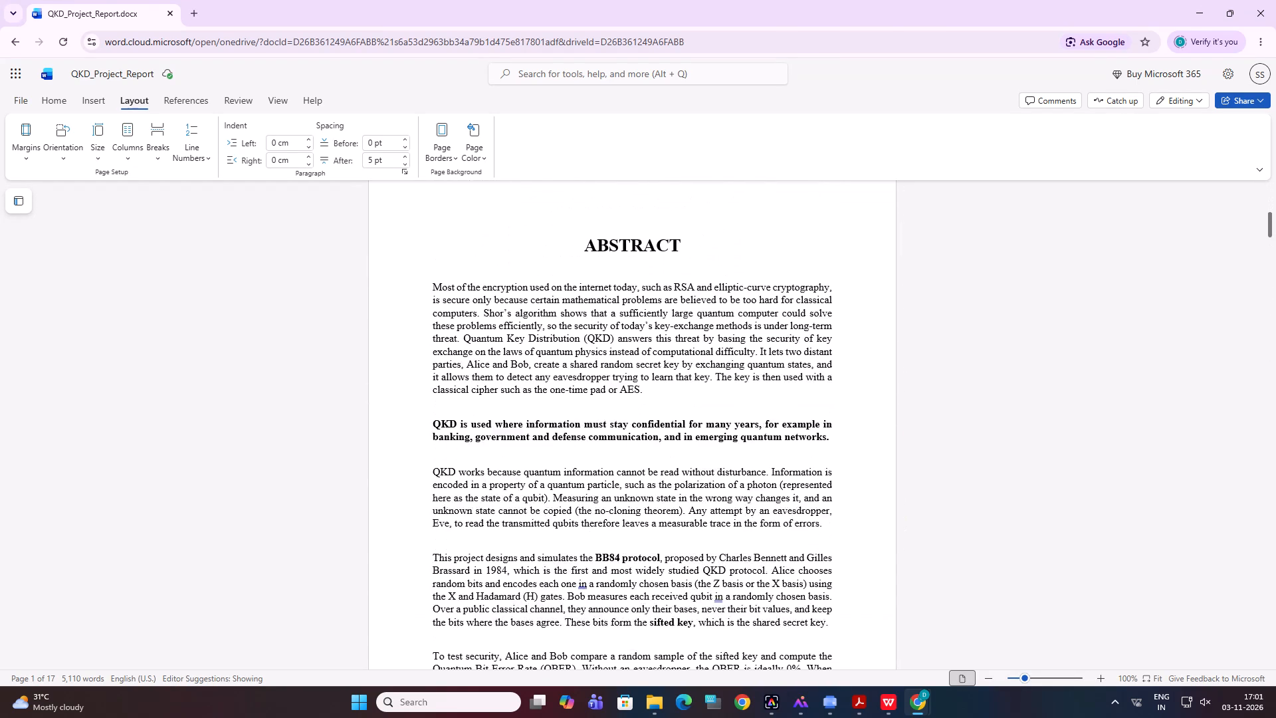
{"action": "scroll", "coordinate": [773, 423], "scroll_direction": "down", "scroll_amount": 15}
{"action": "scroll", "coordinate": [770, 419], "scroll_direction": "down", "scroll_amount": 7}
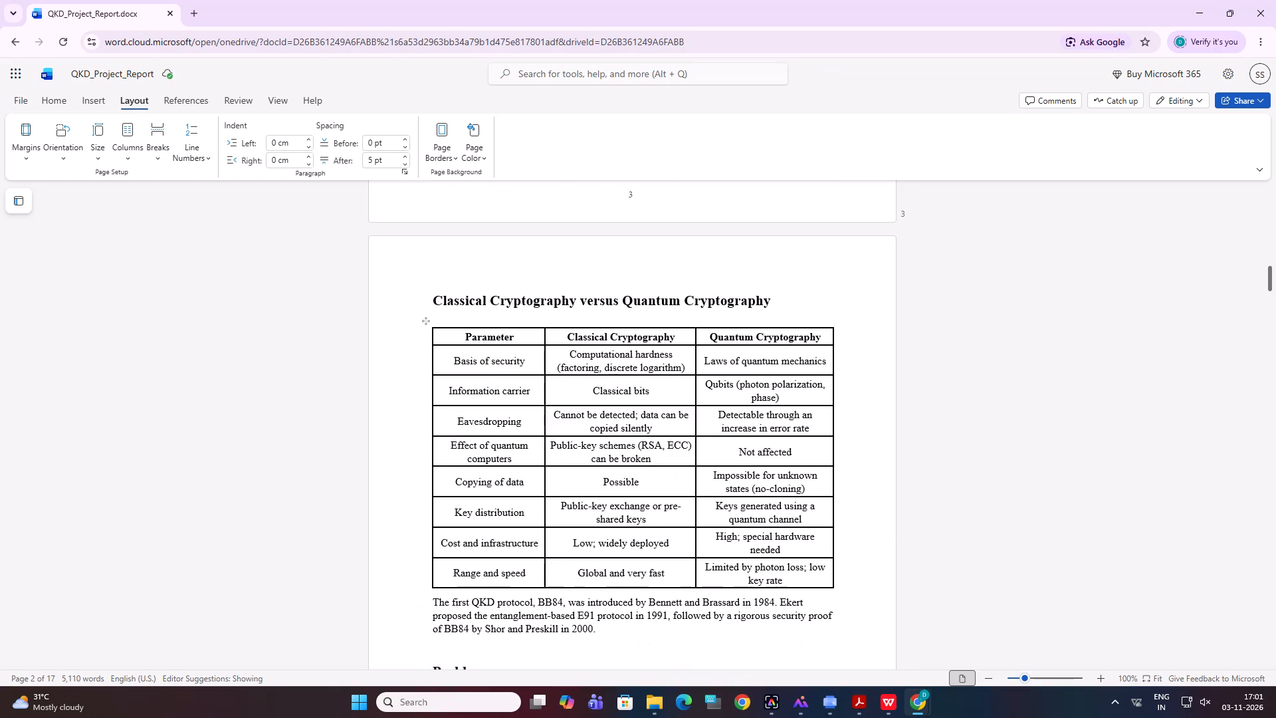
{"action": "scroll", "coordinate": [766, 410], "scroll_direction": "down", "scroll_amount": 18}
{"action": "scroll", "coordinate": [763, 400], "scroll_direction": "down", "scroll_amount": 14}
{"action": "scroll", "coordinate": [760, 400], "scroll_direction": "down", "scroll_amount": 14}
{"action": "scroll", "coordinate": [759, 401], "scroll_direction": "down", "scroll_amount": 7}
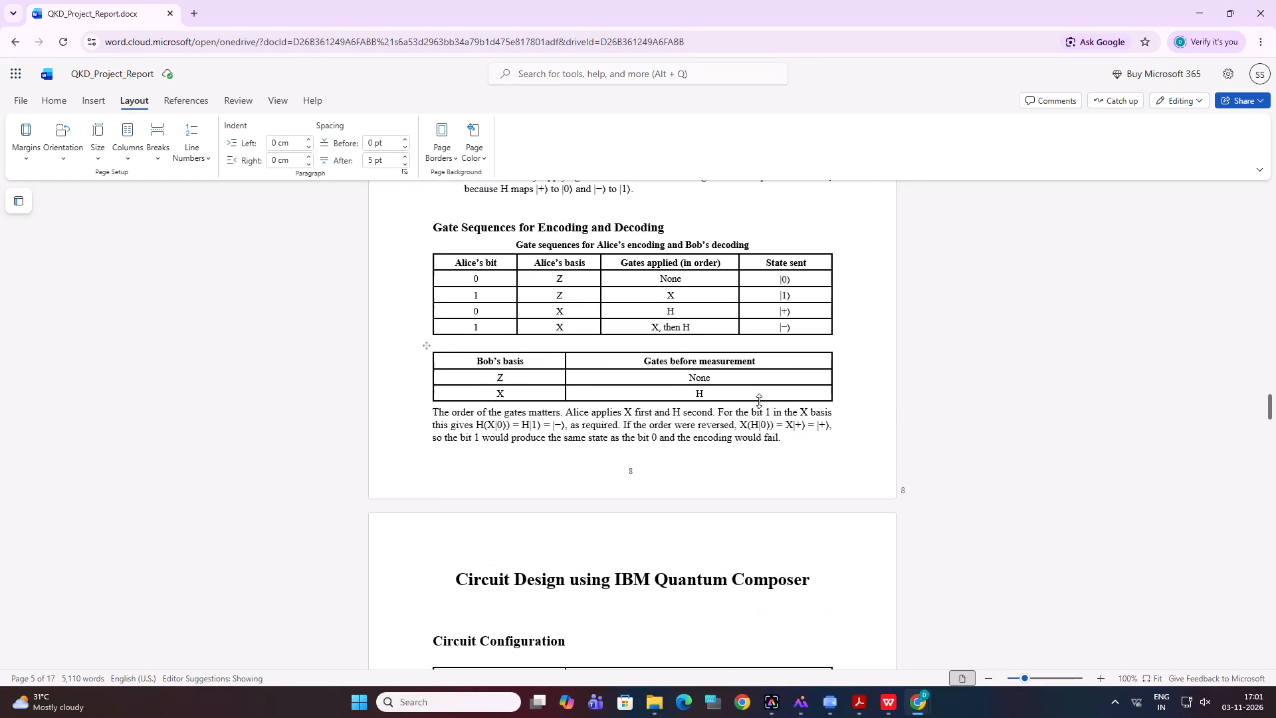
{"action": "scroll", "coordinate": [758, 401], "scroll_direction": "down", "scroll_amount": 19}
{"action": "scroll", "coordinate": [756, 402], "scroll_direction": "up", "scroll_amount": 1}
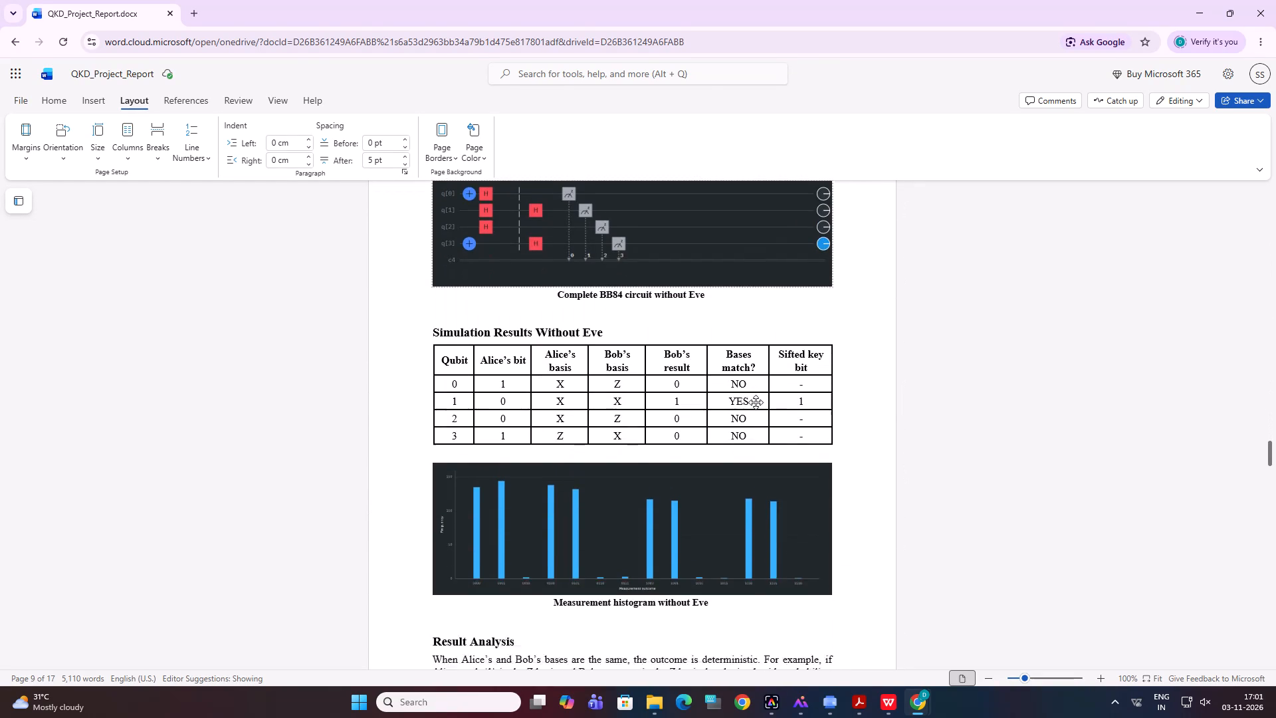
{"action": "scroll", "coordinate": [756, 402], "scroll_direction": "down", "scroll_amount": 7}
{"action": "scroll", "coordinate": [756, 402], "scroll_direction": "up", "scroll_amount": 2}
{"action": "scroll", "coordinate": [756, 402], "scroll_direction": "down", "scroll_amount": 16}
{"action": "scroll", "coordinate": [756, 402], "scroll_direction": "down", "scroll_amount": 16}
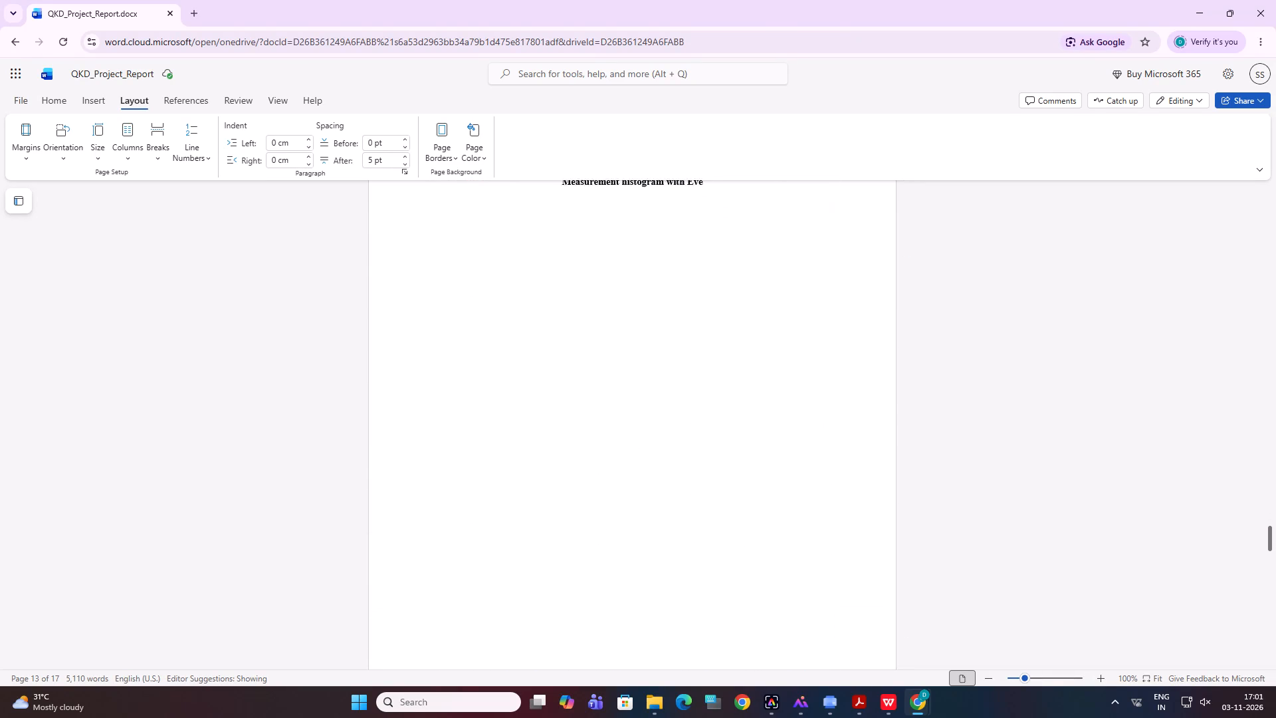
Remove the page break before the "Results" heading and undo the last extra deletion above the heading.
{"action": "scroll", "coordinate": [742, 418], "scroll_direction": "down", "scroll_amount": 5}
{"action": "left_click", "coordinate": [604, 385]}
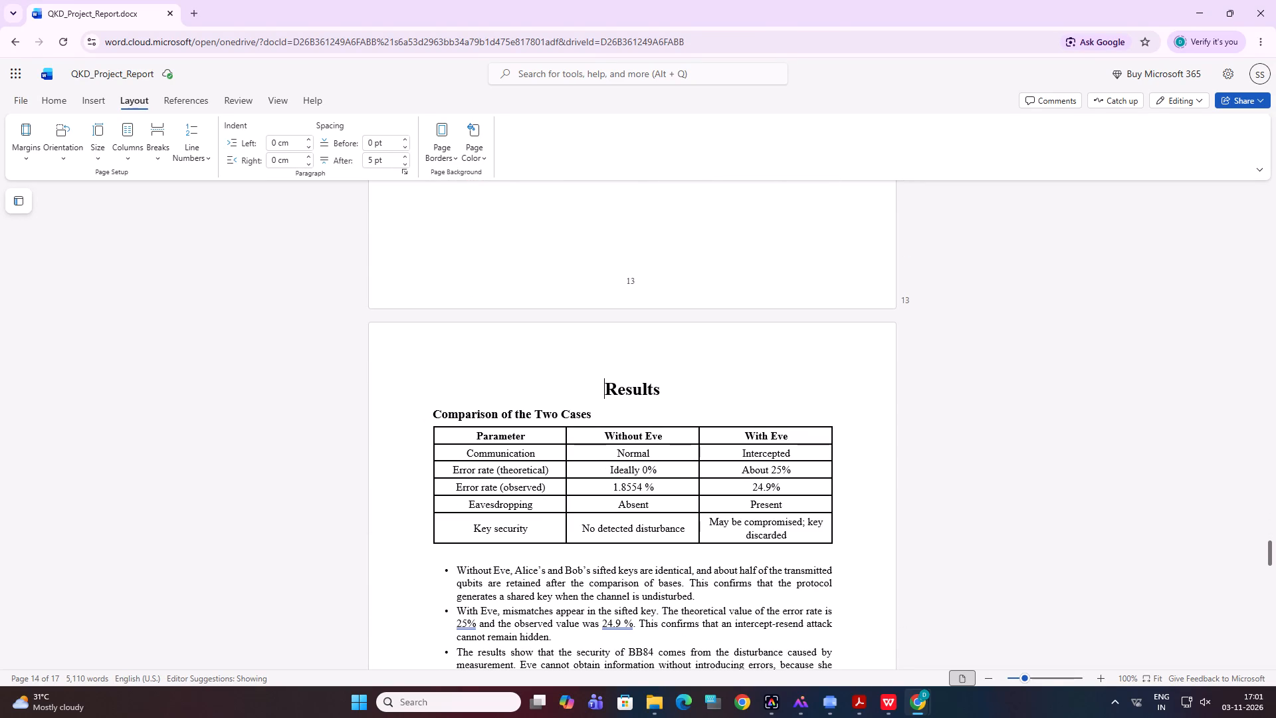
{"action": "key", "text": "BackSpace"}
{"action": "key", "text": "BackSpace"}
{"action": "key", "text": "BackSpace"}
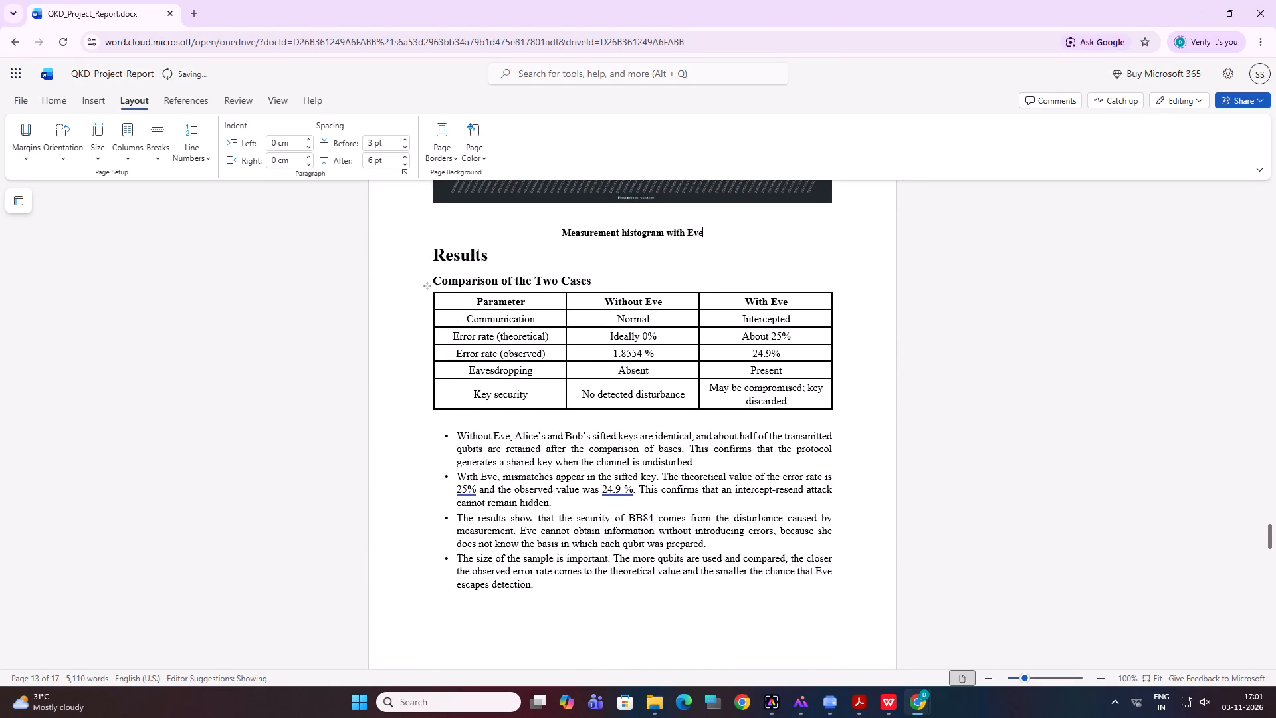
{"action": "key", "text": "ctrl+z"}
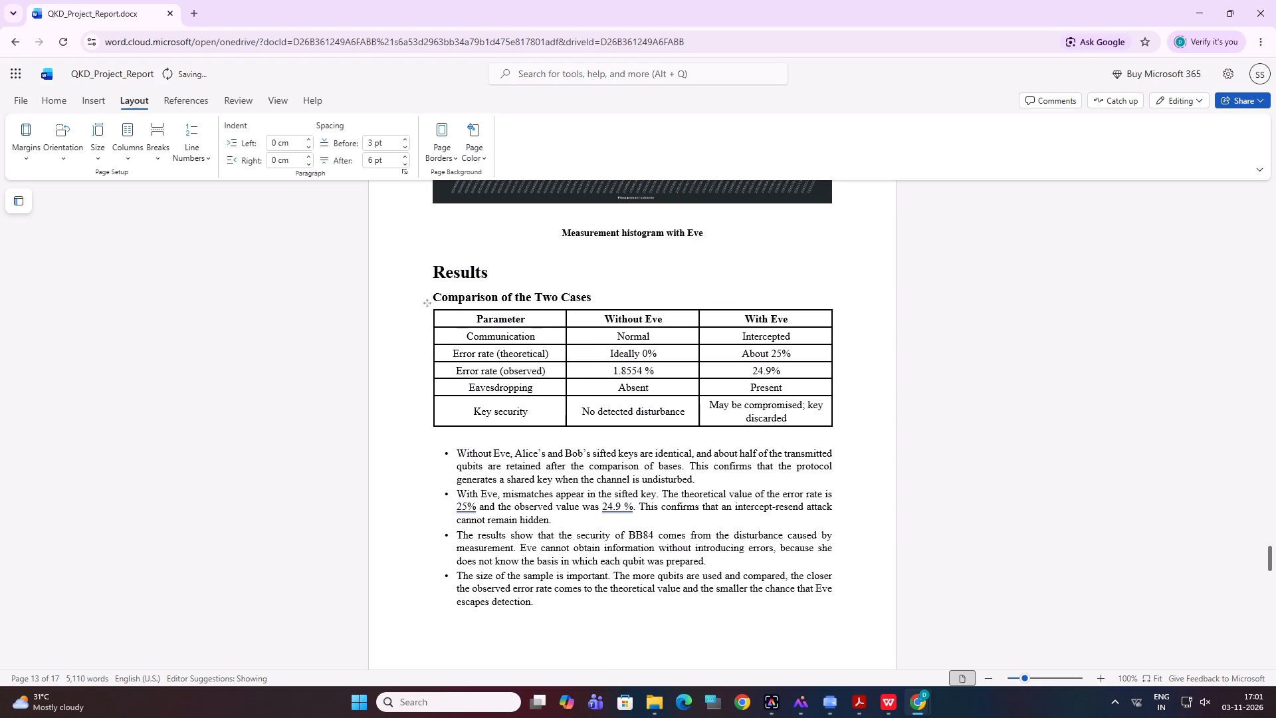
Center the "Results" heading on page 13.
{"action": "left_click_drag", "start_coordinate": [525, 265], "coordinate": [375, 284]}
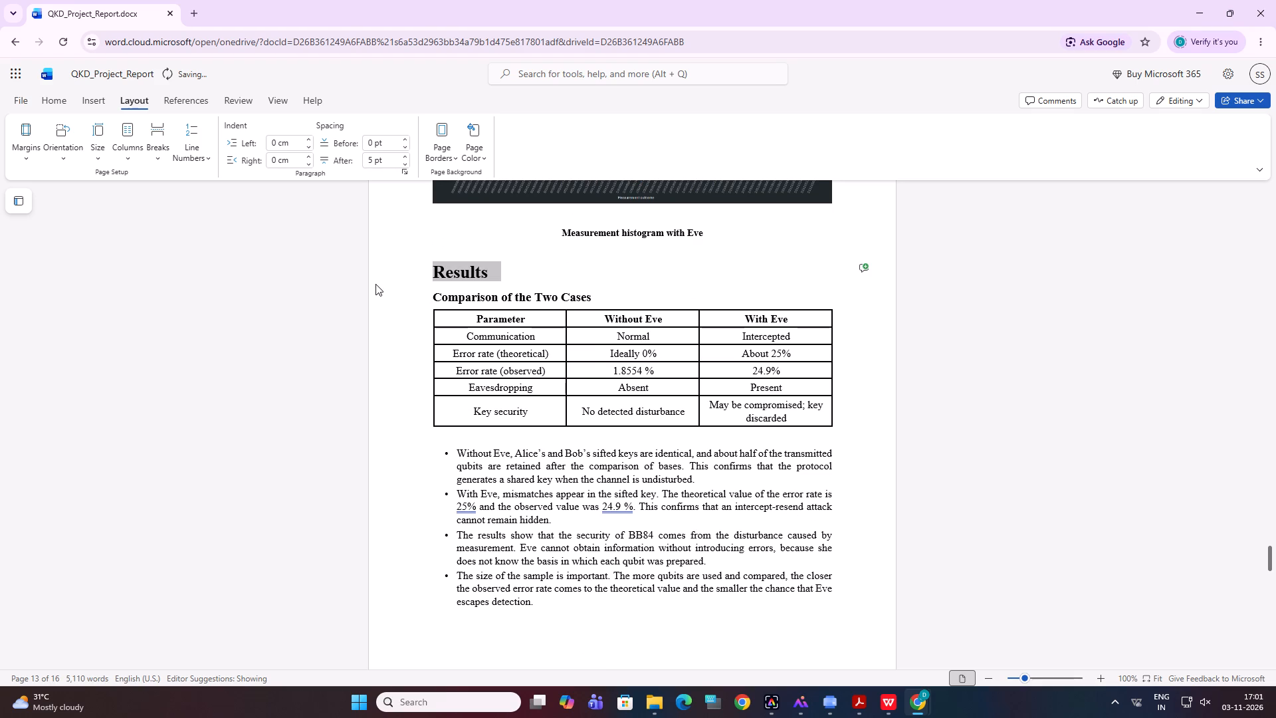
{"action": "left_click_drag", "start_coordinate": [375, 284], "coordinate": [372, 280]}
{"action": "left_click", "coordinate": [53, 95]}
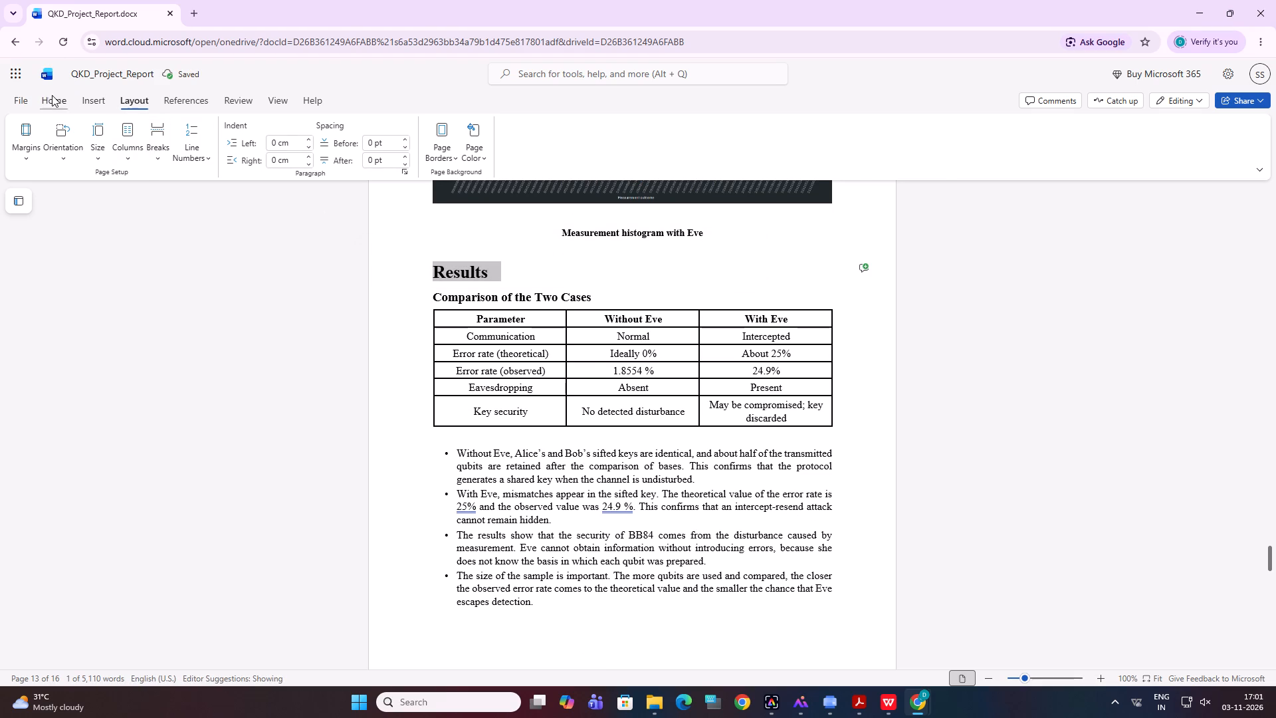
{"action": "left_click", "coordinate": [390, 152]}
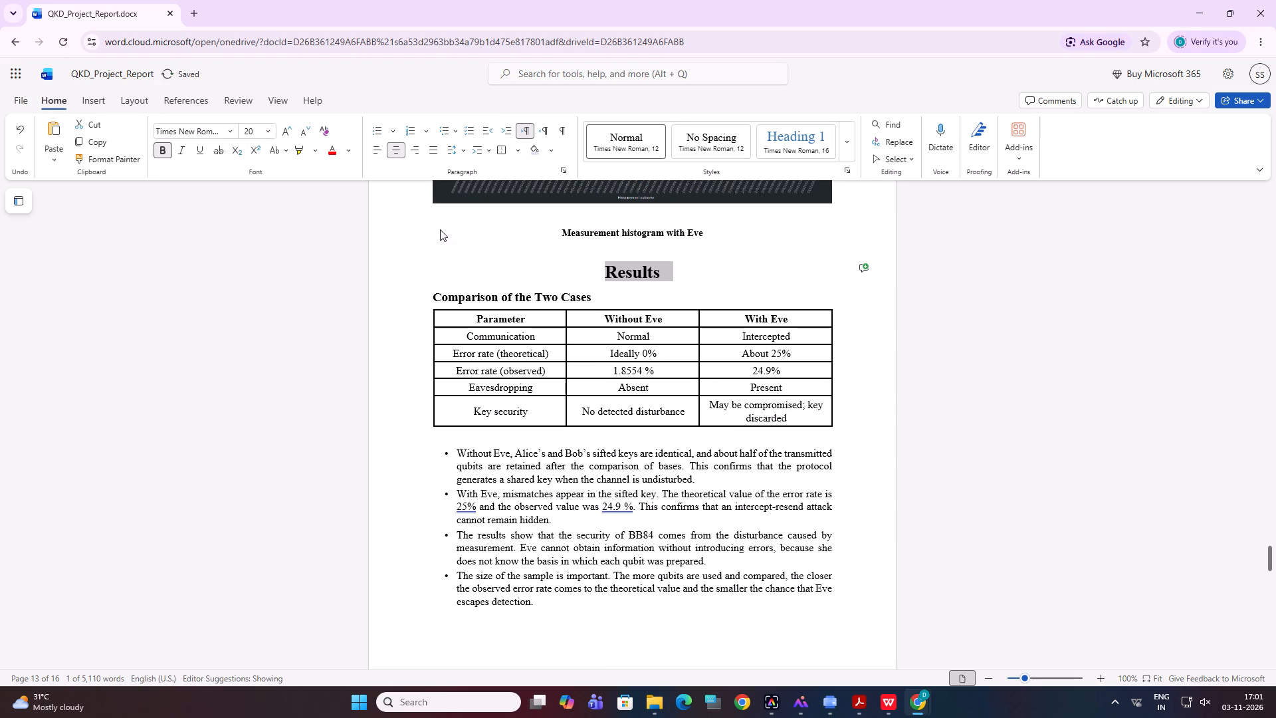
Add an empty line before the "Applications of QKD" heading to push it from page 13 to the top of page 14.
{"action": "scroll", "coordinate": [633, 371], "scroll_direction": "up", "scroll_amount": 2}
{"action": "scroll", "coordinate": [633, 371], "scroll_direction": "down", "scroll_amount": 7}
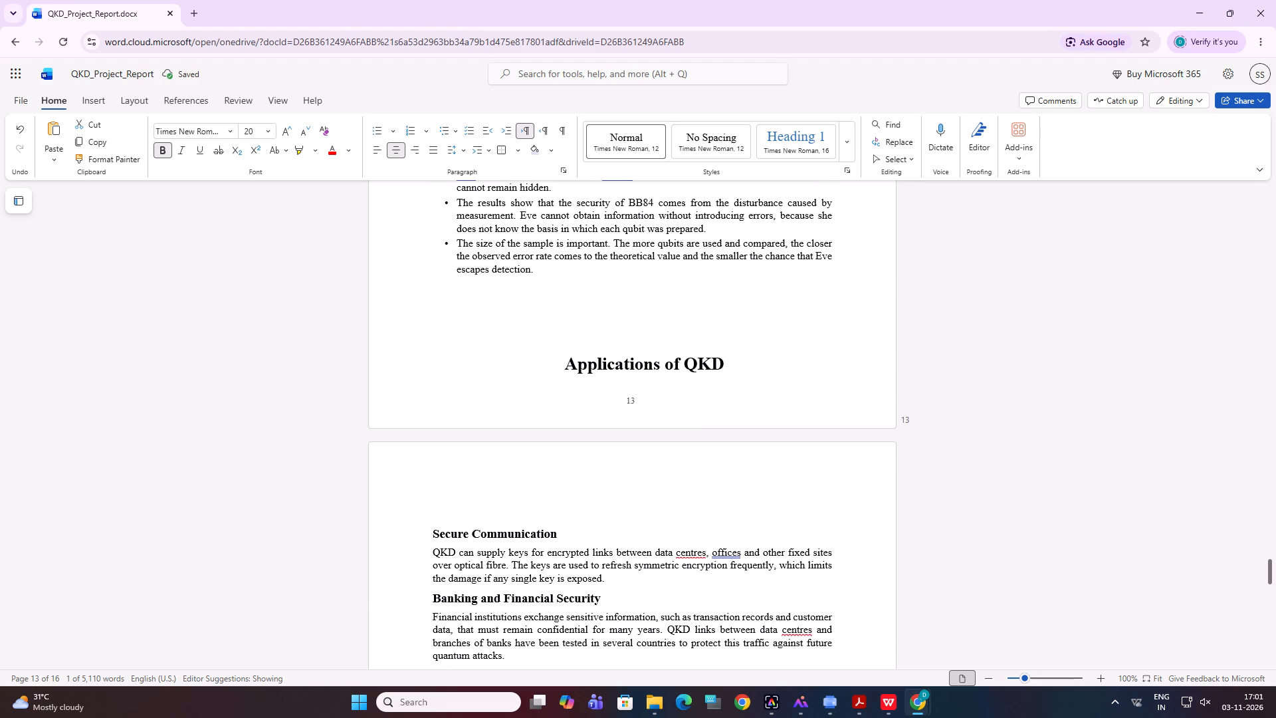
{"action": "left_click", "coordinate": [564, 364]}
{"action": "key", "text": "Return"}
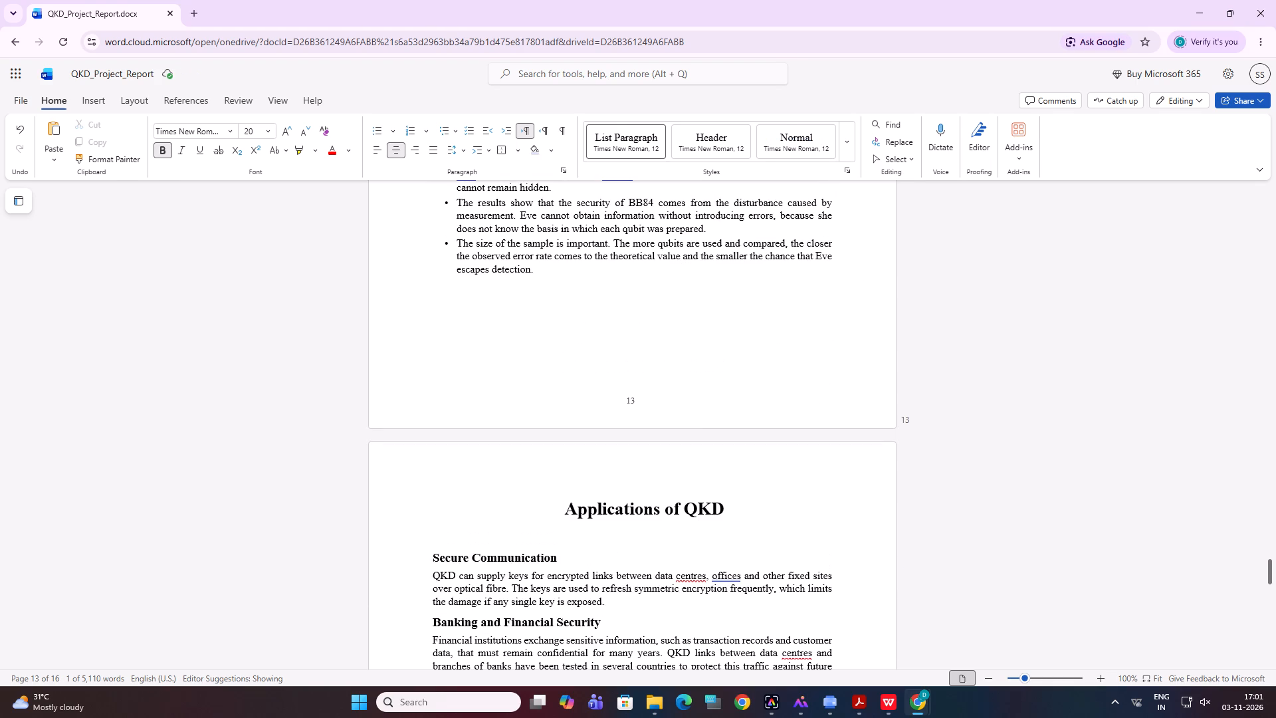
Review the remaining sections from "Applications of QKD" through Limitations and Future Scope to the References.
{"action": "scroll", "coordinate": [564, 364], "scroll_direction": "down", "scroll_amount": 16}
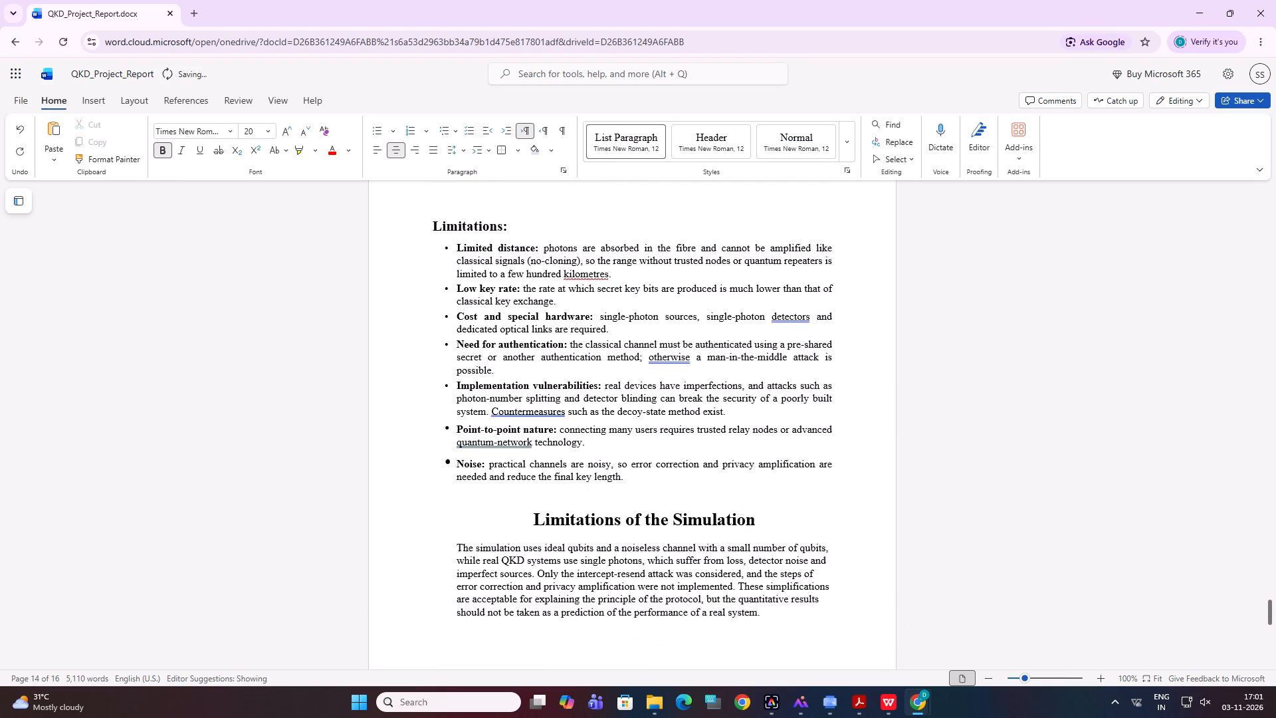
{"action": "scroll", "coordinate": [560, 376], "scroll_direction": "down", "scroll_amount": 18}
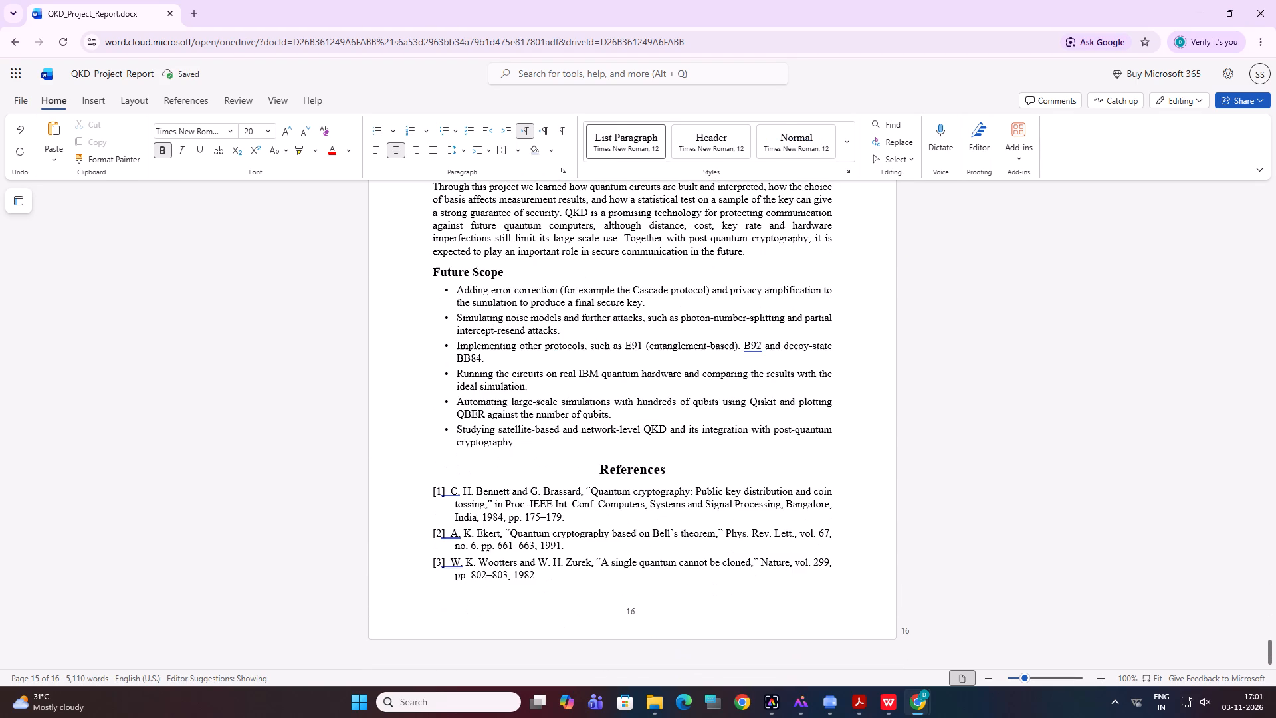
{"action": "scroll", "coordinate": [560, 376], "scroll_direction": "down", "scroll_amount": 6}
Open the report's print preview and check its page layout, especially the Results section on pages 13 and 14.
{"action": "left_click", "coordinate": [23, 101]}
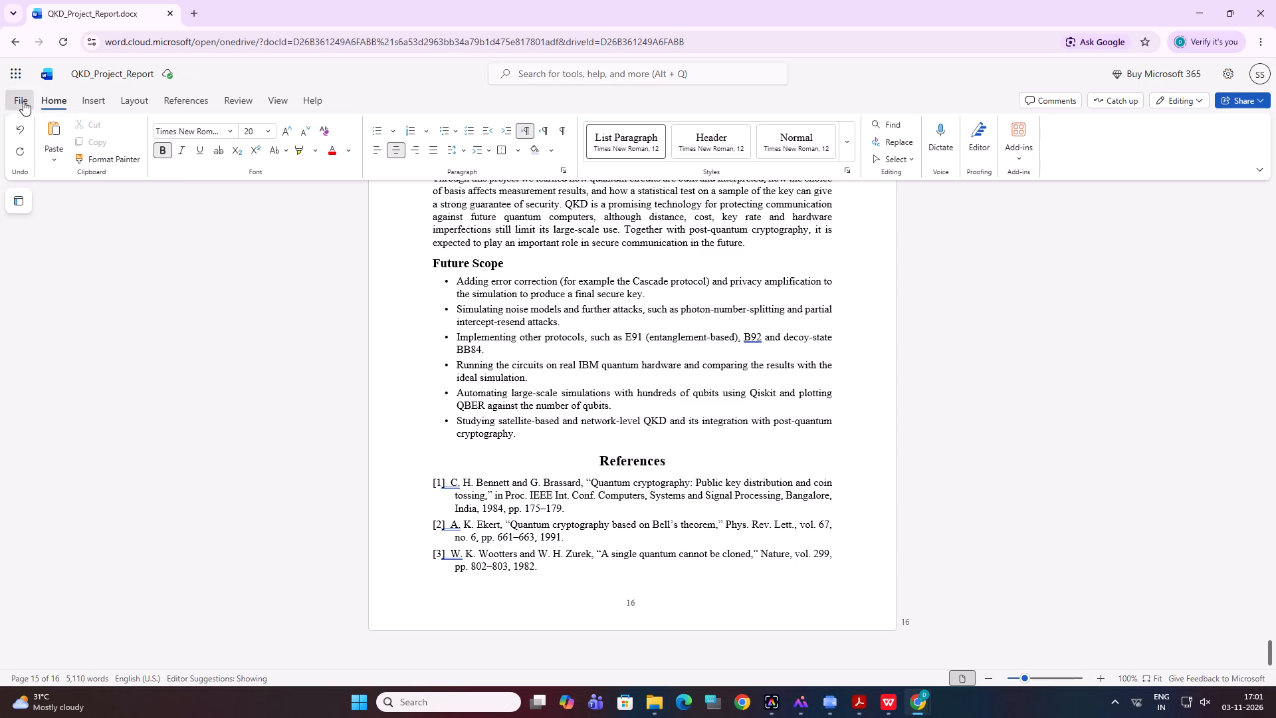
{"action": "left_click", "coordinate": [70, 264]}
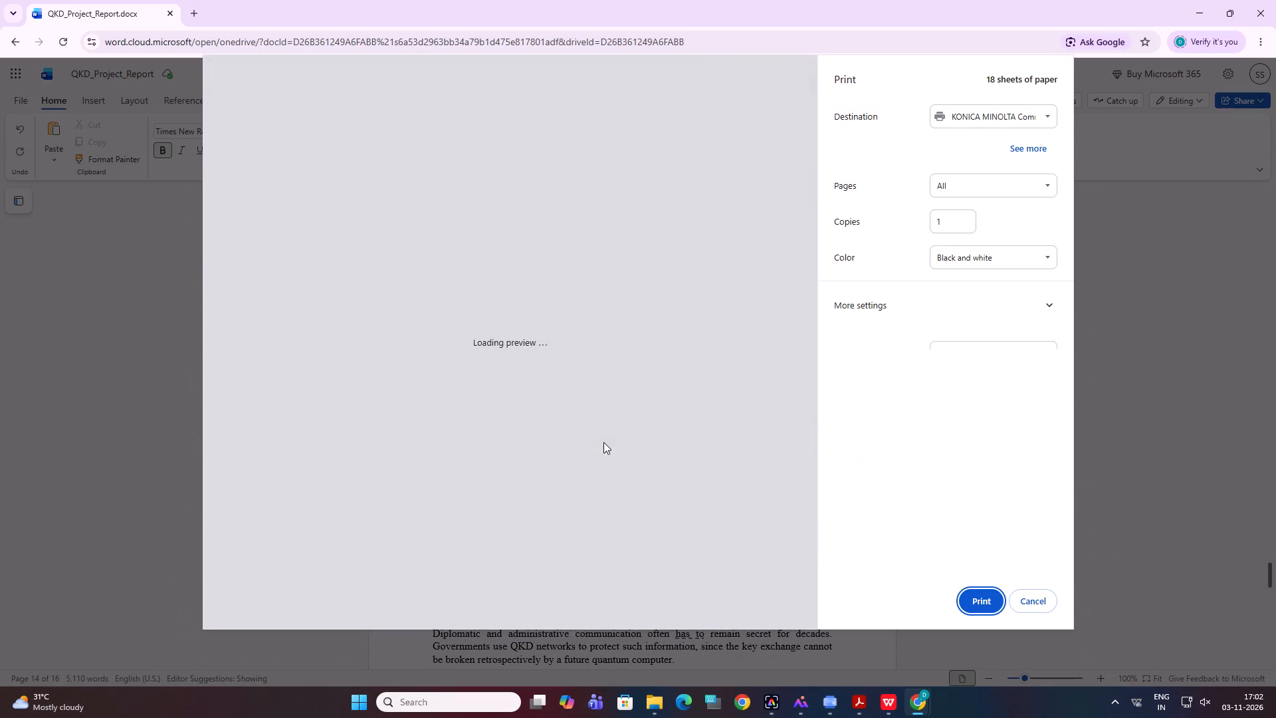
{"action": "scroll", "coordinate": [435, 301], "scroll_direction": "down", "scroll_amount": 20}
{"action": "scroll", "coordinate": [435, 301], "scroll_direction": "down", "scroll_amount": 9}
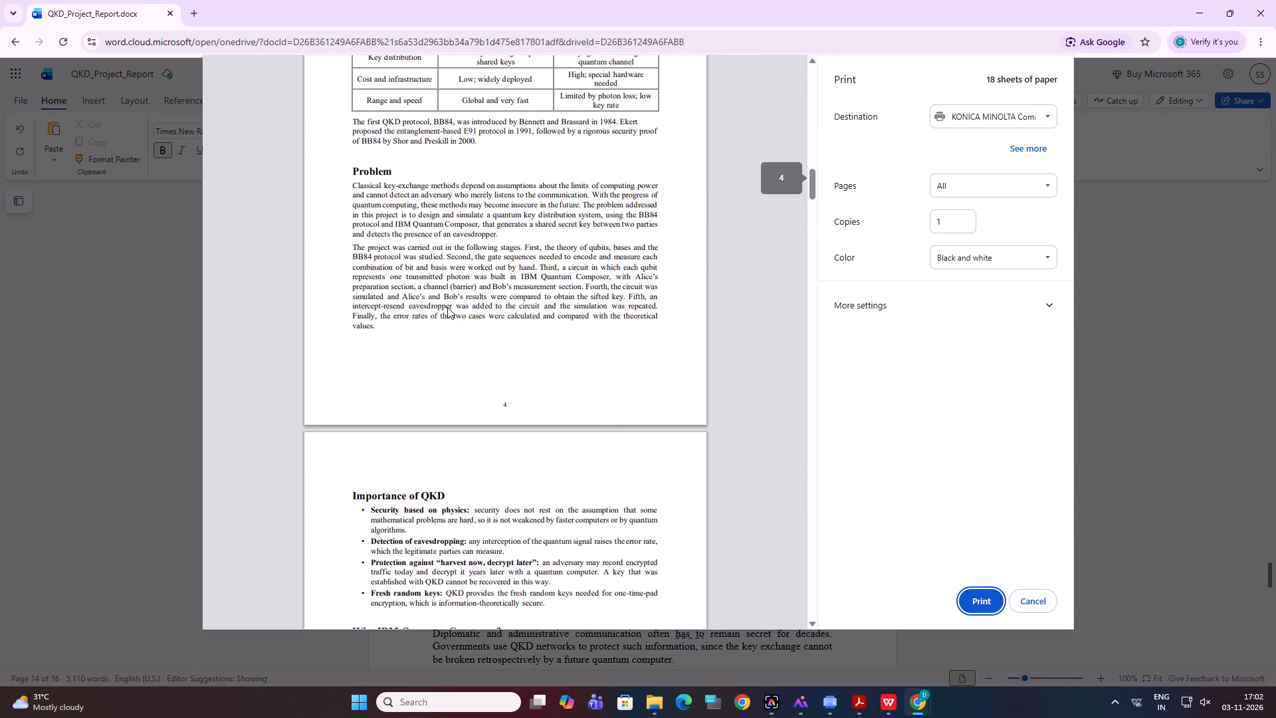
{"action": "scroll", "coordinate": [447, 307], "scroll_direction": "down", "scroll_amount": 20}
{"action": "scroll", "coordinate": [447, 307], "scroll_direction": "down", "scroll_amount": 20}
{"action": "scroll", "coordinate": [447, 307], "scroll_direction": "down", "scroll_amount": 3}
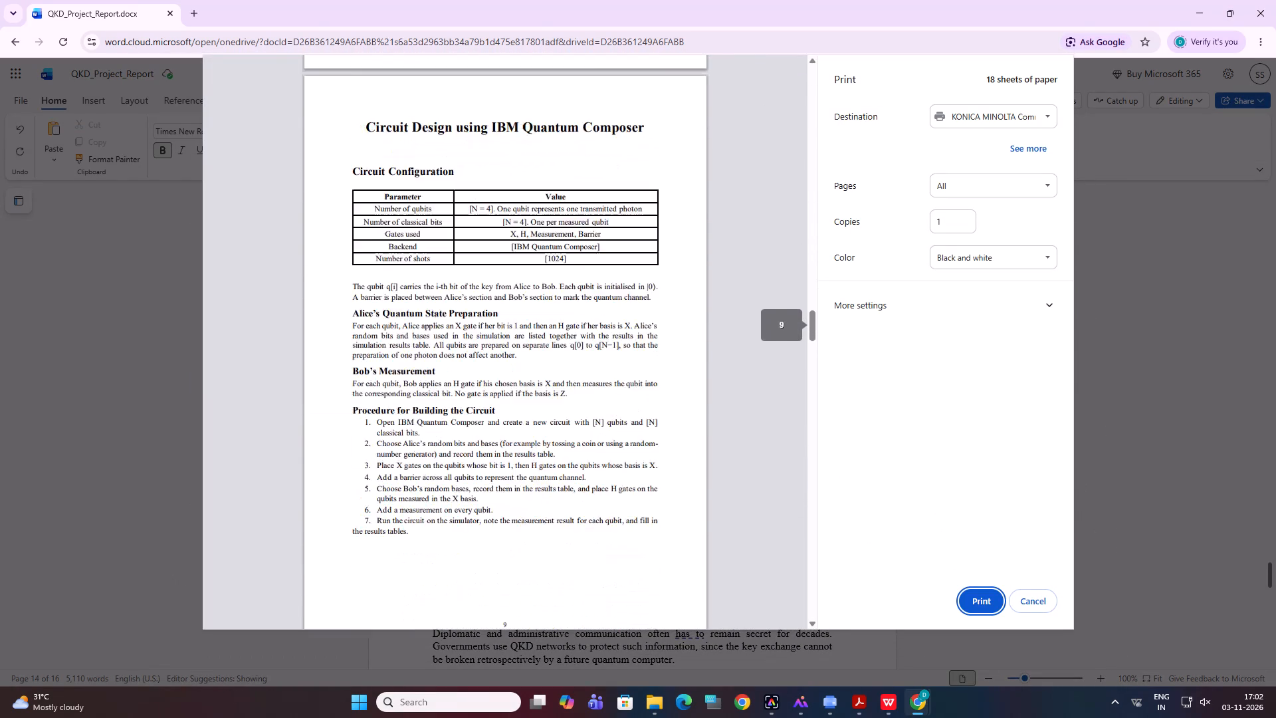
{"action": "scroll", "coordinate": [447, 306], "scroll_direction": "down", "scroll_amount": 16}
{"action": "scroll", "coordinate": [447, 306], "scroll_direction": "down", "scroll_amount": 7}
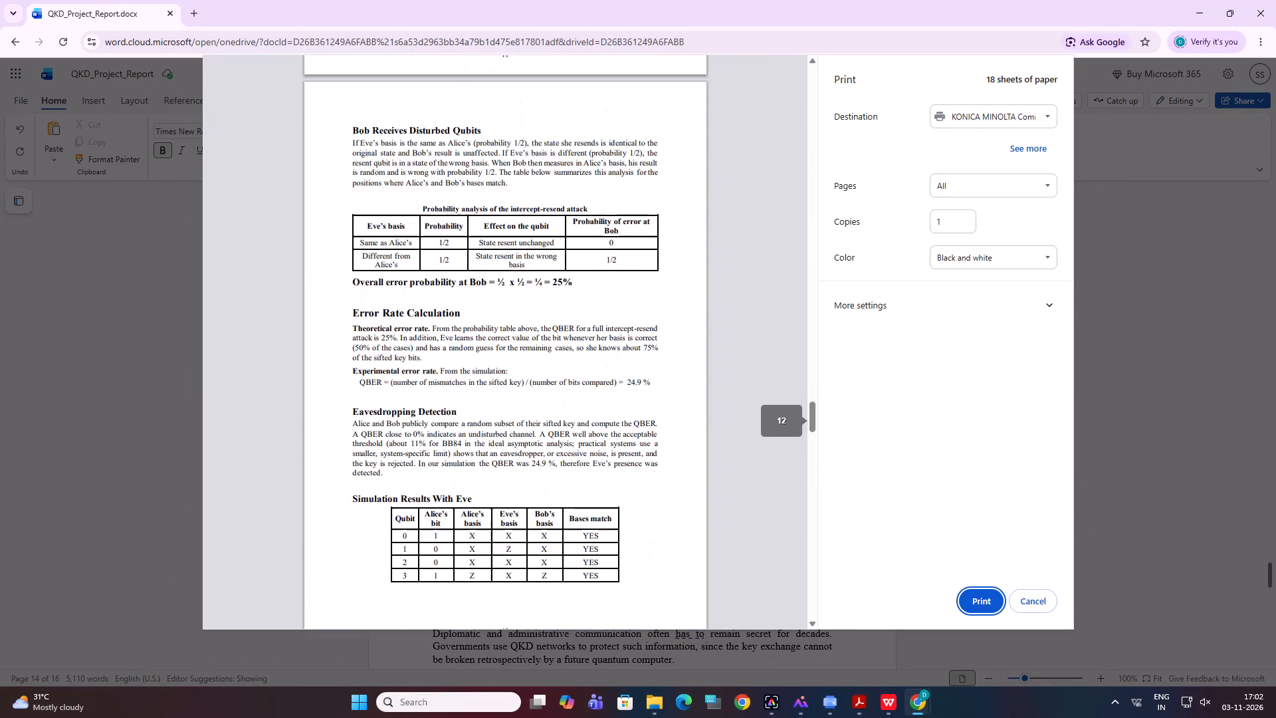
{"action": "scroll", "coordinate": [447, 306], "scroll_direction": "down", "scroll_amount": 14}
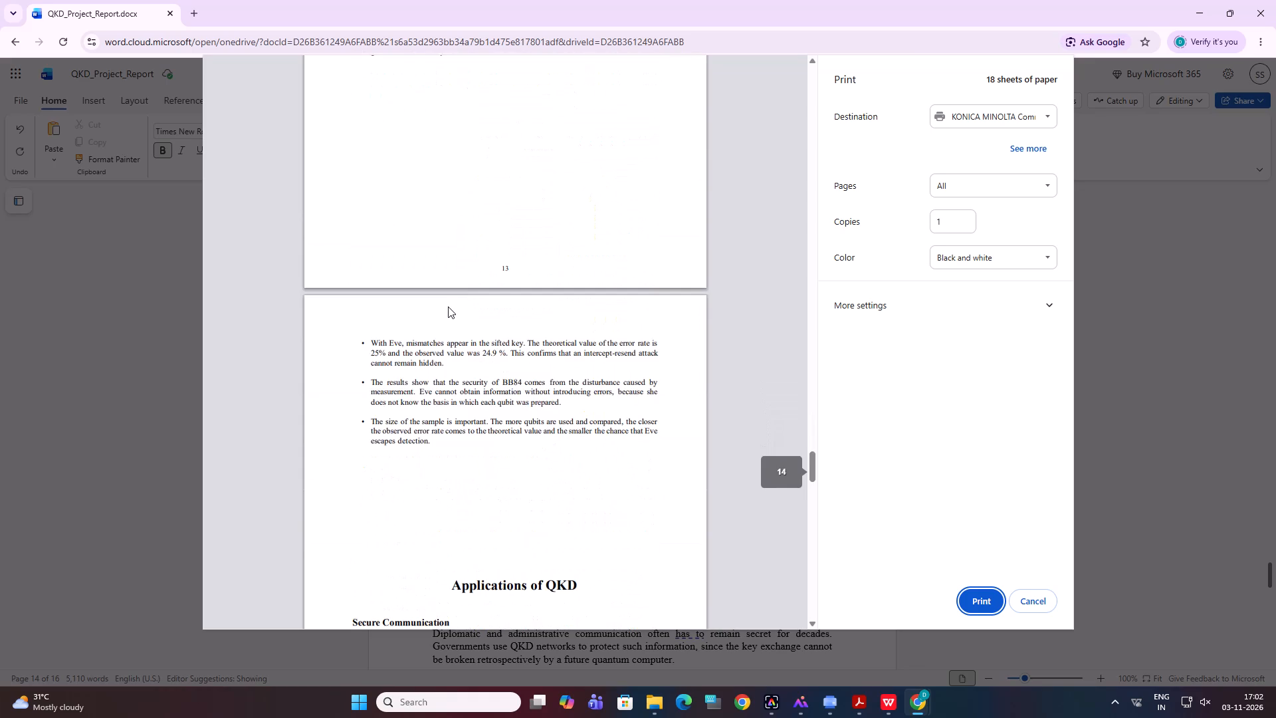
{"action": "scroll", "coordinate": [448, 306], "scroll_direction": "down", "scroll_amount": 8}
{"action": "scroll", "coordinate": [448, 306], "scroll_direction": "up", "scroll_amount": 9}
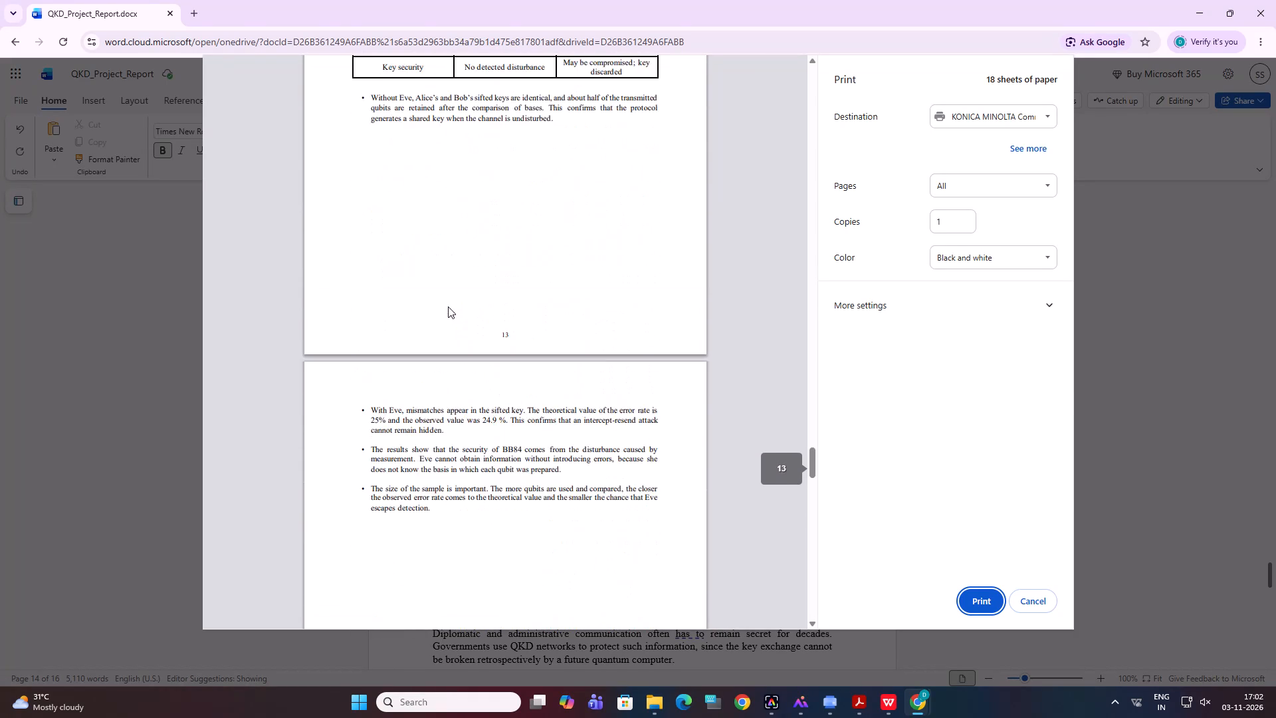
{"action": "scroll", "coordinate": [448, 306], "scroll_direction": "up", "scroll_amount": 6}
{"action": "scroll", "coordinate": [448, 306], "scroll_direction": "down", "scroll_amount": 2}
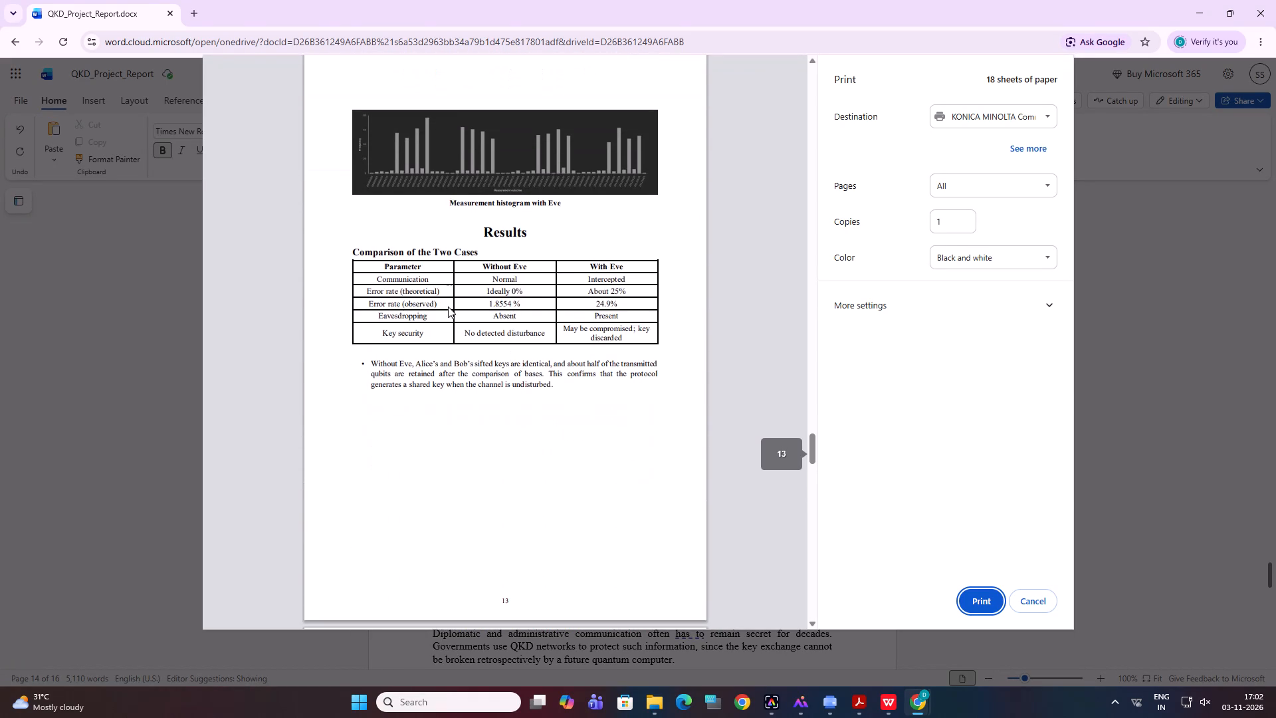
{"action": "scroll", "coordinate": [448, 306], "scroll_direction": "down", "scroll_amount": 1}
{"action": "scroll", "coordinate": [448, 306], "scroll_direction": "up", "scroll_amount": 3}
{"action": "scroll", "coordinate": [448, 306], "scroll_direction": "down", "scroll_amount": 3}
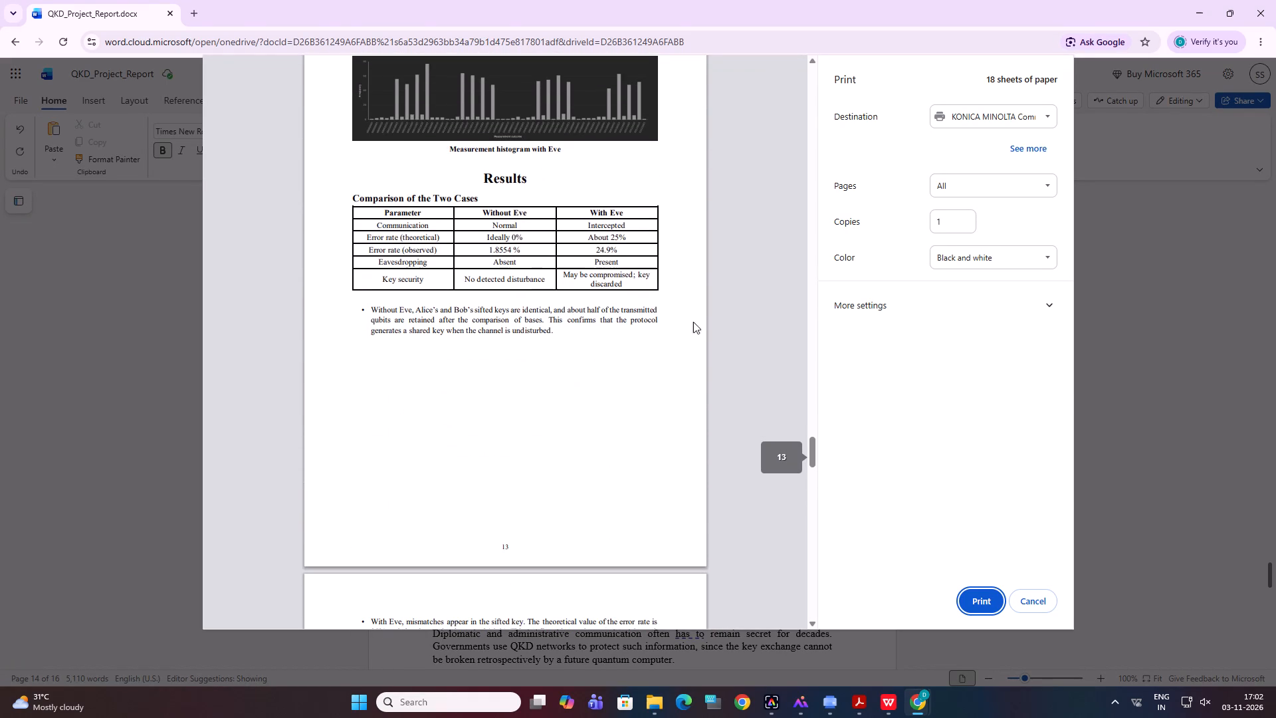
Limit the printout to a custom page range of 1-13.
{"action": "left_click", "coordinate": [978, 184]}
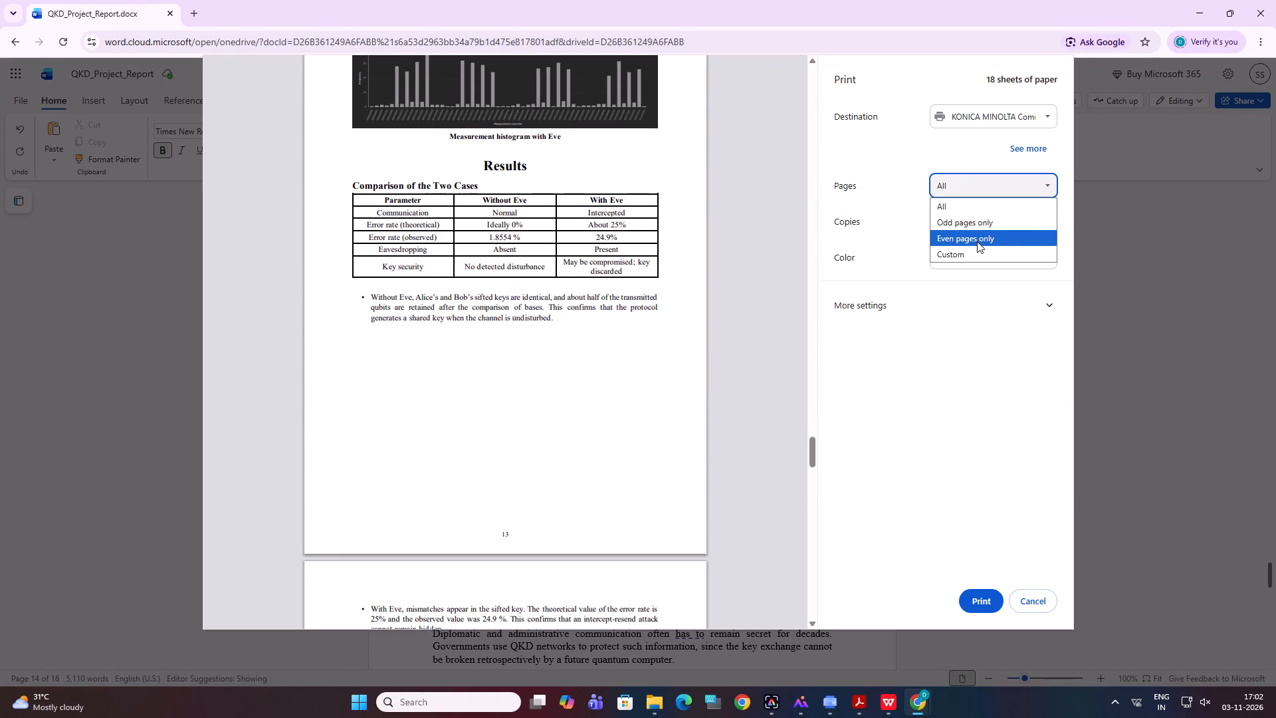
{"action": "left_click", "coordinate": [975, 252]}
{"action": "left_click", "coordinate": [983, 213]}
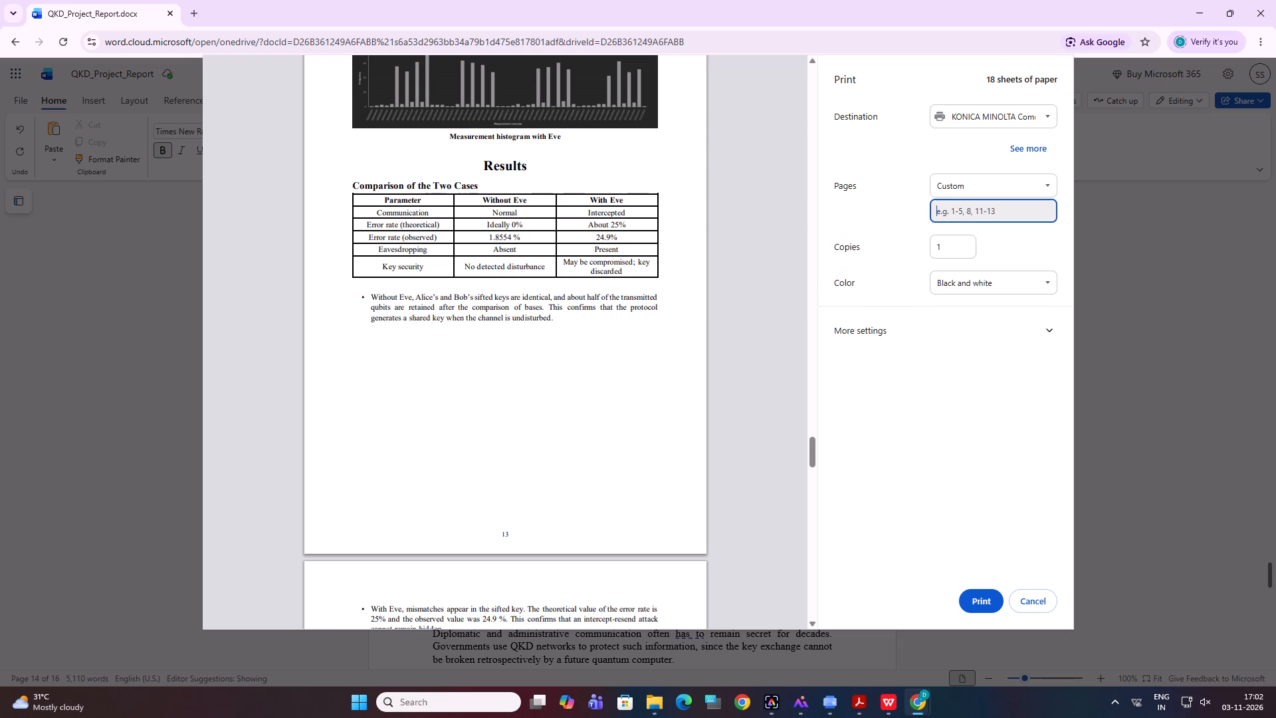
{"action": "type", "text": "1-13"}
Check the print preview of pages 1 to 13, from the cover page through to the Results section.
{"action": "scroll", "coordinate": [932, 33], "scroll_direction": "down", "scroll_amount": 7}
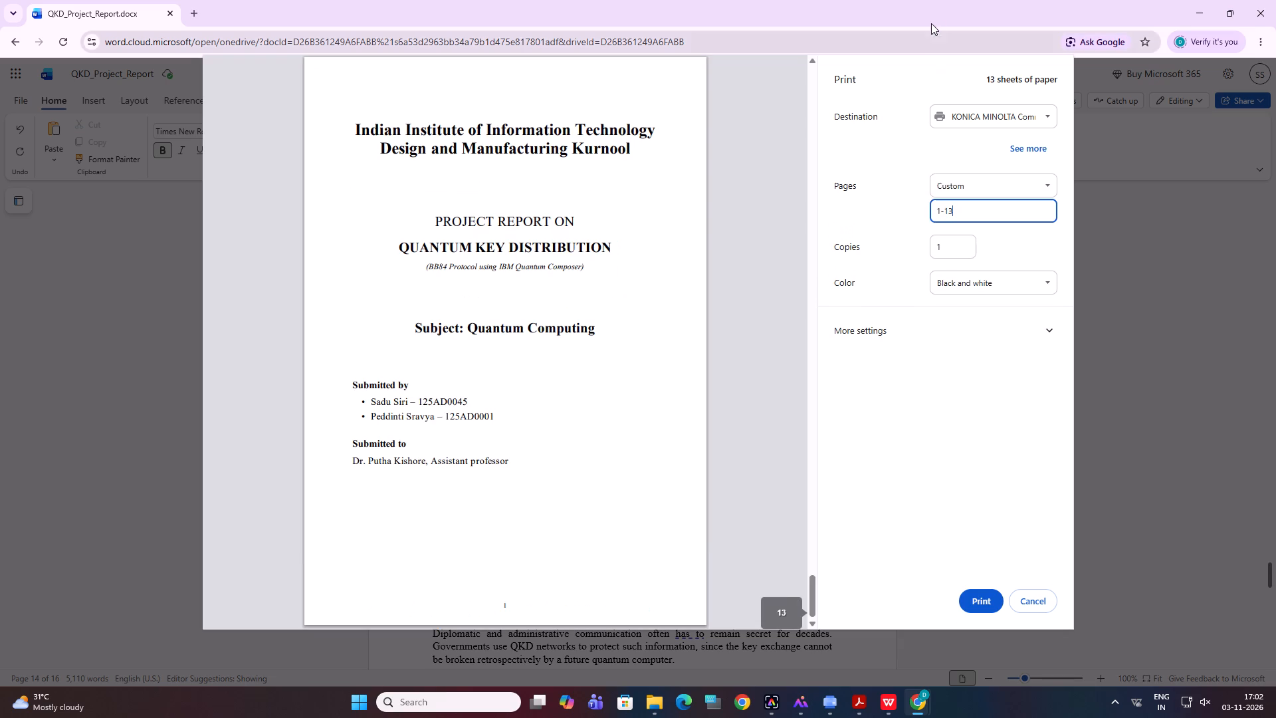
{"action": "scroll", "coordinate": [638, 312], "scroll_direction": "down", "scroll_amount": 19}
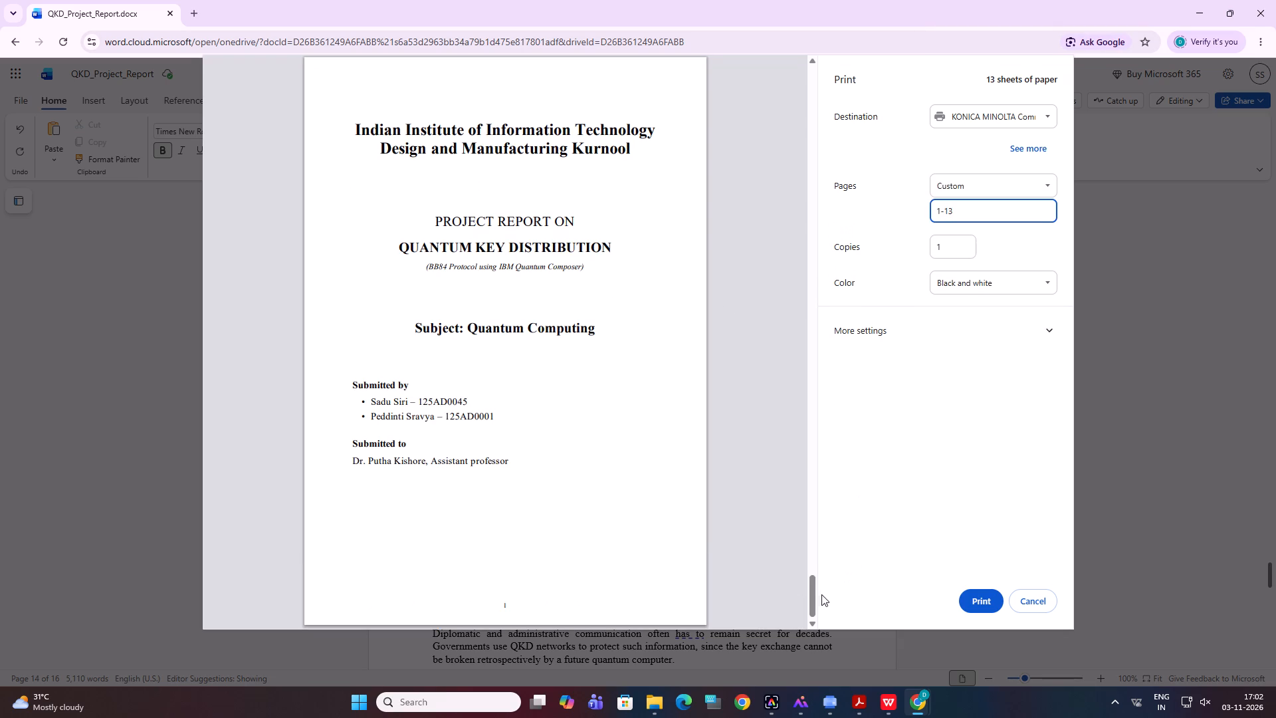
{"action": "left_click_drag", "start_coordinate": [811, 594], "coordinate": [786, 57]}
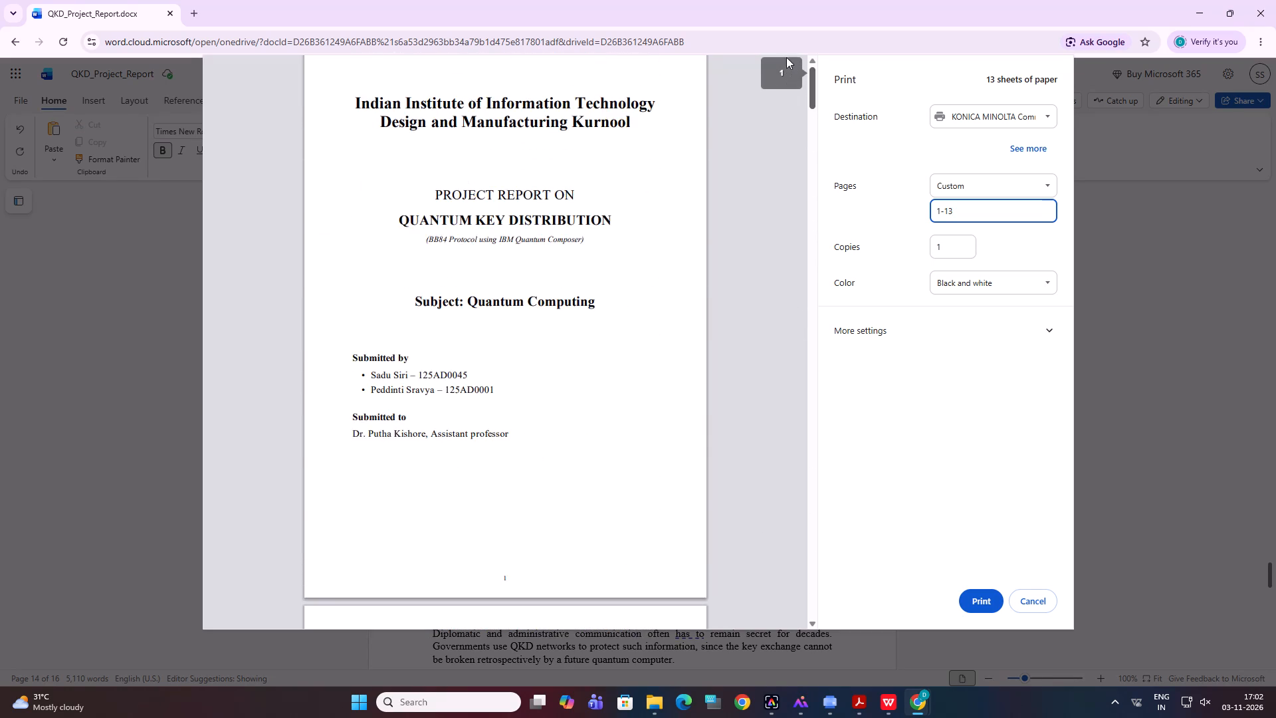
{"action": "left_click_drag", "start_coordinate": [786, 57], "coordinate": [786, 57]}
{"action": "scroll", "coordinate": [684, 201], "scroll_direction": "down", "scroll_amount": 20}
{"action": "scroll", "coordinate": [684, 201], "scroll_direction": "down", "scroll_amount": 4}
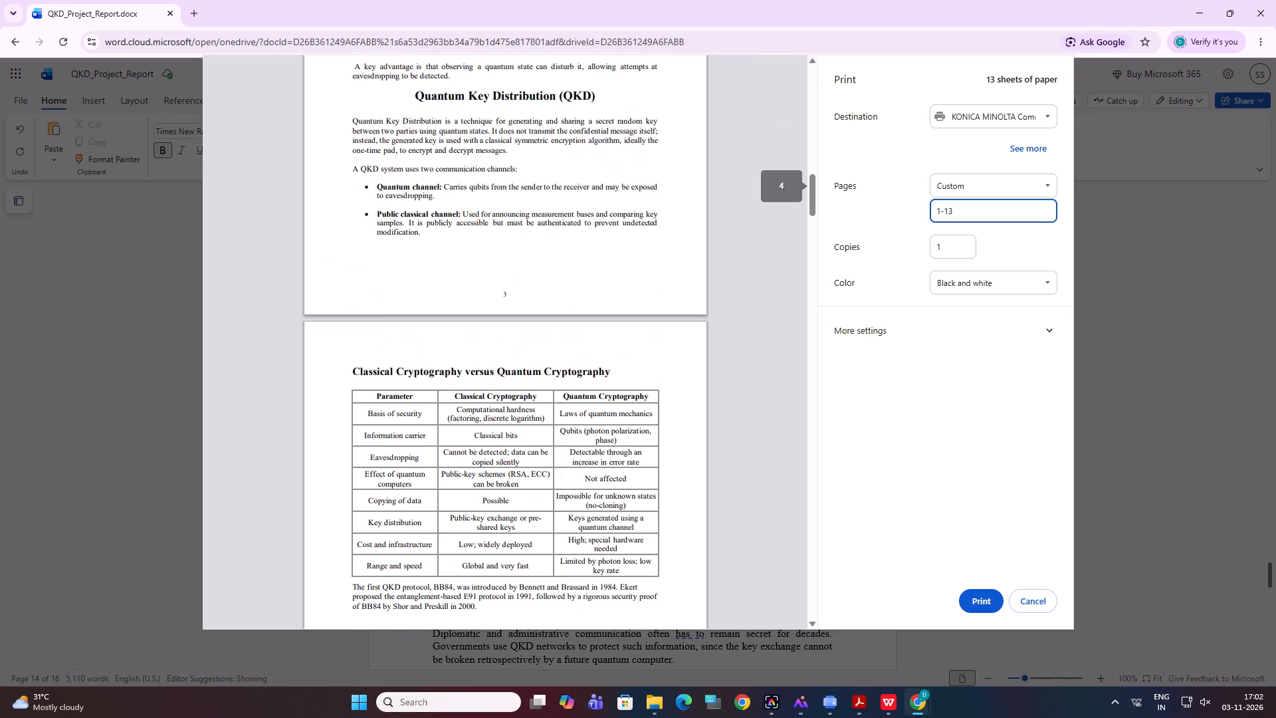
{"action": "scroll", "coordinate": [663, 192], "scroll_direction": "down", "scroll_amount": 14}
{"action": "scroll", "coordinate": [641, 191], "scroll_direction": "down", "scroll_amount": 20}
{"action": "scroll", "coordinate": [641, 191], "scroll_direction": "down", "scroll_amount": 6}
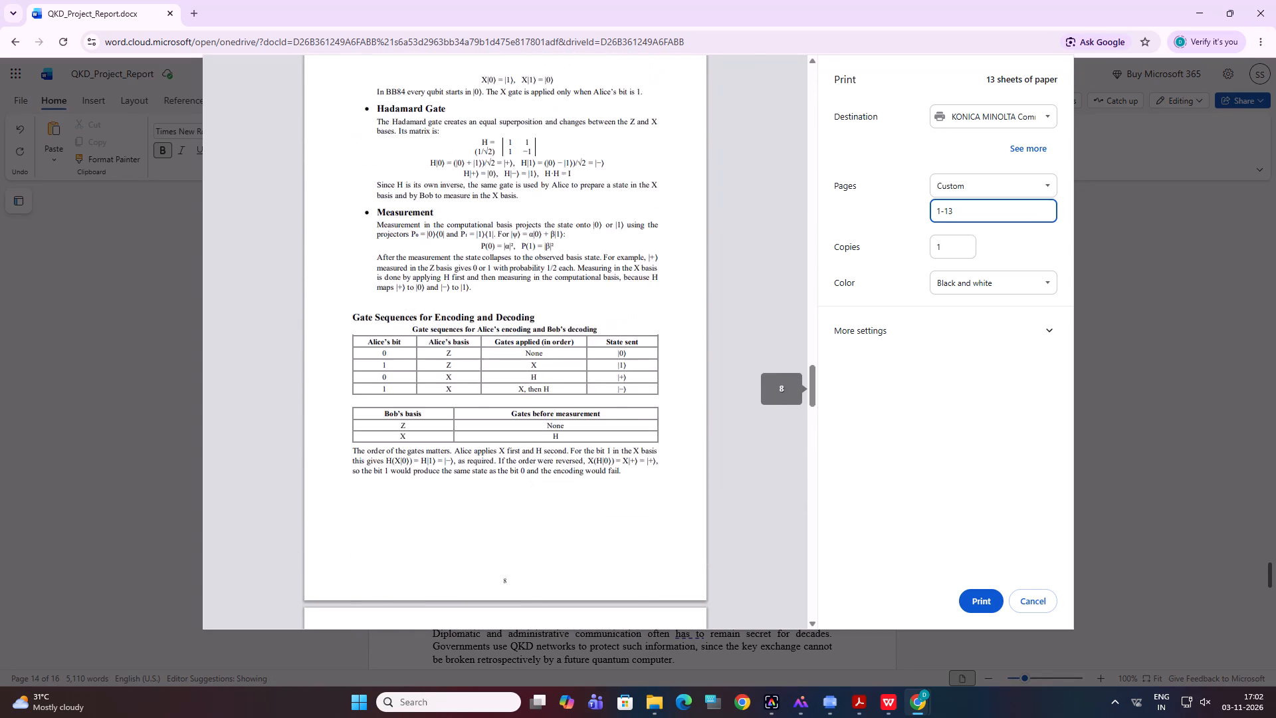
{"action": "scroll", "coordinate": [629, 190], "scroll_direction": "down", "scroll_amount": 17}
{"action": "scroll", "coordinate": [621, 185], "scroll_direction": "down", "scroll_amount": 10}
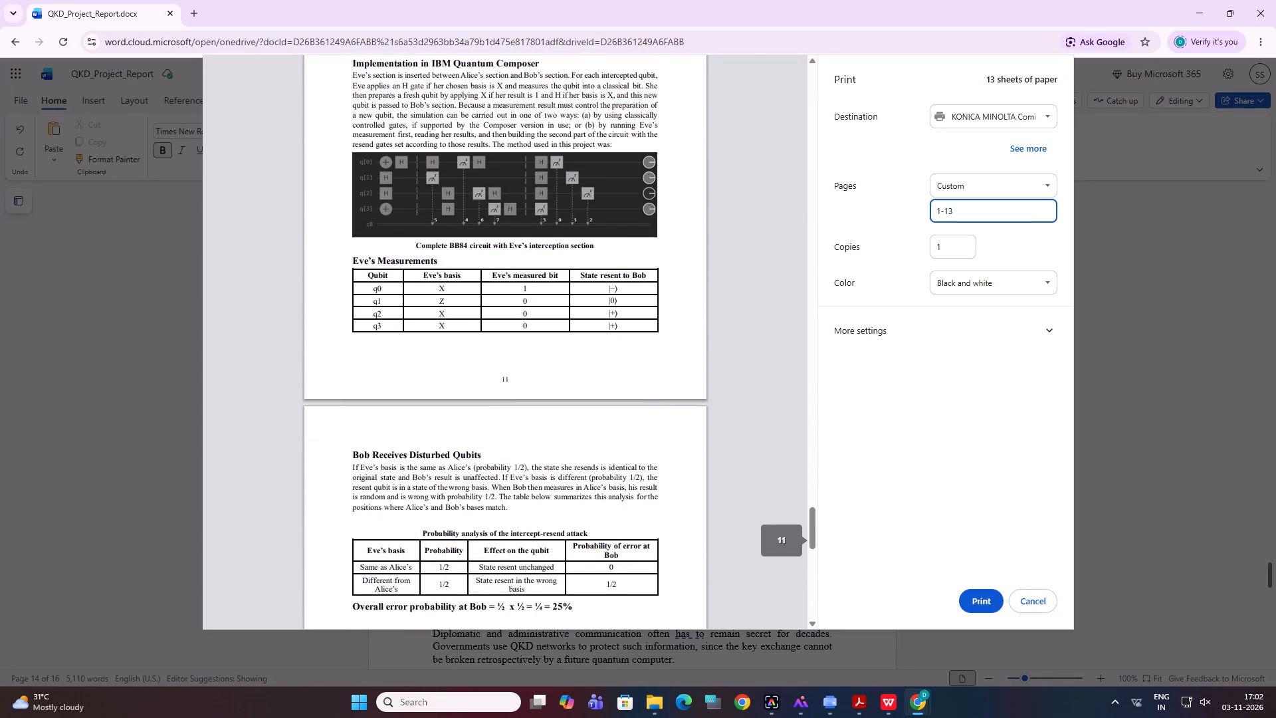
{"action": "scroll", "coordinate": [620, 185], "scroll_direction": "down", "scroll_amount": 18}
{"action": "scroll", "coordinate": [614, 184], "scroll_direction": "up", "scroll_amount": 3}
{"action": "scroll", "coordinate": [614, 184], "scroll_direction": "down", "scroll_amount": 6}
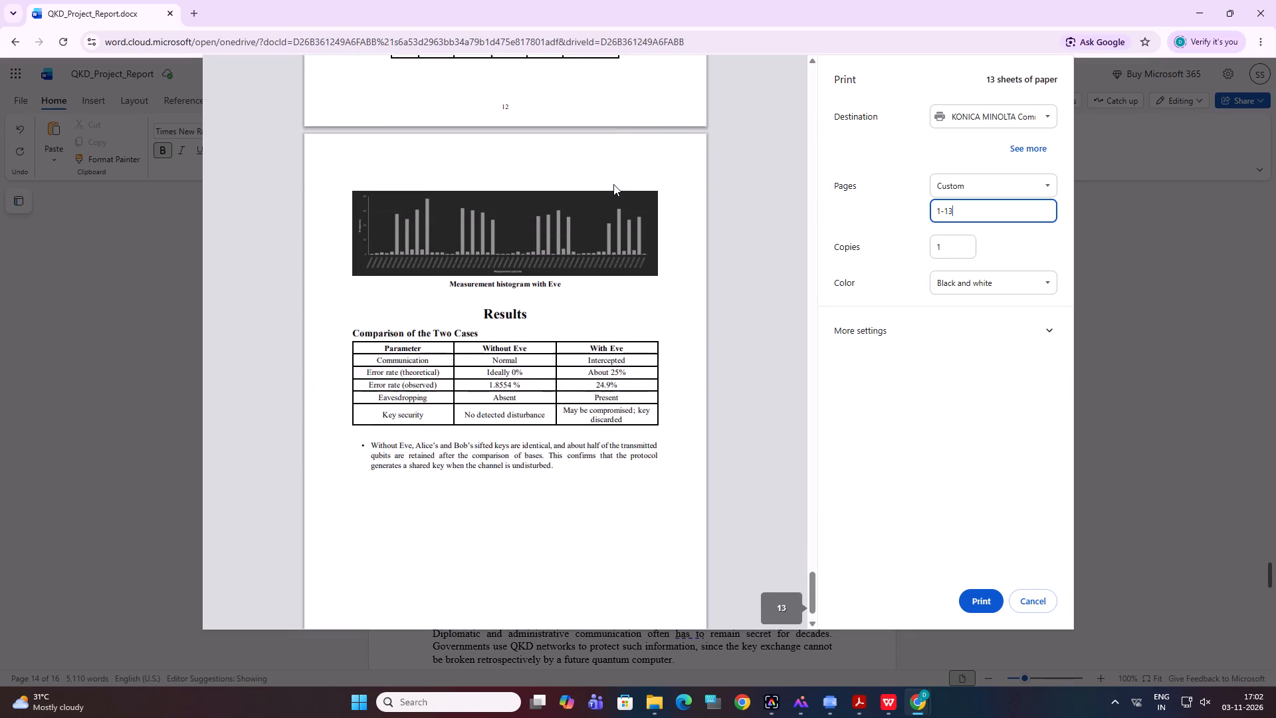
{"action": "scroll", "coordinate": [613, 184], "scroll_direction": "down", "scroll_amount": 5}
Change the custom page range to 1-12 and print the report.
{"action": "left_click", "coordinate": [957, 211]}
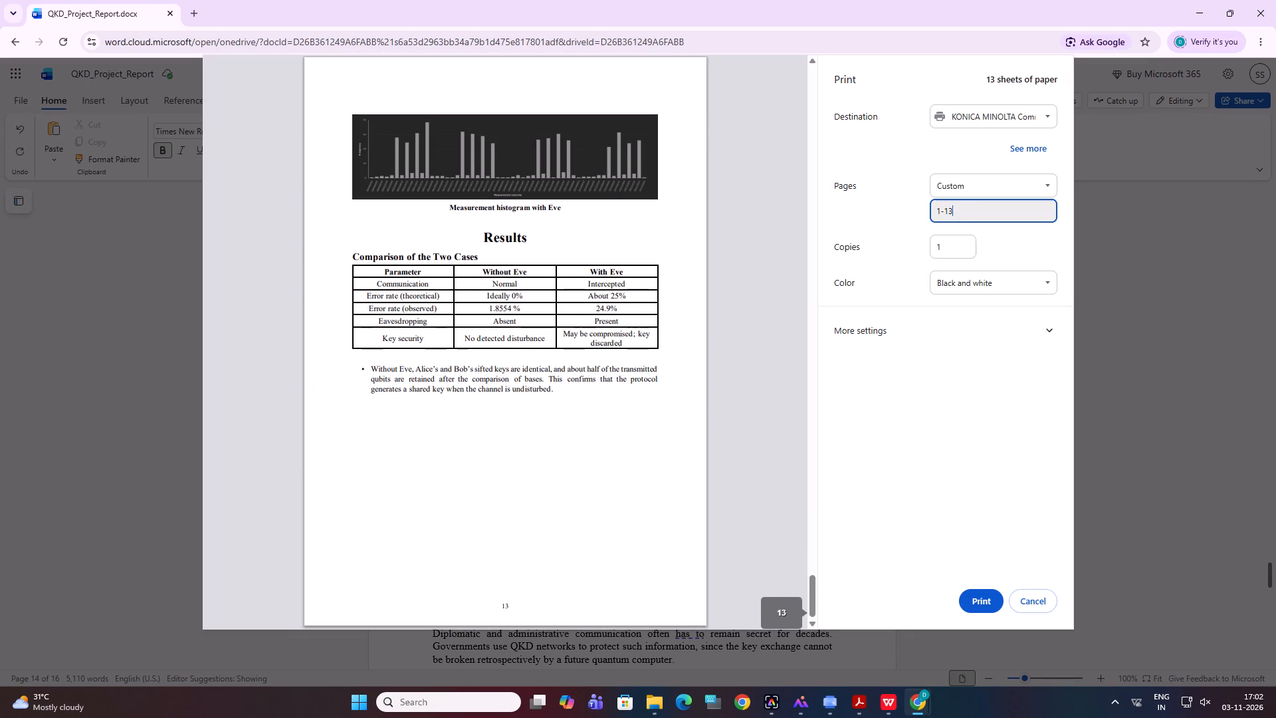
{"action": "key", "text": "BackSpace"}
{"action": "key", "text": "2"}
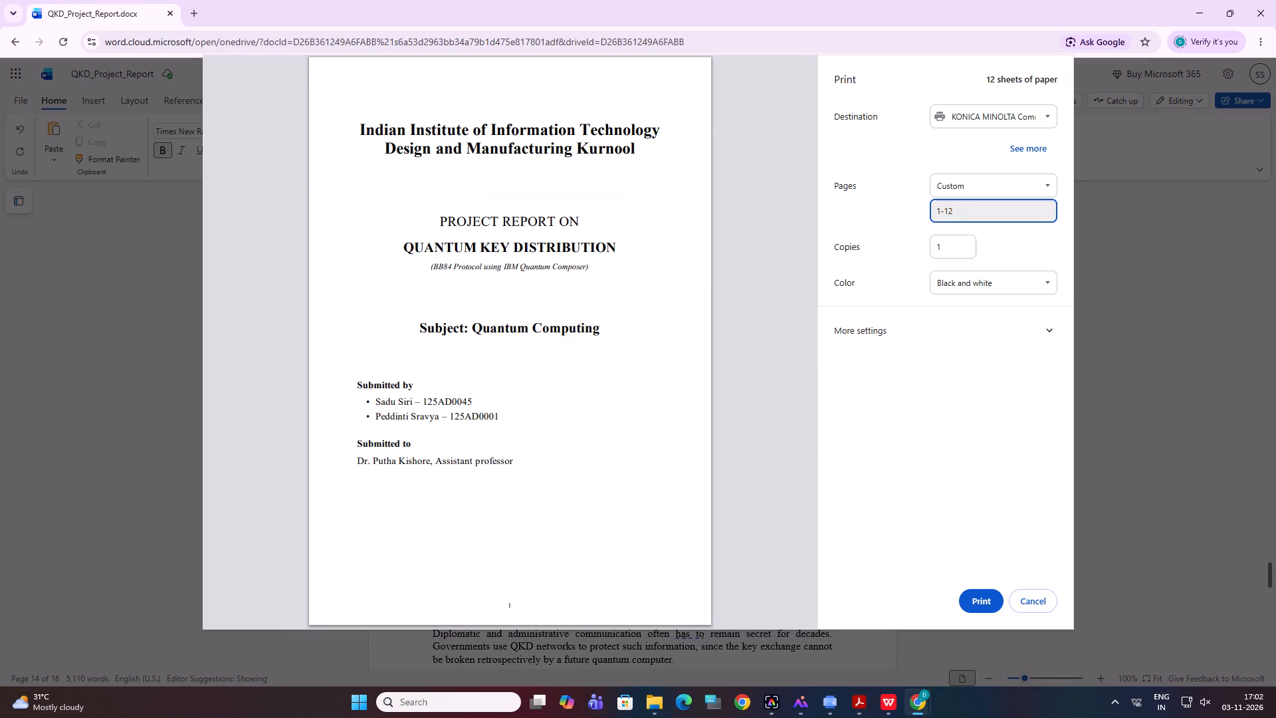
{"action": "key", "text": "Return"}
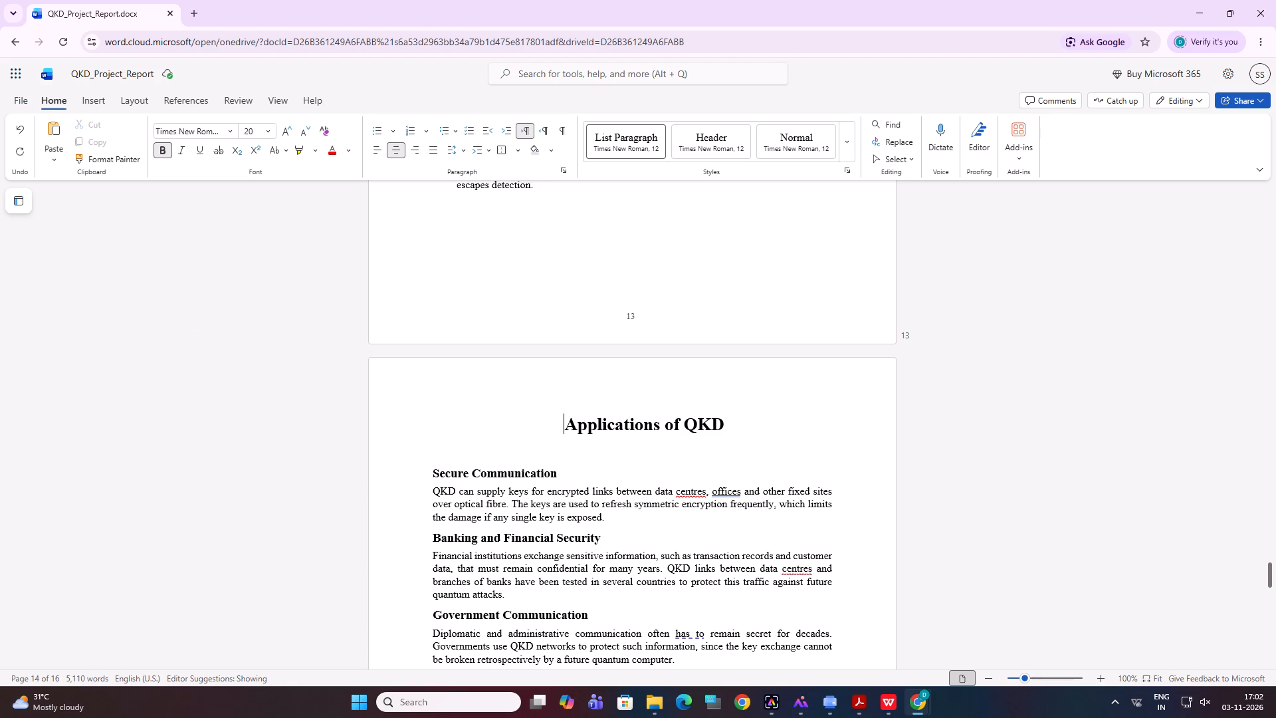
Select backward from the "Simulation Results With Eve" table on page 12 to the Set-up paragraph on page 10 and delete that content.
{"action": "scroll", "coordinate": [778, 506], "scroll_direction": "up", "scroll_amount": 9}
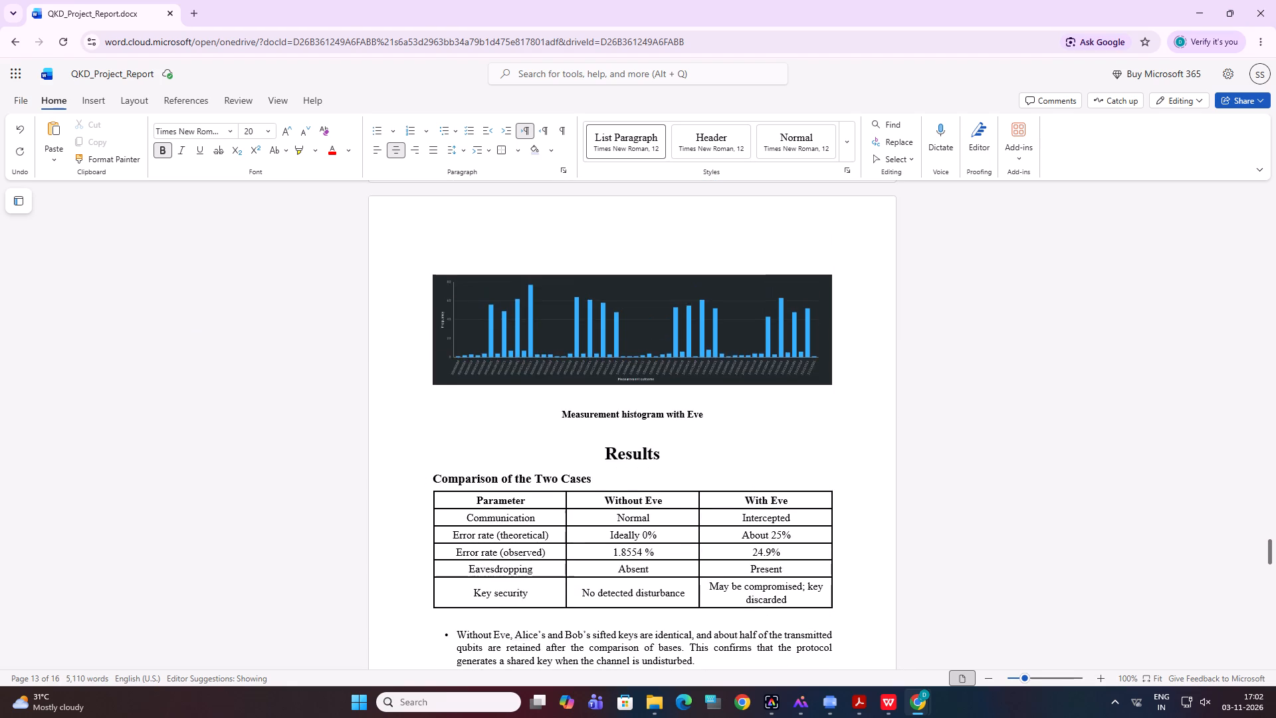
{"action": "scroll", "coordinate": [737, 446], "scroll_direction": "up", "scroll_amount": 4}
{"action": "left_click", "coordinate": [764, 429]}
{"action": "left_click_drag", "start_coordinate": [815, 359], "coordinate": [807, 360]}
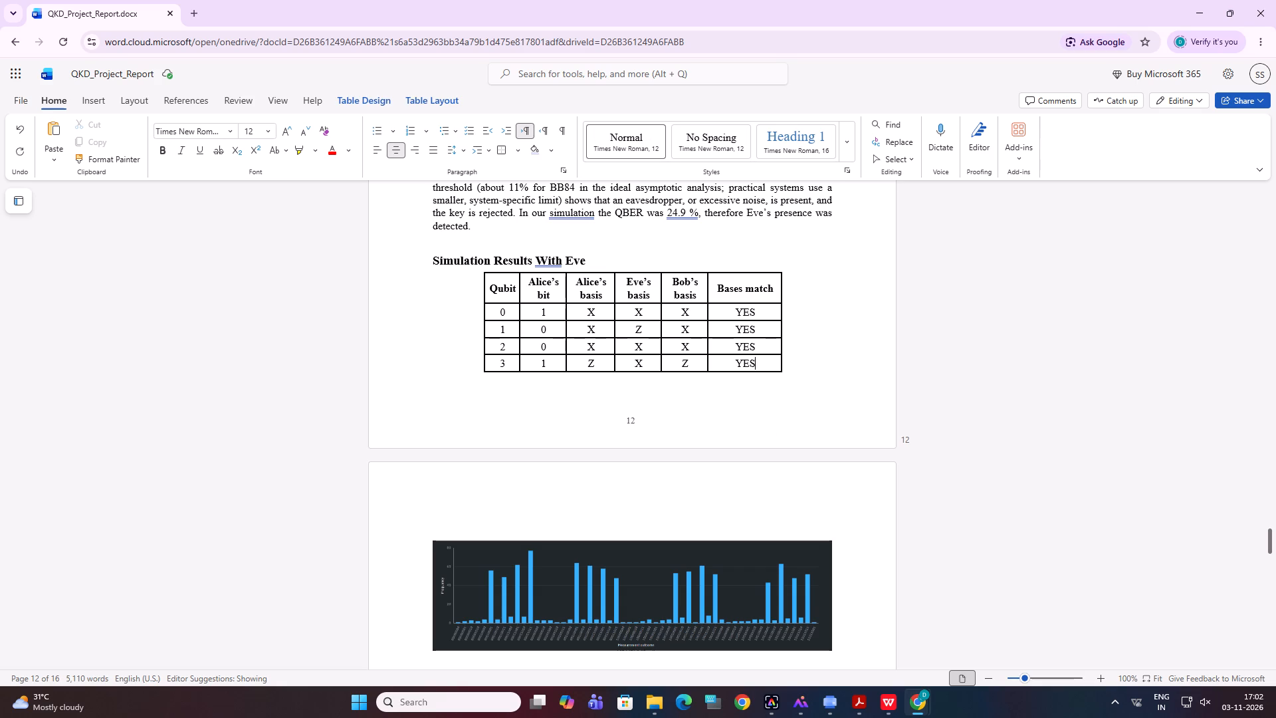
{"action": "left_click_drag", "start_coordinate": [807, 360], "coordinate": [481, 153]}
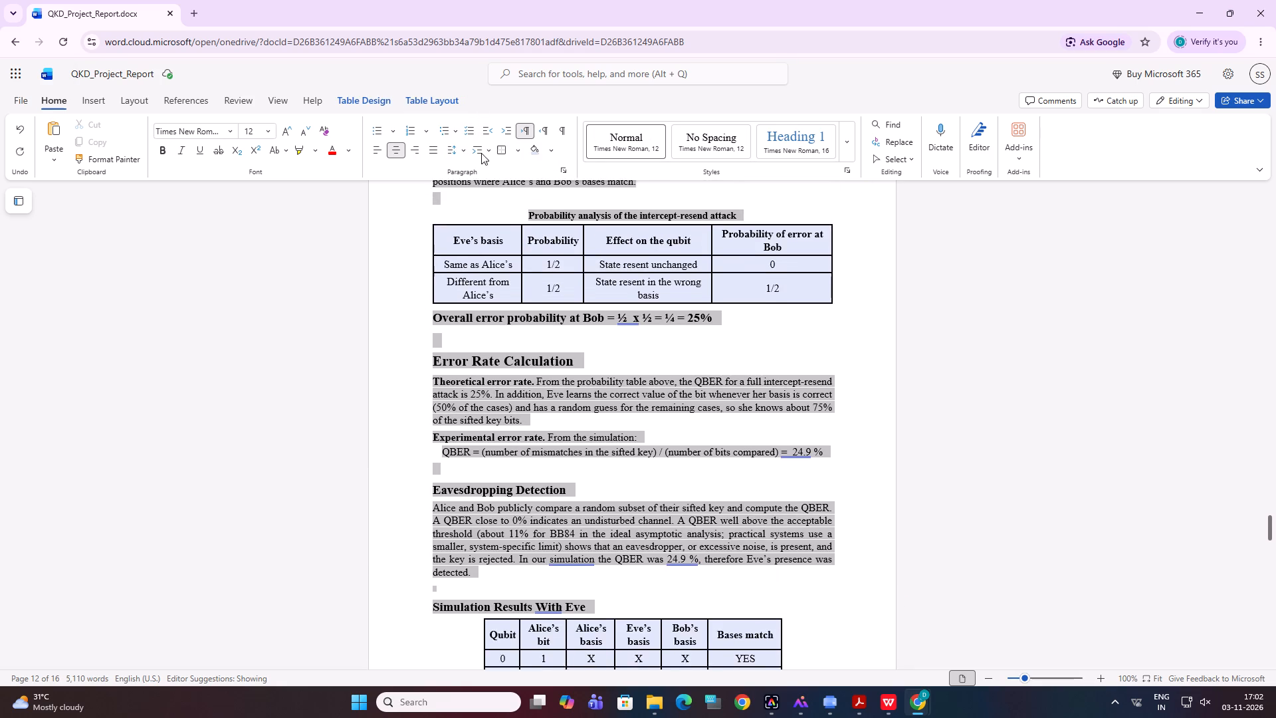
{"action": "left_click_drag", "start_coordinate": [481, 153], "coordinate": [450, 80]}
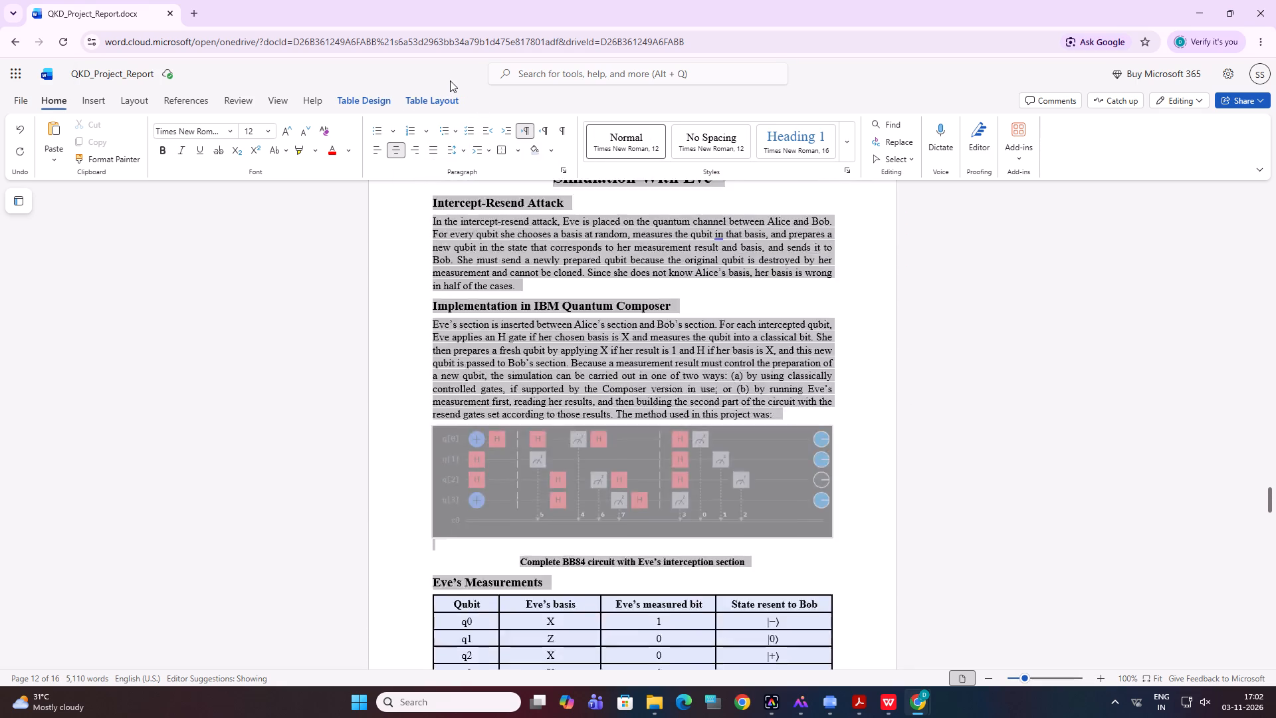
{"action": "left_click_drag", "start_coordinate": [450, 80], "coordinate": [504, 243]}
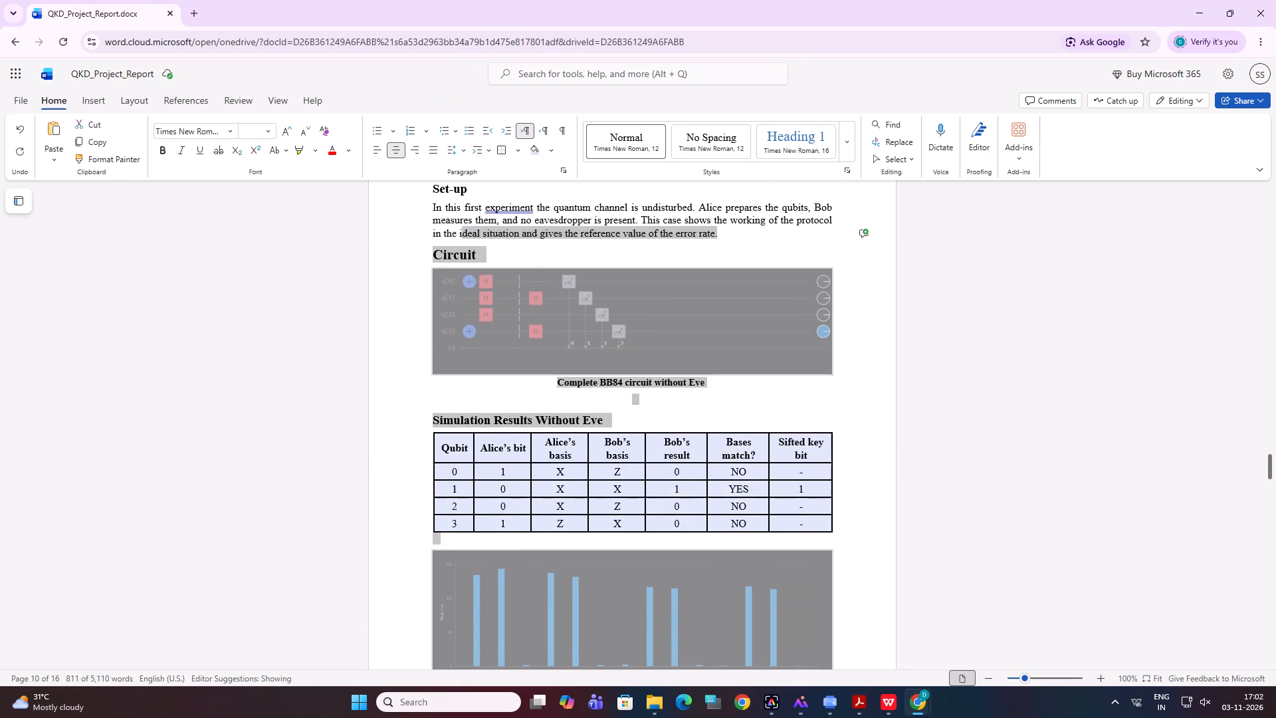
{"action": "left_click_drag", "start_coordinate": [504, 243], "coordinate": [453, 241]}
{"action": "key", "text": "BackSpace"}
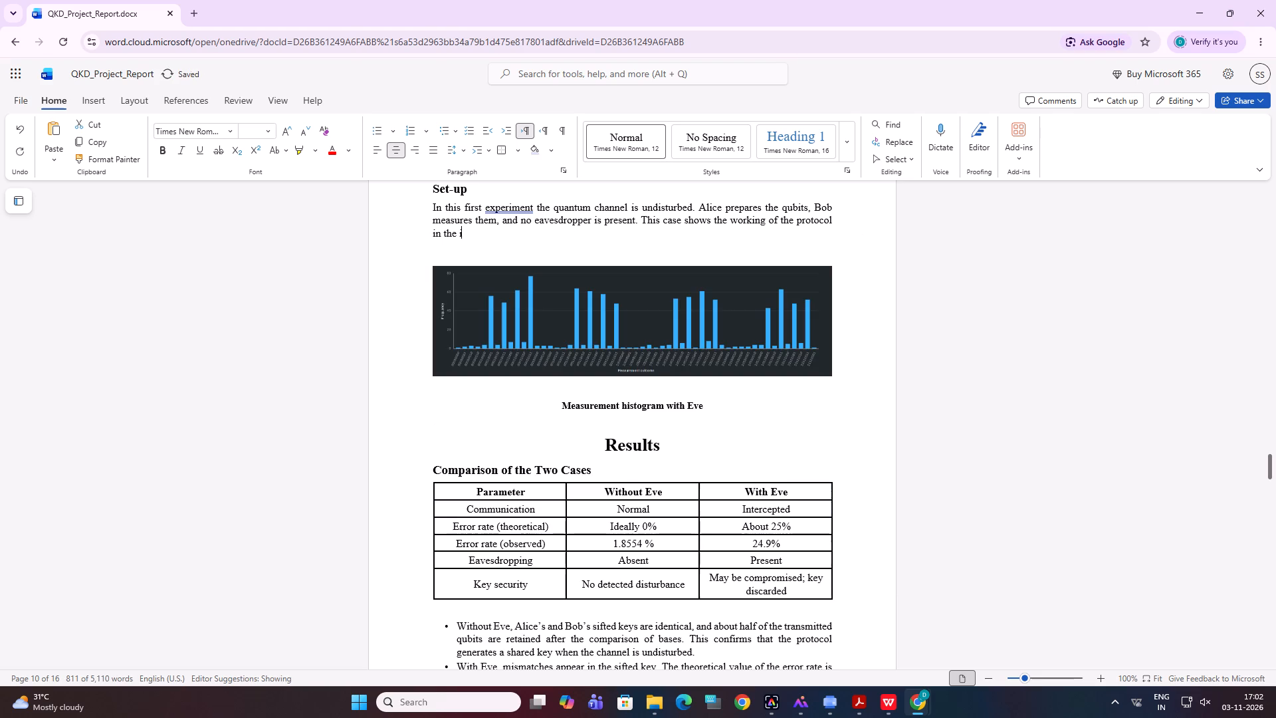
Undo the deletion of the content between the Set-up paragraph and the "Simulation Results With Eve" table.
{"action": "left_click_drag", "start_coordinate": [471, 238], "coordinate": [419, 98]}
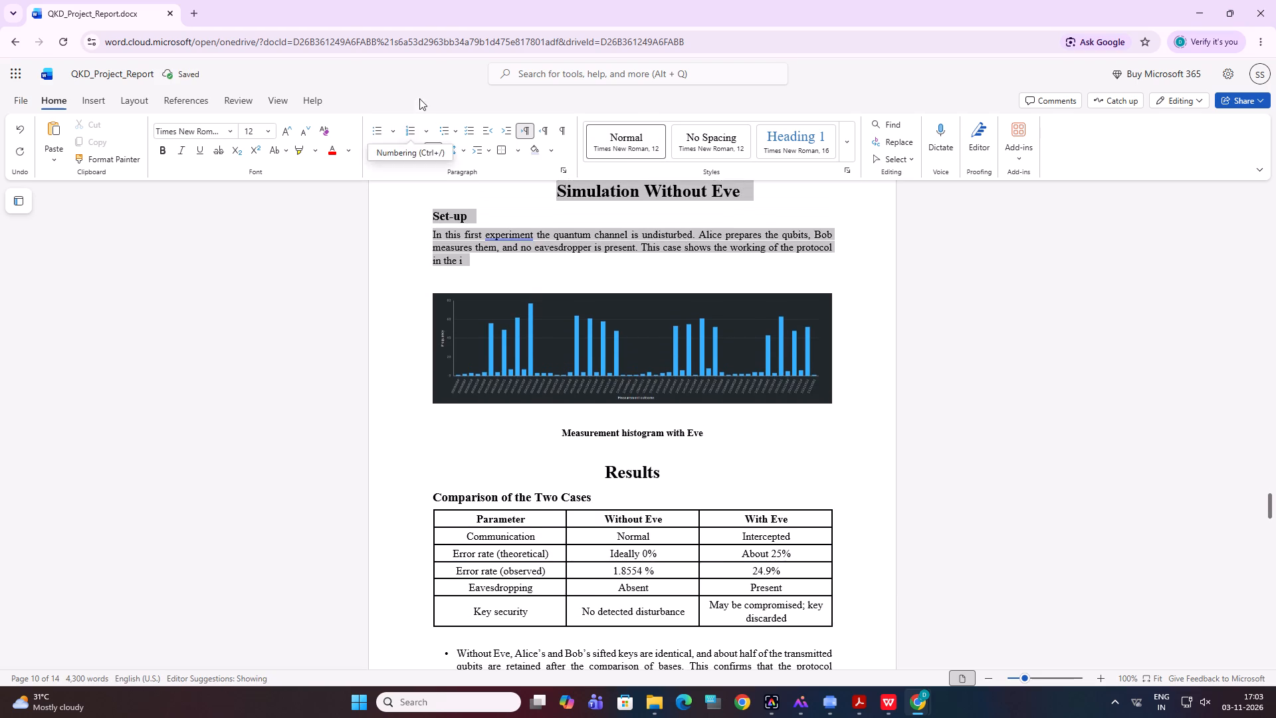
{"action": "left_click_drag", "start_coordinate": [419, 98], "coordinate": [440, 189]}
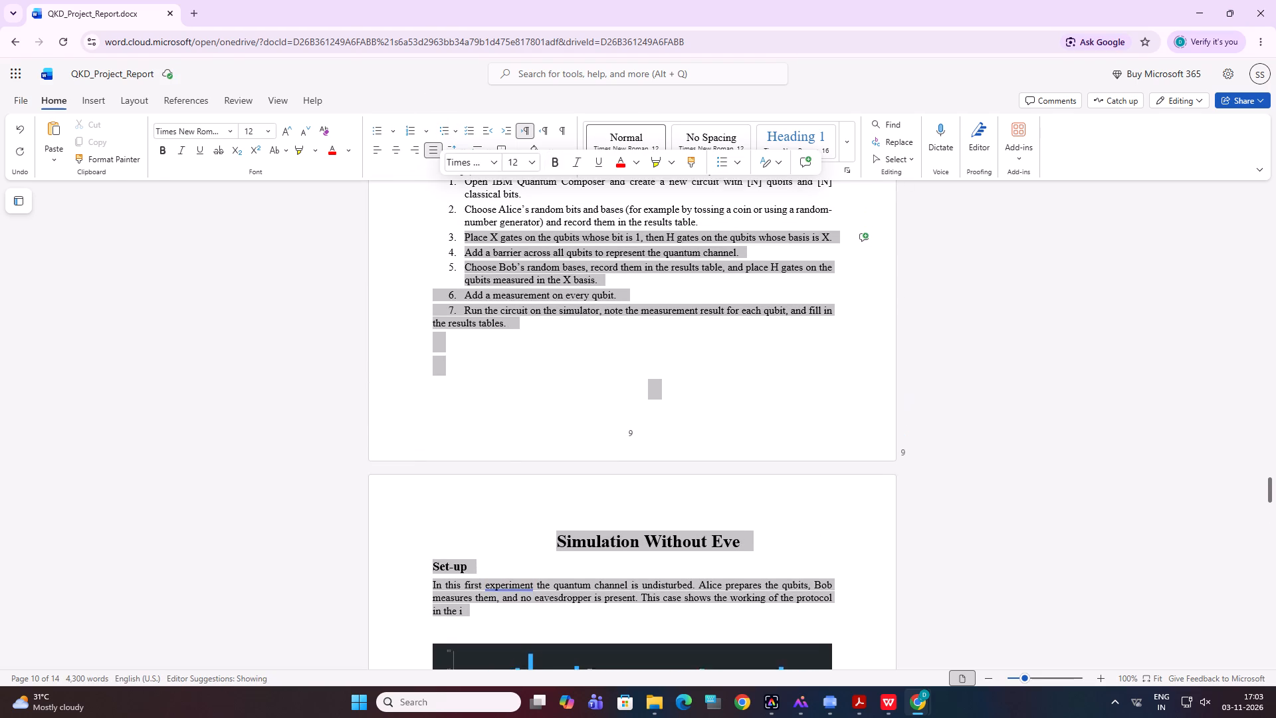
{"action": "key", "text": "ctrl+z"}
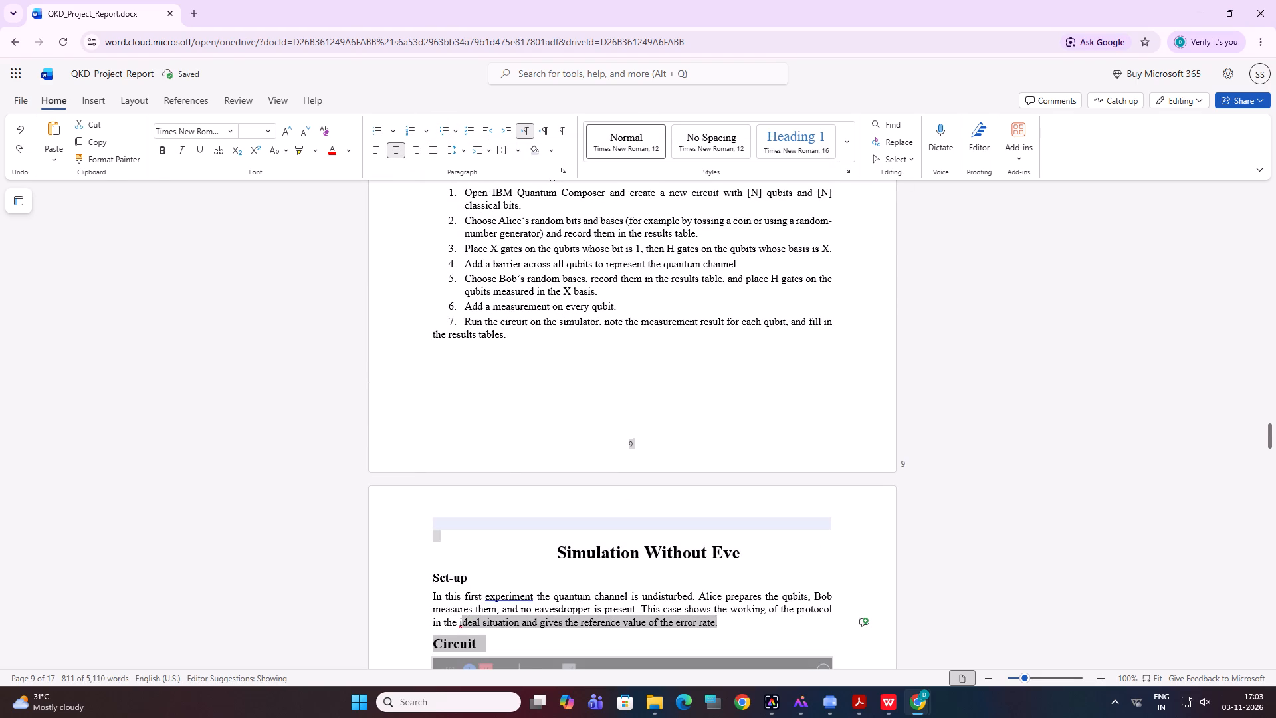
Look over the report from the "Simulation With Eve" section back to the "Classical Cryptography versus Quantum Cryptography" table.
{"action": "scroll", "coordinate": [815, 519], "scroll_direction": "down", "scroll_amount": 5}
{"action": "left_click", "coordinate": [895, 535]}
{"action": "scroll", "coordinate": [900, 532], "scroll_direction": "down", "scroll_amount": 15}
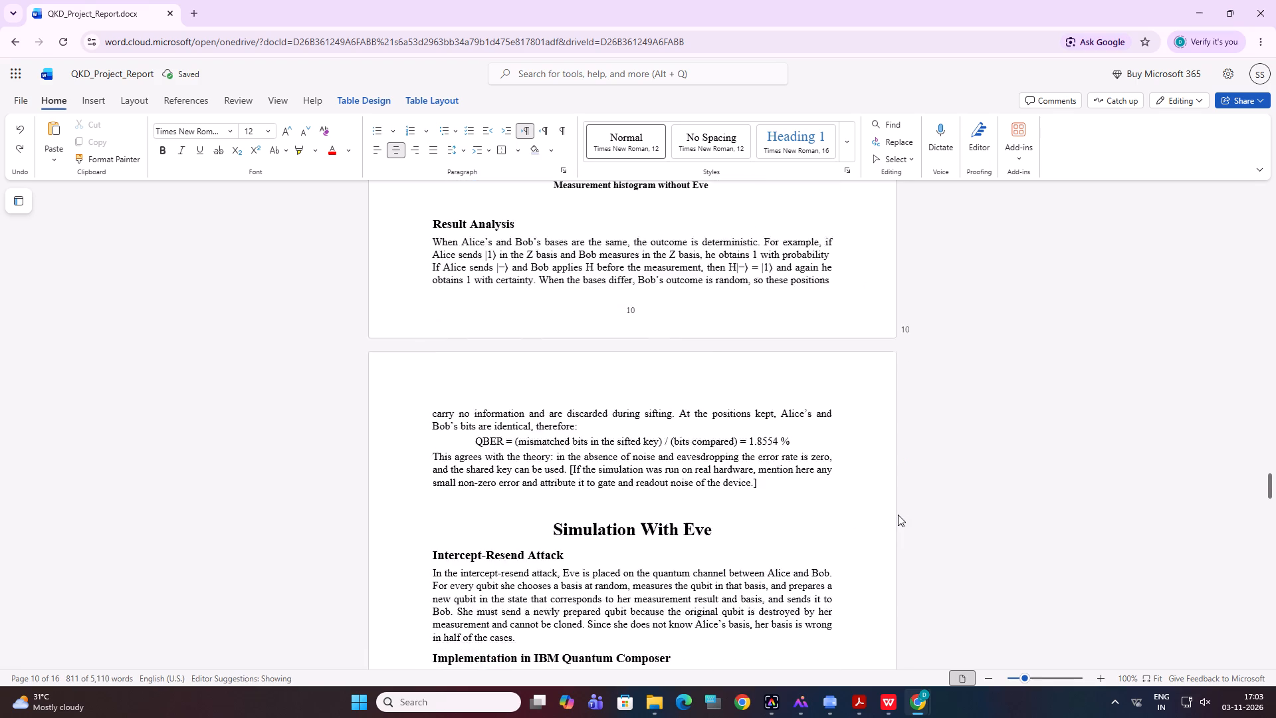
{"action": "scroll", "coordinate": [898, 513], "scroll_direction": "down", "scroll_amount": 5}
{"action": "scroll", "coordinate": [898, 511], "scroll_direction": "up", "scroll_amount": 12}
{"action": "scroll", "coordinate": [813, 495], "scroll_direction": "up", "scroll_amount": 4}
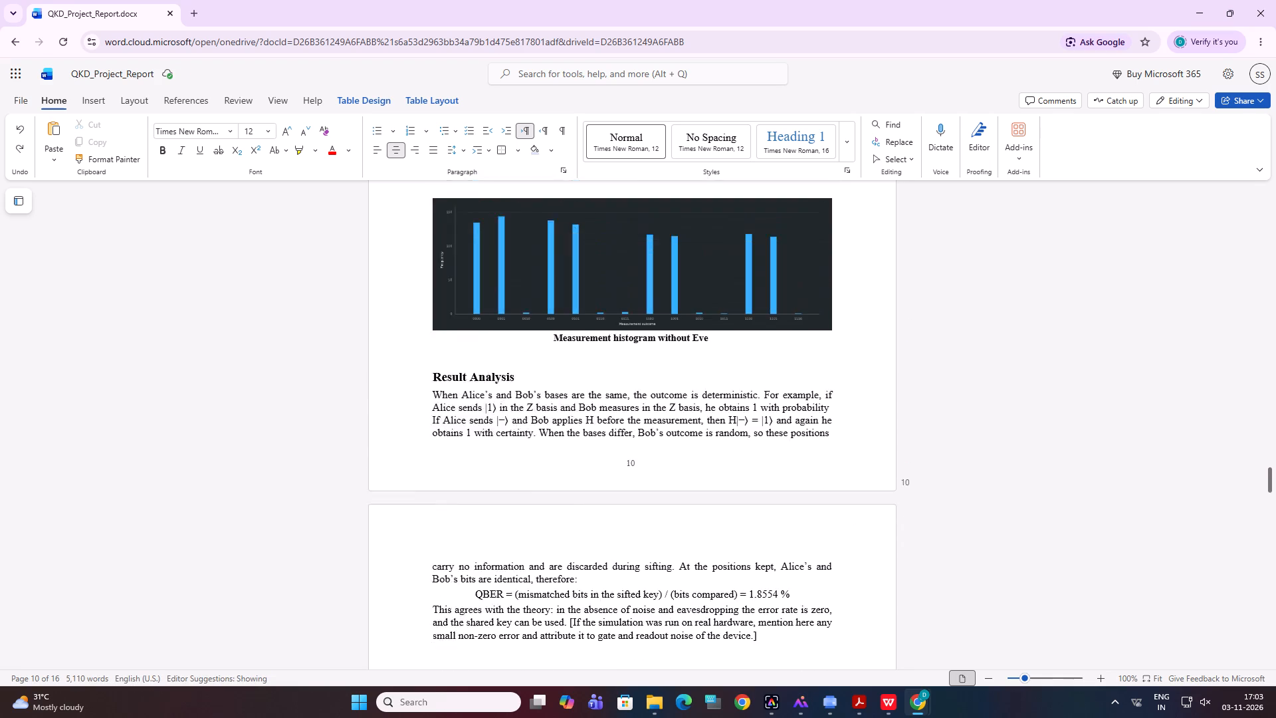
{"action": "scroll", "coordinate": [801, 486], "scroll_direction": "up", "scroll_amount": 20}
{"action": "scroll", "coordinate": [801, 486], "scroll_direction": "up", "scroll_amount": 2}
{"action": "scroll", "coordinate": [700, 421], "scroll_direction": "up", "scroll_amount": 7}
{"action": "scroll", "coordinate": [639, 398], "scroll_direction": "up", "scroll_amount": 7}
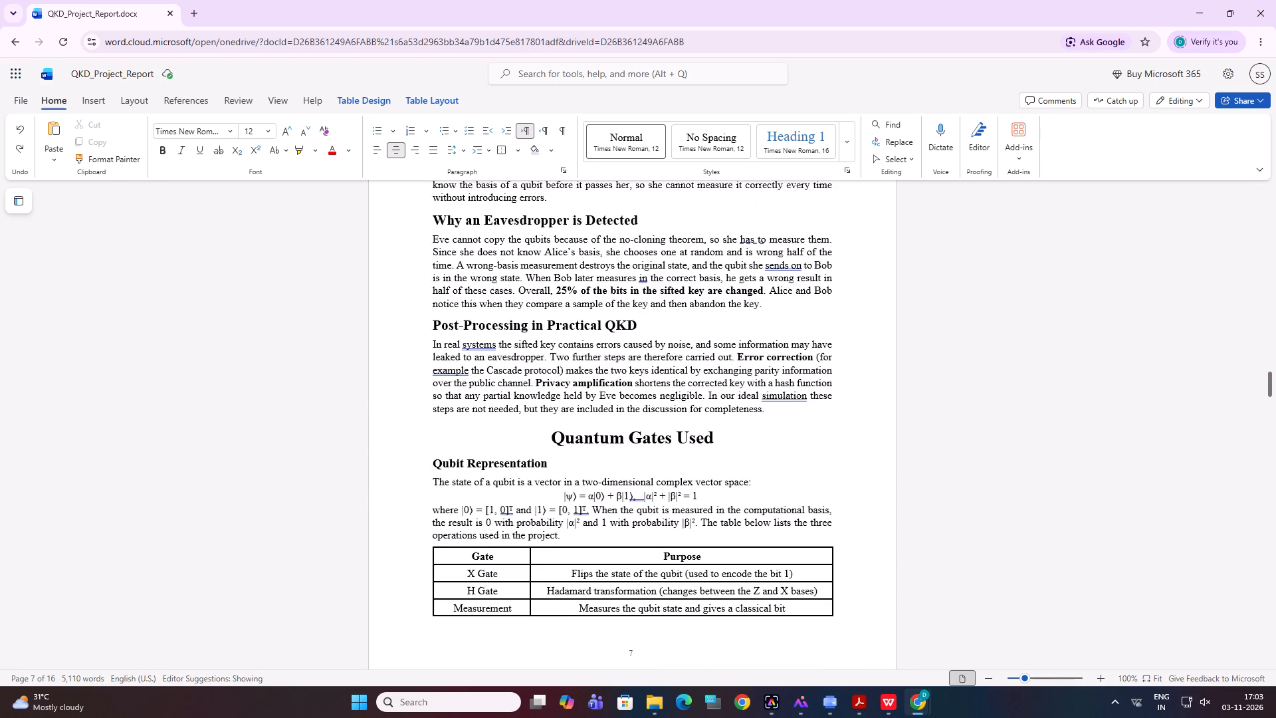
{"action": "scroll", "coordinate": [627, 389], "scroll_direction": "up", "scroll_amount": 19}
{"action": "scroll", "coordinate": [626, 387], "scroll_direction": "up", "scroll_amount": 19}
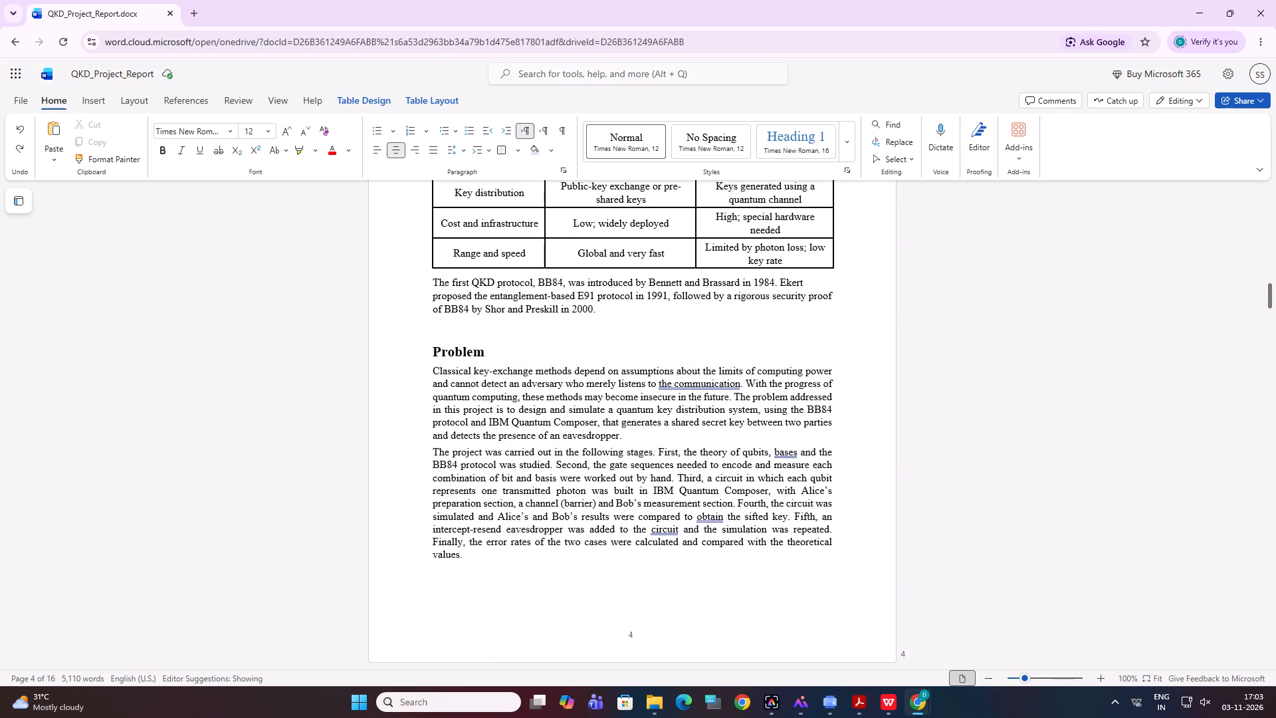
{"action": "scroll", "coordinate": [626, 380], "scroll_direction": "up", "scroll_amount": 1}
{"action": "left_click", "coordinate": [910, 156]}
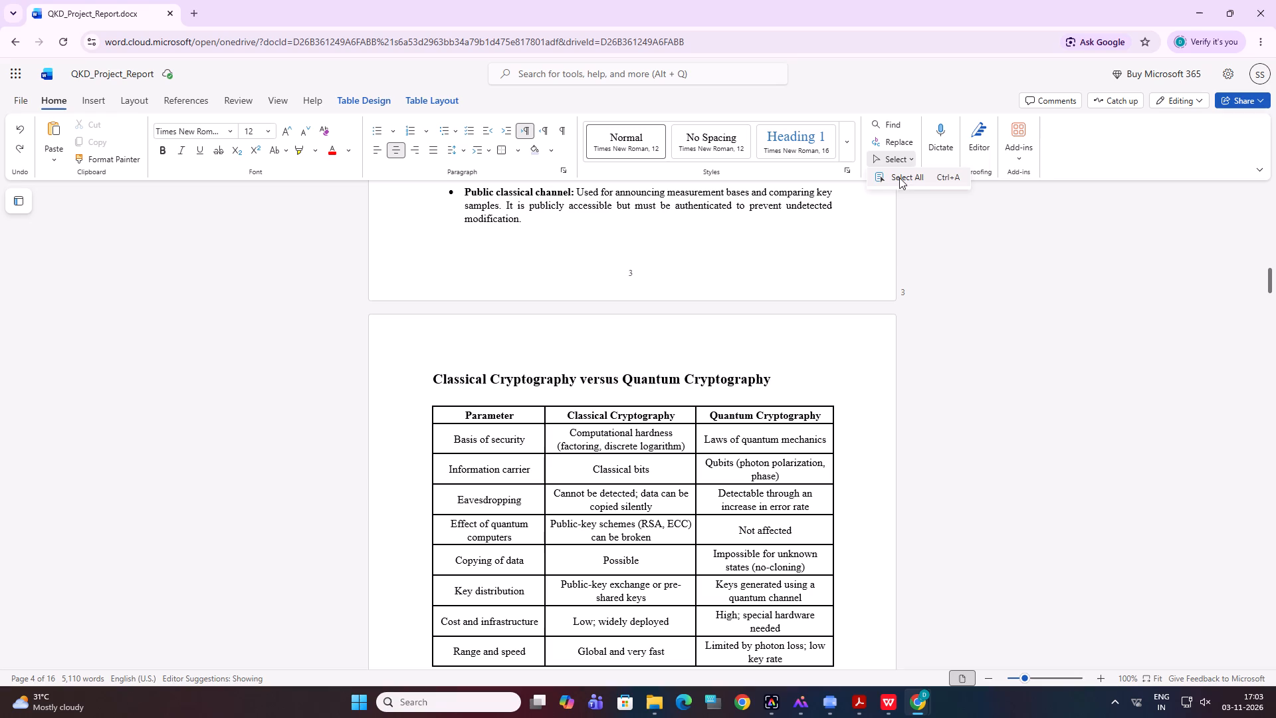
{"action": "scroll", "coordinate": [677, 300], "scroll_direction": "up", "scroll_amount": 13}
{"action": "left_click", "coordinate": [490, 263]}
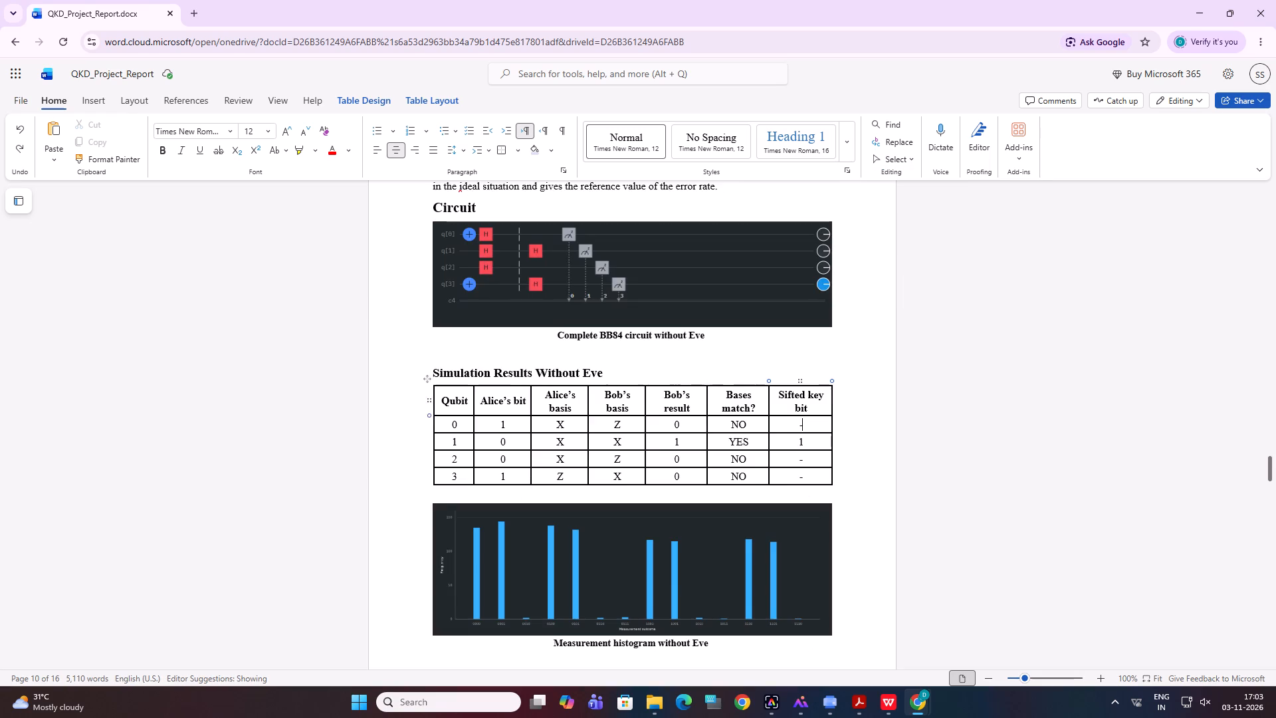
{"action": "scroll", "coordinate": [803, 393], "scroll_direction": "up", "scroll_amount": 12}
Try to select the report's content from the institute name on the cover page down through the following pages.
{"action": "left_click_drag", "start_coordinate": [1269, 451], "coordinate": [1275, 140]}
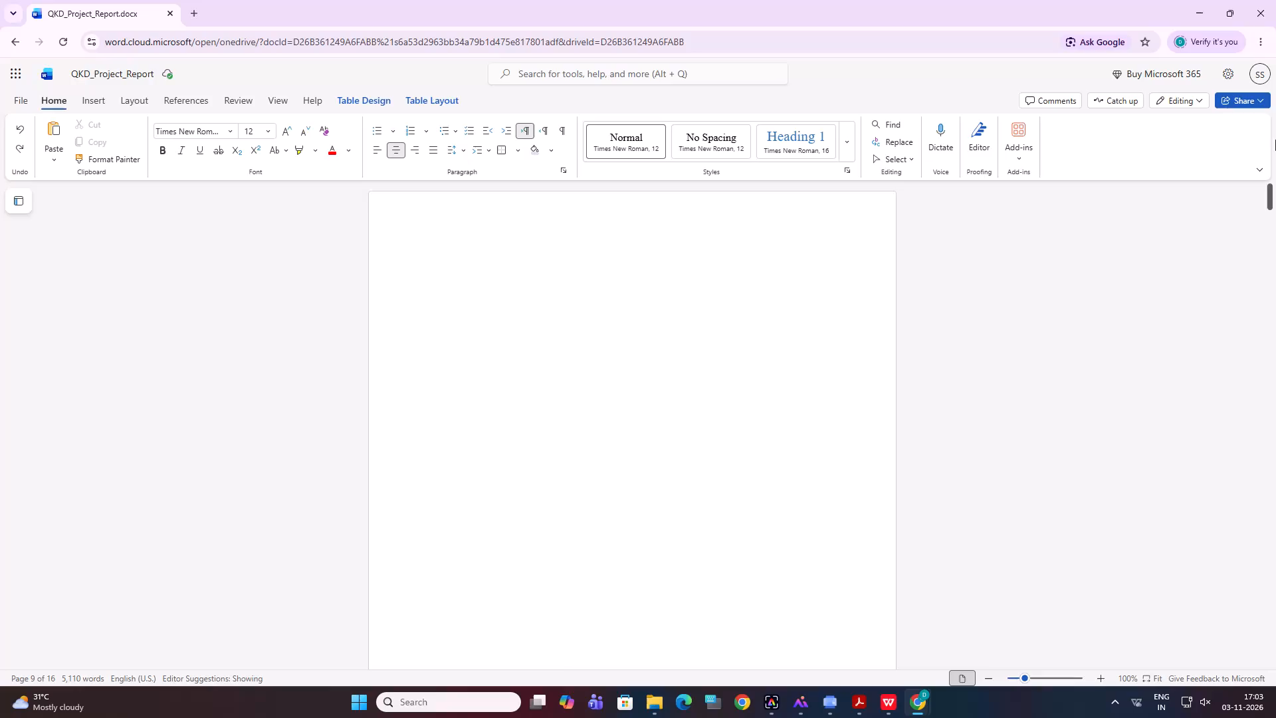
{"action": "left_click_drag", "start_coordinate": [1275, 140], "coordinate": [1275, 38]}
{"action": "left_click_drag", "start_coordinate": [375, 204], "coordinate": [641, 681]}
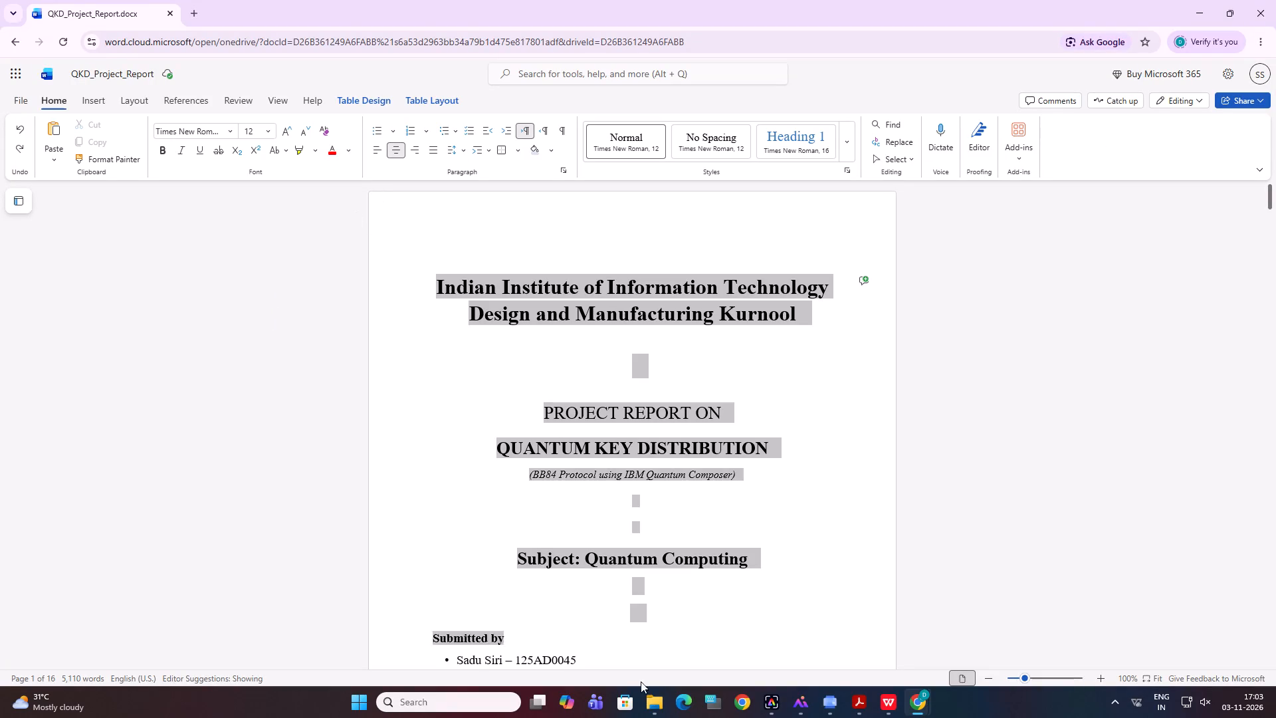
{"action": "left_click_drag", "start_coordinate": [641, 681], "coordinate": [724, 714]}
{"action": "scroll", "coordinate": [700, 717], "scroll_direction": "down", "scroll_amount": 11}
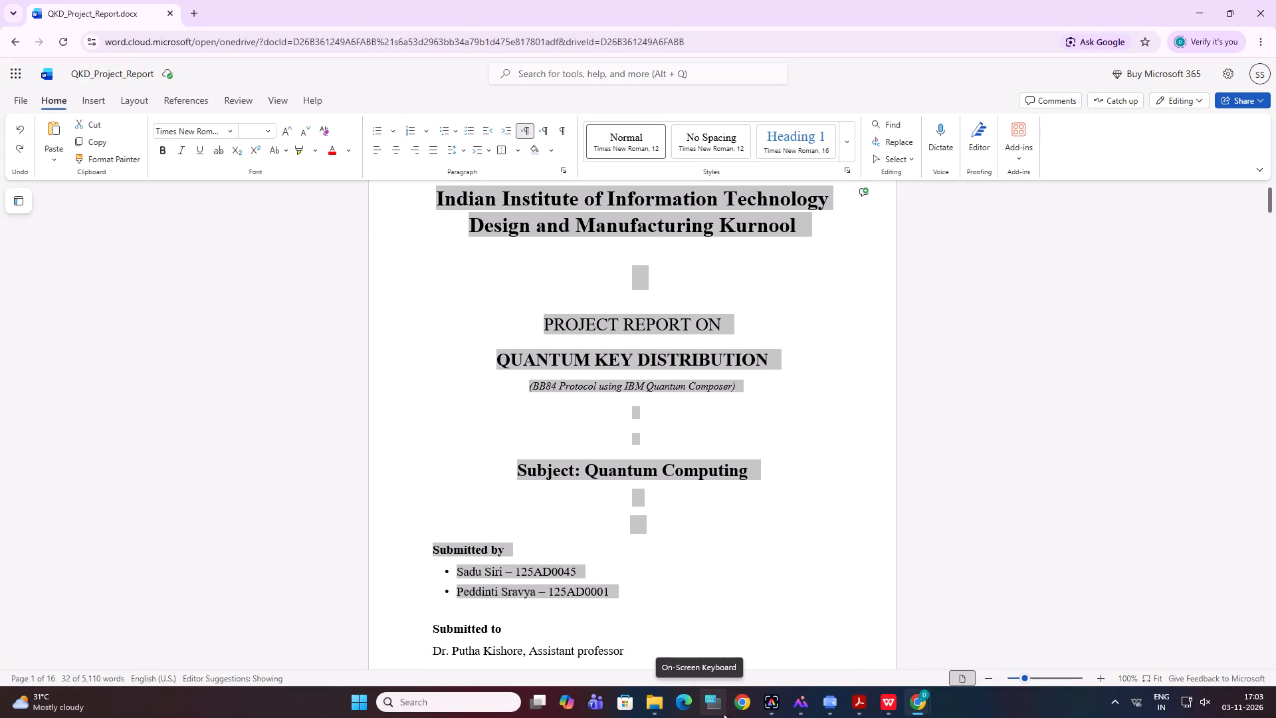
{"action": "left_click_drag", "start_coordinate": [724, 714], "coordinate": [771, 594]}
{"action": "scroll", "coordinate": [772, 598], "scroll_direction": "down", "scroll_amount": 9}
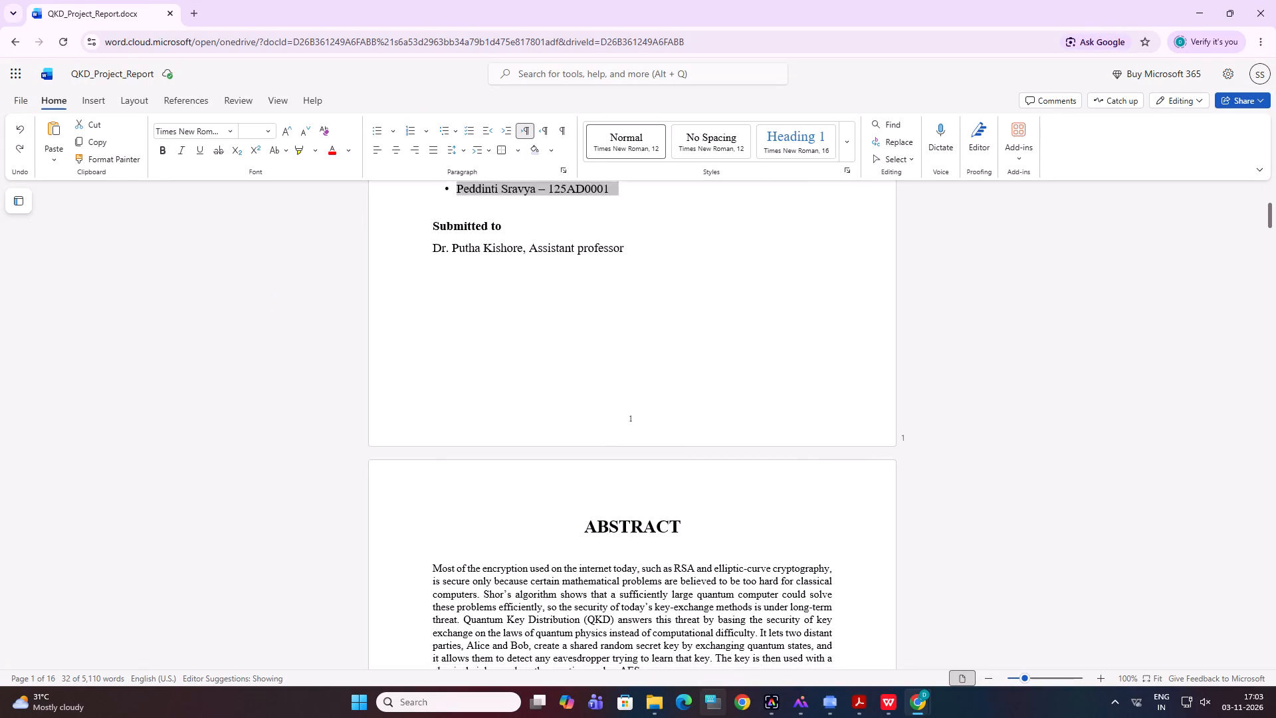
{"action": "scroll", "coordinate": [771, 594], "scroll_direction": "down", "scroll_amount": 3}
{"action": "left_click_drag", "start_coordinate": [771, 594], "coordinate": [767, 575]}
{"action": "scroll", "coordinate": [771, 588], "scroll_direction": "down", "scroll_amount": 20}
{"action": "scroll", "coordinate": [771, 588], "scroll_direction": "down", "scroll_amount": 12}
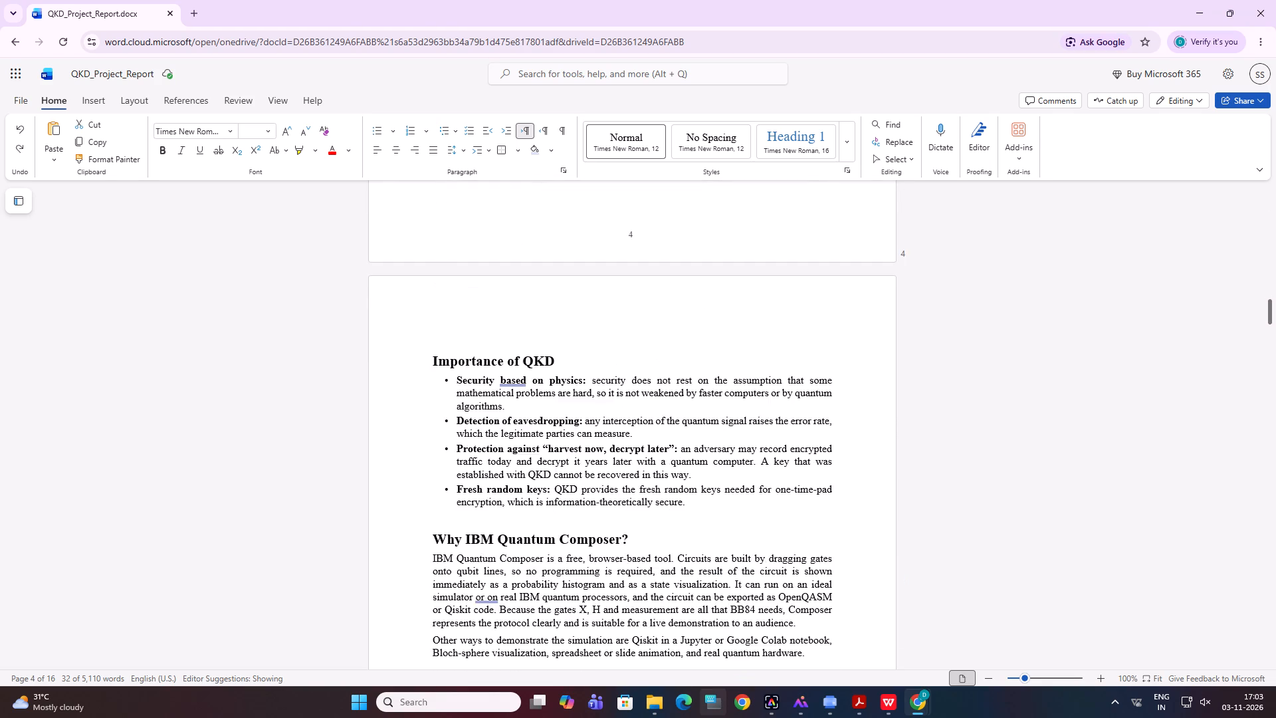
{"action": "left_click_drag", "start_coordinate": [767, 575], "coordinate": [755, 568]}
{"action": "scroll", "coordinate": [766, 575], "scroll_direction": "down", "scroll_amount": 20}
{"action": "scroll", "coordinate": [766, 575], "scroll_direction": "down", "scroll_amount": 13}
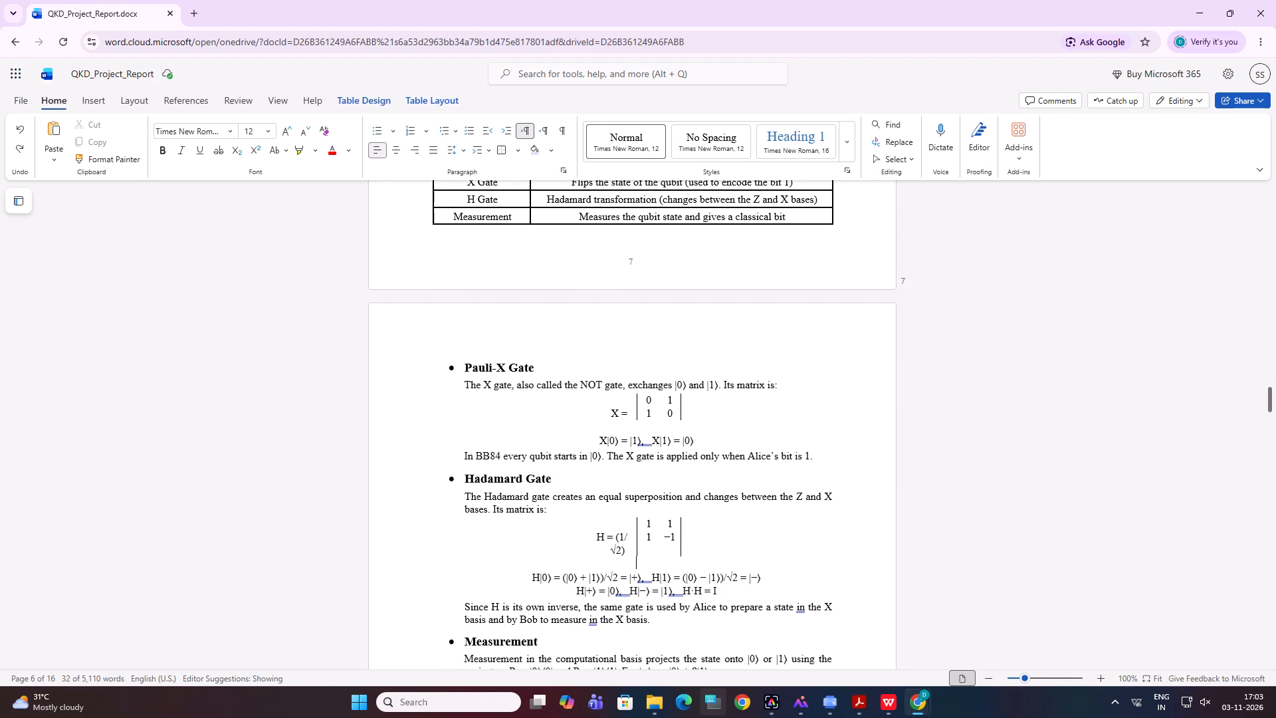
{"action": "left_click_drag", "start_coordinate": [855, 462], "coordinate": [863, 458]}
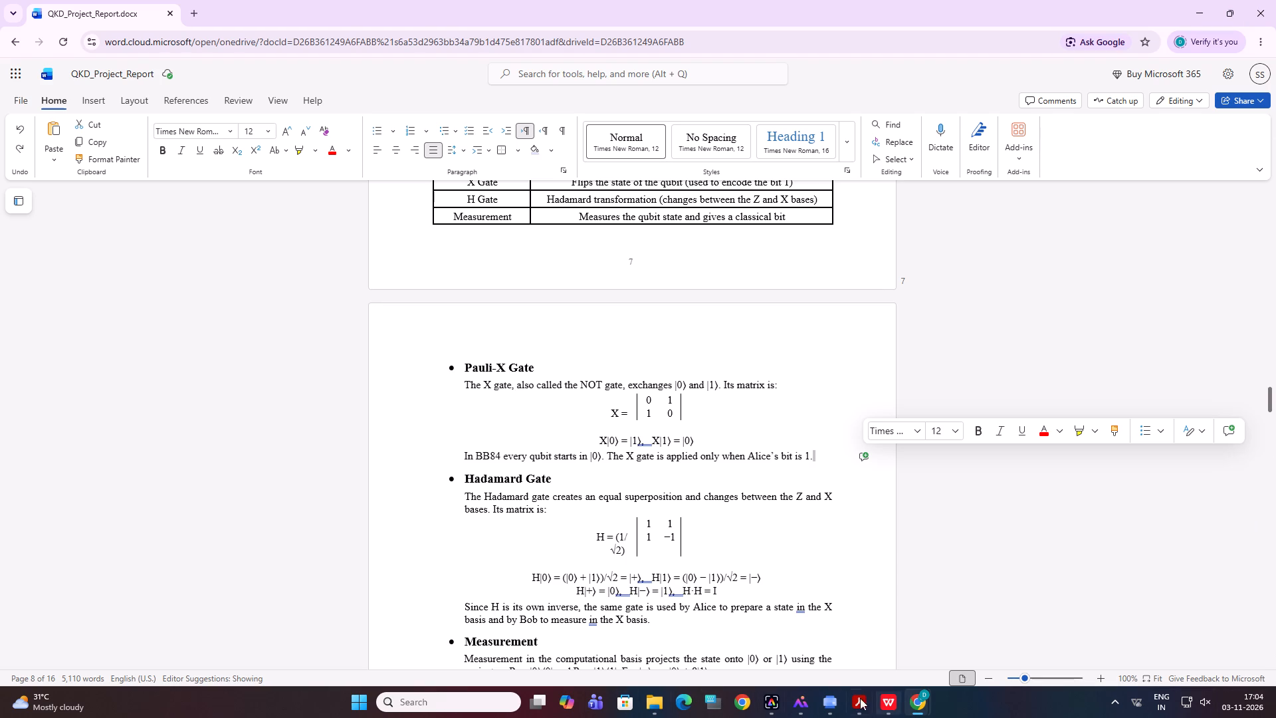
Open a new browser window.
{"action": "left_click", "coordinate": [738, 703]}
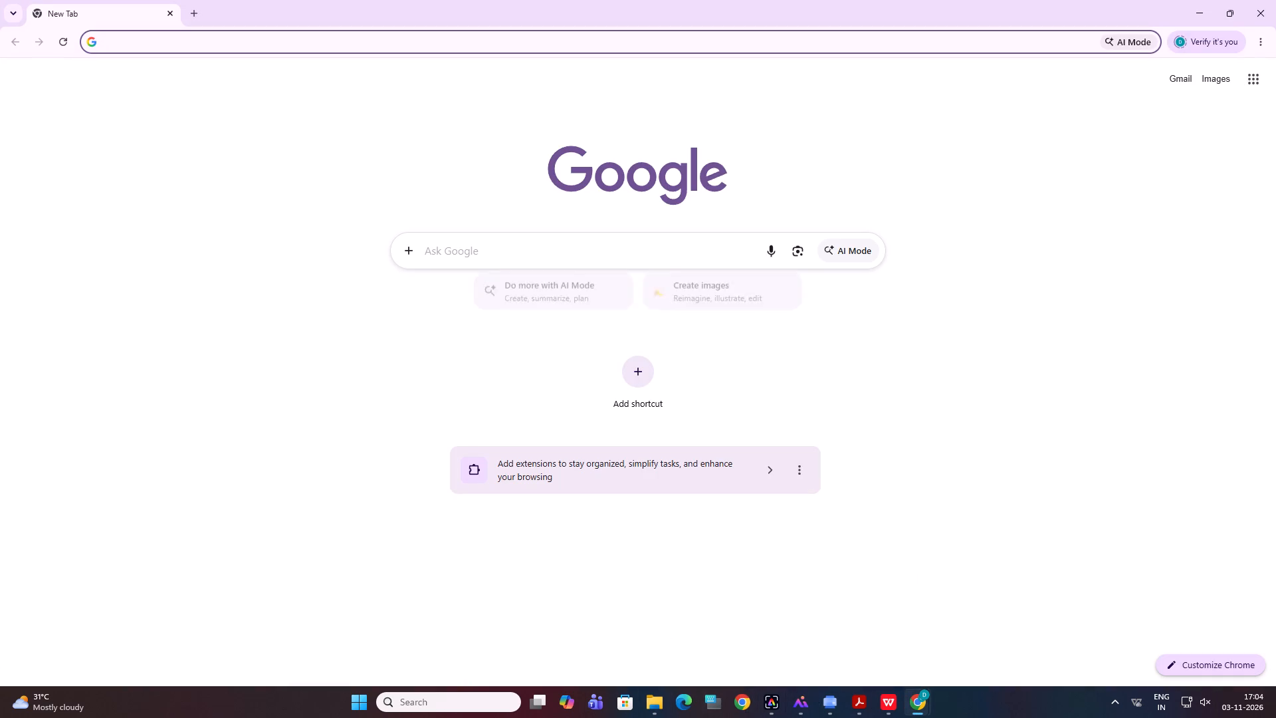
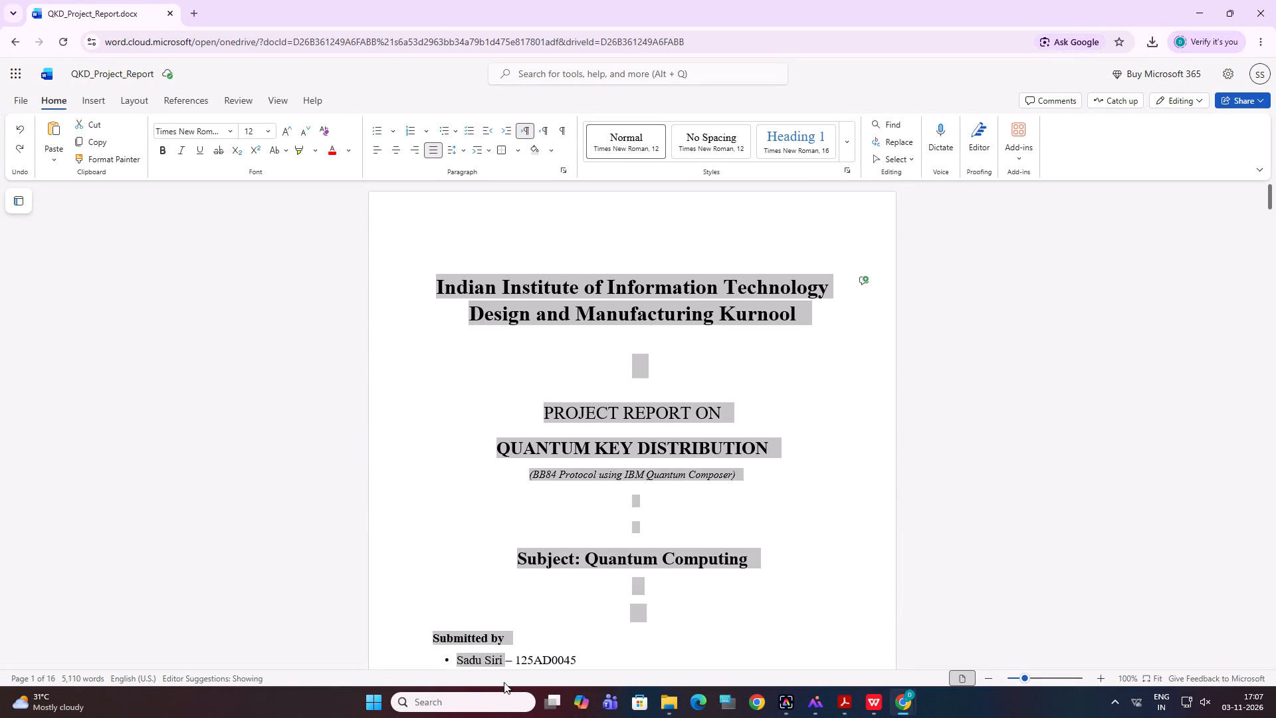
Try to extend the text selection from the cover page's "Submitted by" list down into the ABSTRACT page.
{"action": "left_click_drag", "start_coordinate": [504, 682], "coordinate": [724, 608]}
{"action": "scroll", "coordinate": [496, 703], "scroll_direction": "down", "scroll_amount": 7}
{"action": "scroll", "coordinate": [713, 665], "scroll_direction": "down", "scroll_amount": 4}
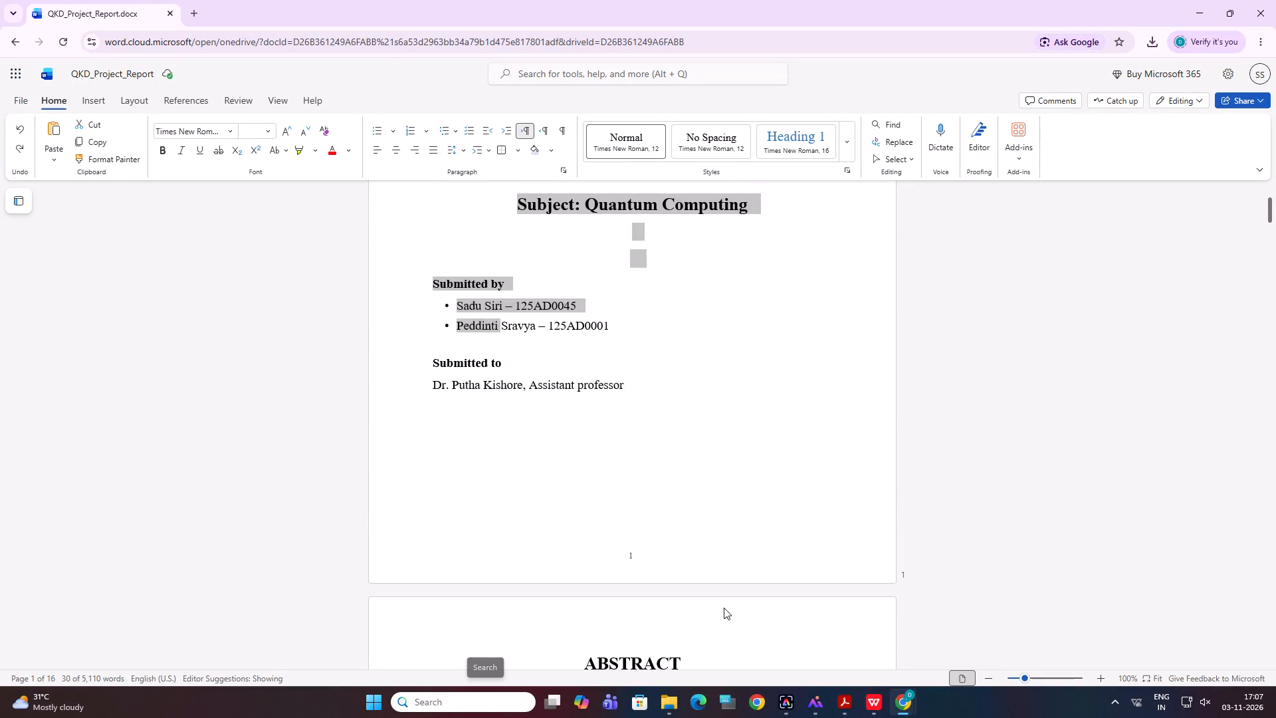
{"action": "left_click_drag", "start_coordinate": [724, 608], "coordinate": [641, 278]}
{"action": "scroll", "coordinate": [724, 608], "scroll_direction": "down", "scroll_amount": 6}
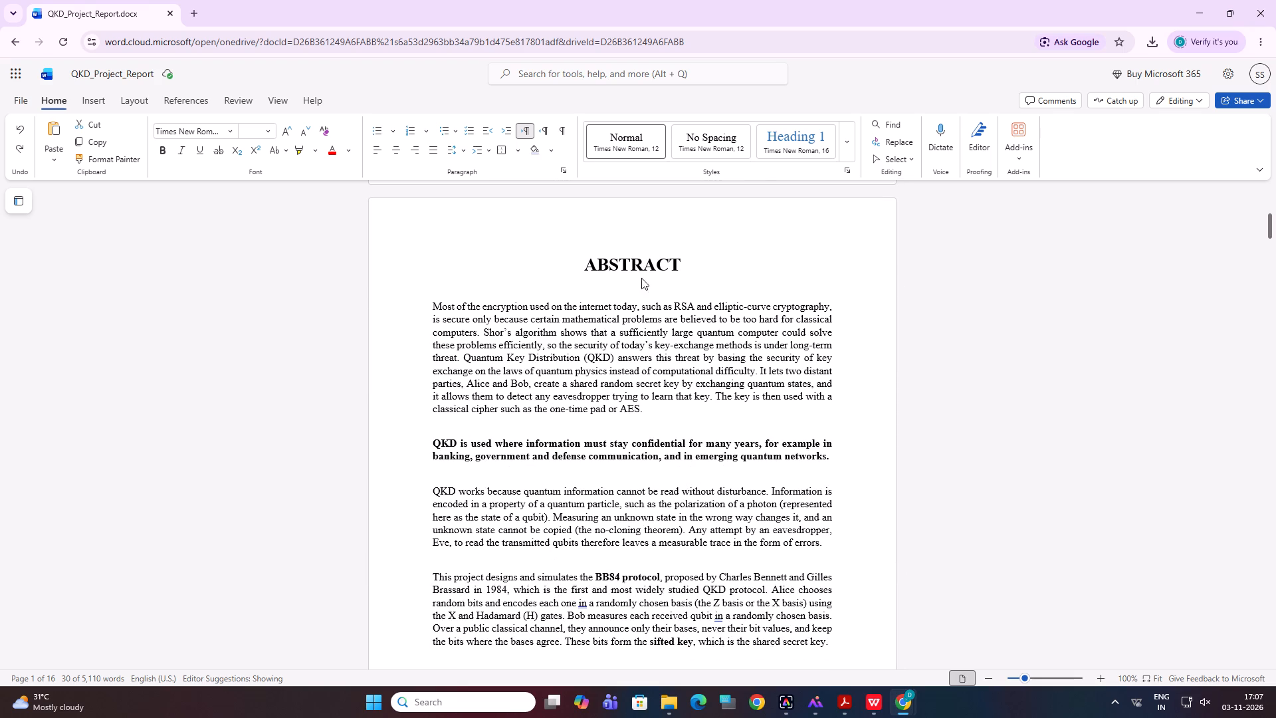
Delete the selected cover page text and the characters before it, through the first letters of the ABSTRACT heading, leaving "RACT".
{"action": "left_click_drag", "start_coordinate": [641, 278], "coordinate": [641, 274]}
{"action": "key", "text": "BackSpace"}
{"action": "key", "text": "BackSpace"}
{"action": "key", "text": "BackSpace"}
{"action": "key", "text": "BackSpace"}
{"action": "key", "text": "BackSpace"}
{"action": "key", "text": "BackSpace"}
{"action": "key", "text": "BackSpace"}
{"action": "key", "text": "BackSpace"}
{"action": "key", "text": "BackSpace"}
{"action": "key", "text": "BackSpace"}
{"action": "key", "text": "BackSpace"}
{"action": "key", "text": "BackSpace"}
{"action": "key", "text": "BackSpace"}
{"action": "key", "text": "BackSpace"}
{"action": "key", "text": "BackSpace"}
{"action": "key", "text": "BackSpace"}
{"action": "key", "text": "BackSpace"}
{"action": "key", "text": "BackSpace"}
{"action": "key", "text": "BackSpace"}
{"action": "key", "text": "BackSpace"}
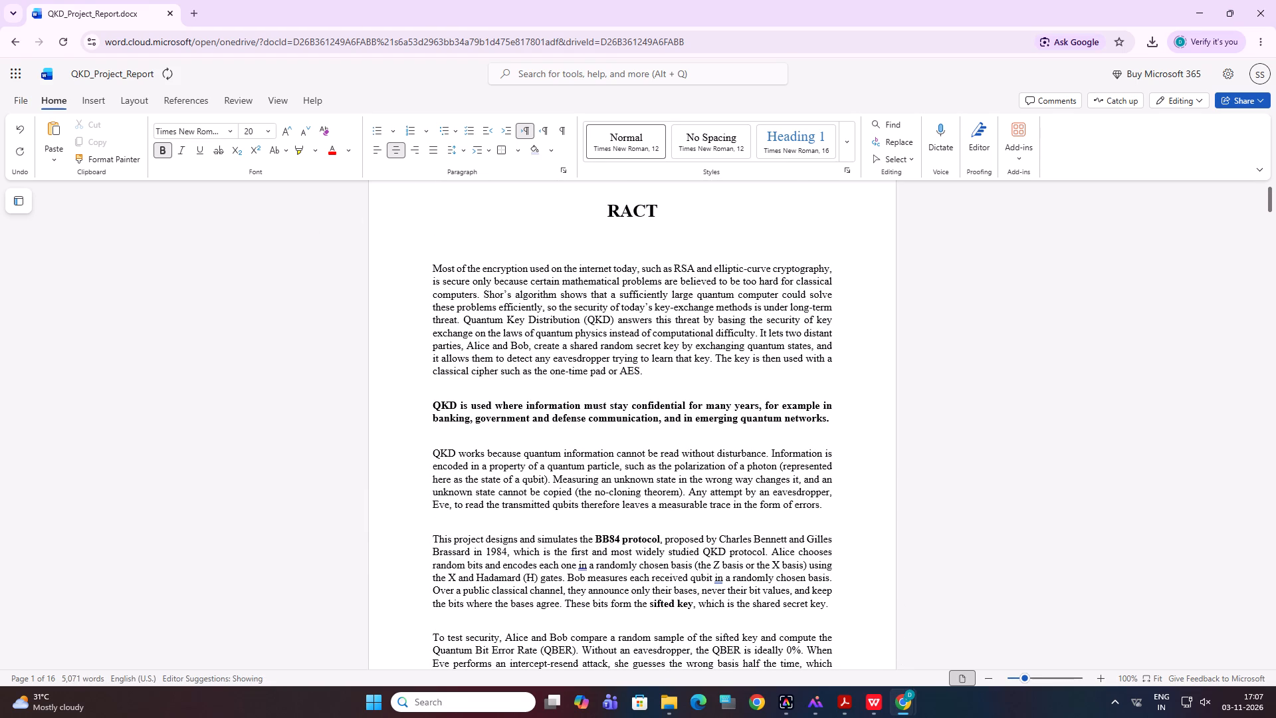
Delete the rest of the abstract page, from the remaining heading letters through the closing paragraph about the two simulated scenarios.
{"action": "scroll", "coordinate": [433, 199], "scroll_direction": "up", "scroll_amount": 4}
{"action": "left_click_drag", "start_coordinate": [435, 221], "coordinate": [657, 654]}
{"action": "scroll", "coordinate": [658, 652], "scroll_direction": "down", "scroll_amount": 4}
{"action": "left_click_drag", "start_coordinate": [657, 654], "coordinate": [818, 675]}
{"action": "scroll", "coordinate": [708, 700], "scroll_direction": "down", "scroll_amount": 5}
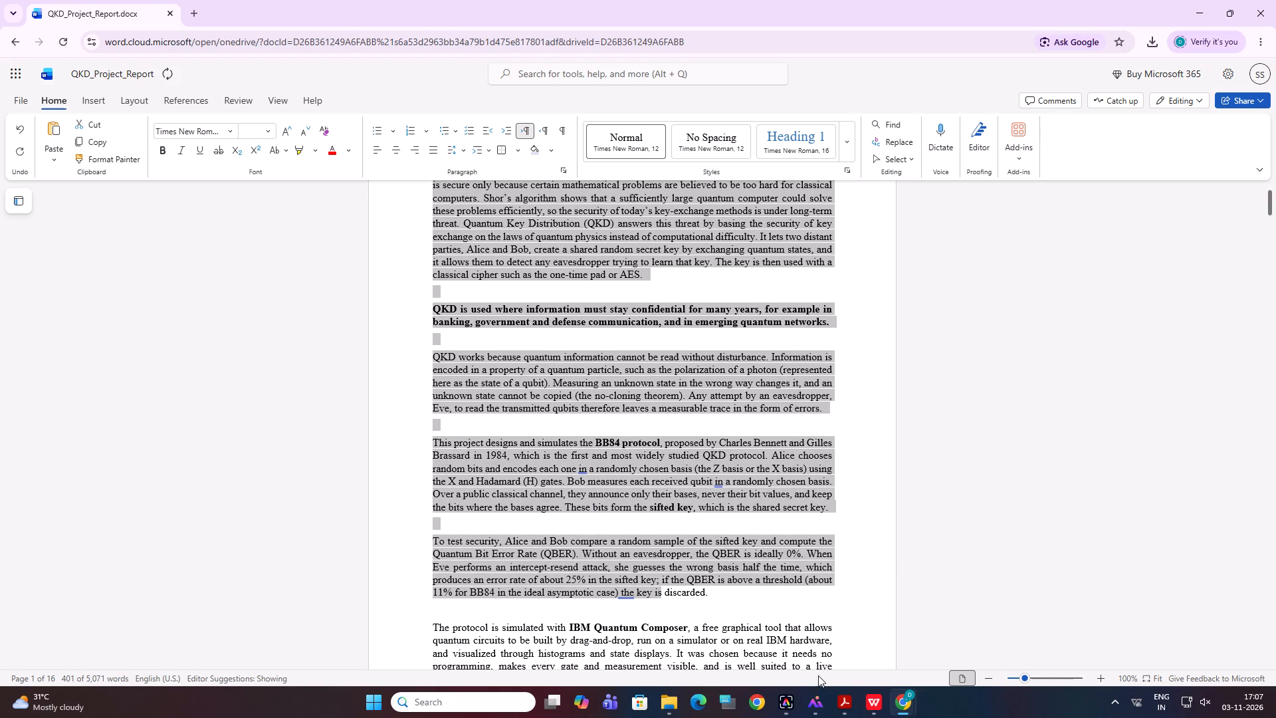
{"action": "left_click_drag", "start_coordinate": [818, 675], "coordinate": [815, 659]}
{"action": "key", "text": "BackSpace"}
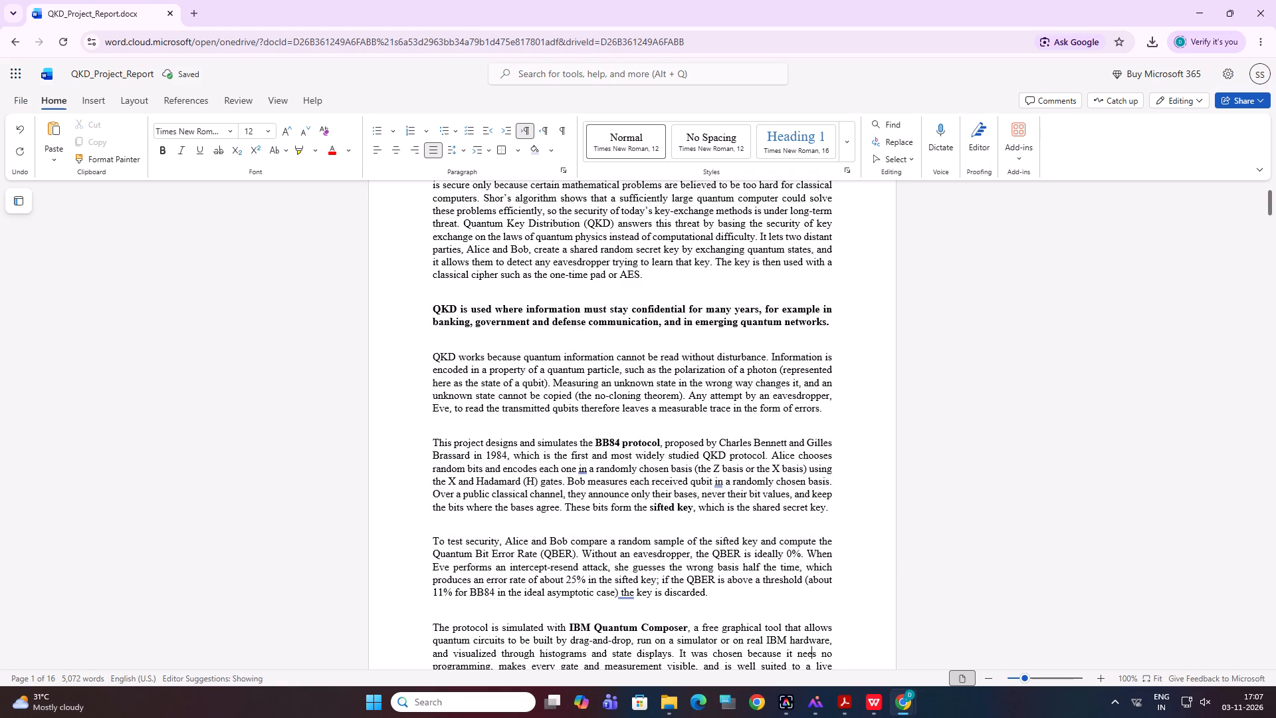
{"action": "left_click_drag", "start_coordinate": [837, 667], "coordinate": [198, 191]}
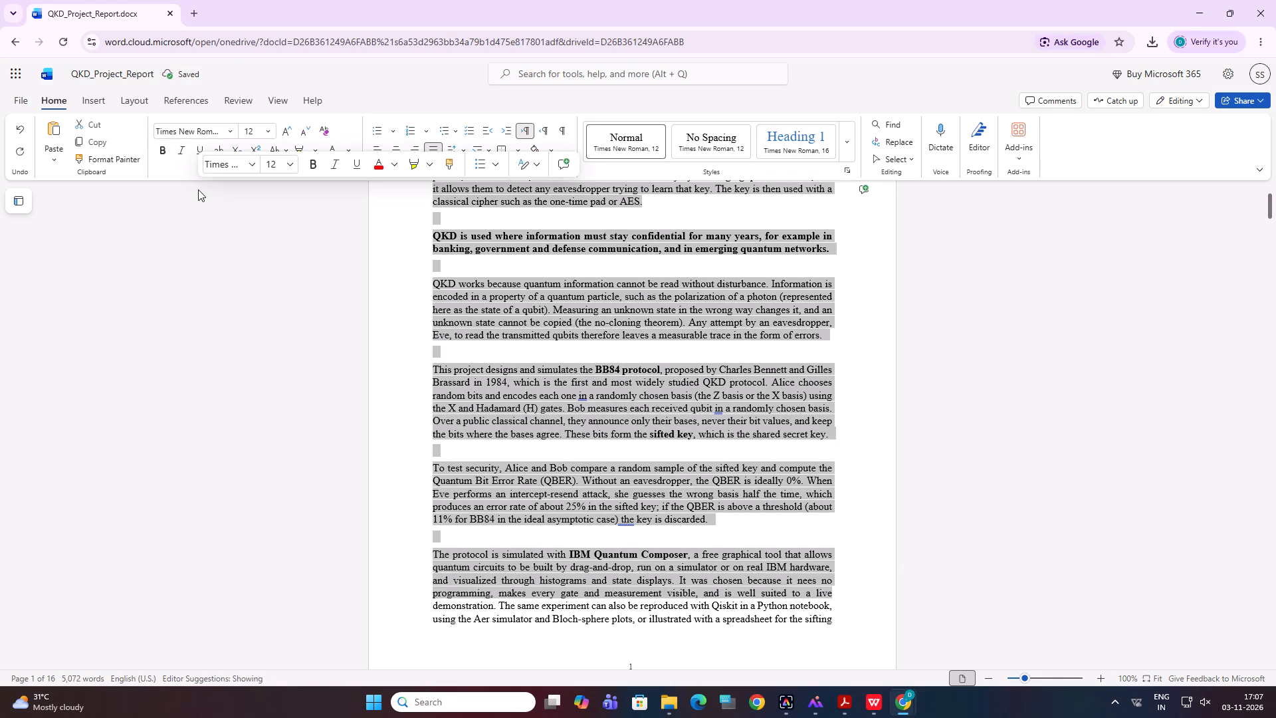
{"action": "key", "text": "BackSpace"}
{"action": "left_click_drag", "start_coordinate": [719, 302], "coordinate": [257, 102]}
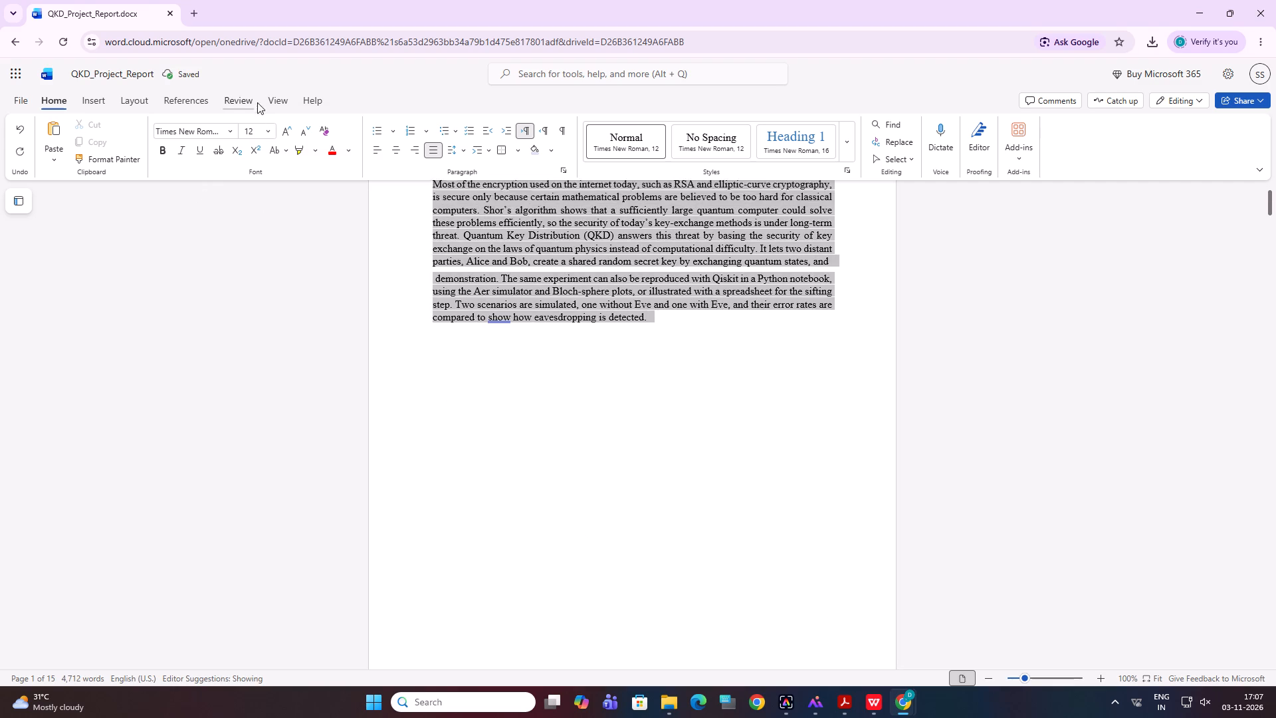
{"action": "left_click_drag", "start_coordinate": [257, 102], "coordinate": [257, 96]}
{"action": "key", "text": "BackSpace"}
Delete the content from the "Introduction" heading through the "Public classical channel" bullet in the Quantum Key Distribution (QKD) section.
{"action": "scroll", "coordinate": [524, 504], "scroll_direction": "down", "scroll_amount": 7}
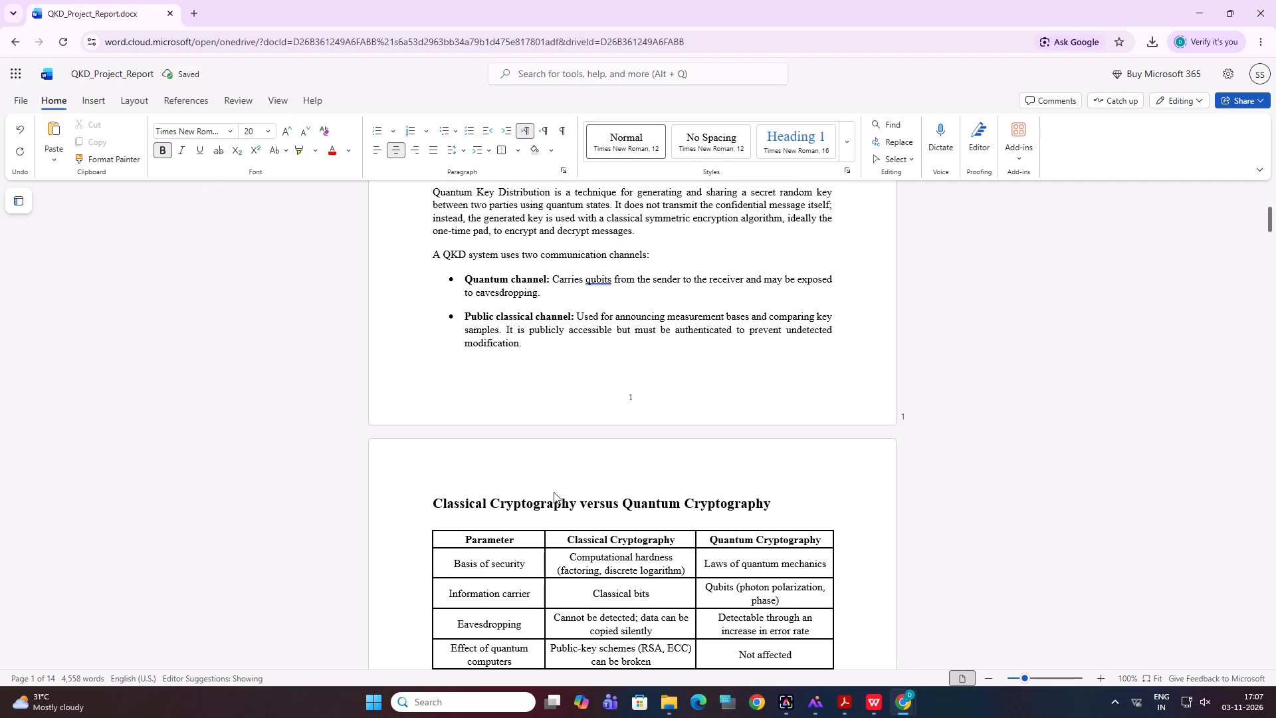
{"action": "left_click_drag", "start_coordinate": [562, 354], "coordinate": [527, 180]}
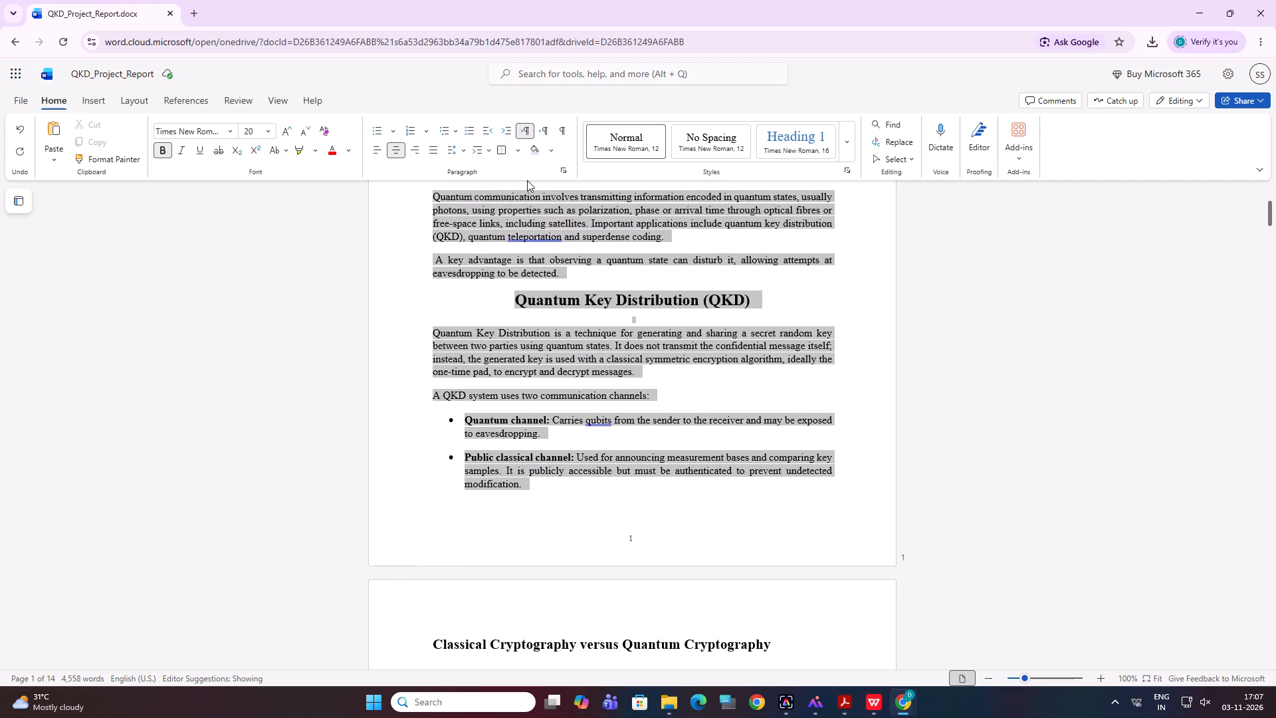
{"action": "left_click_drag", "start_coordinate": [527, 180], "coordinate": [538, 203]}
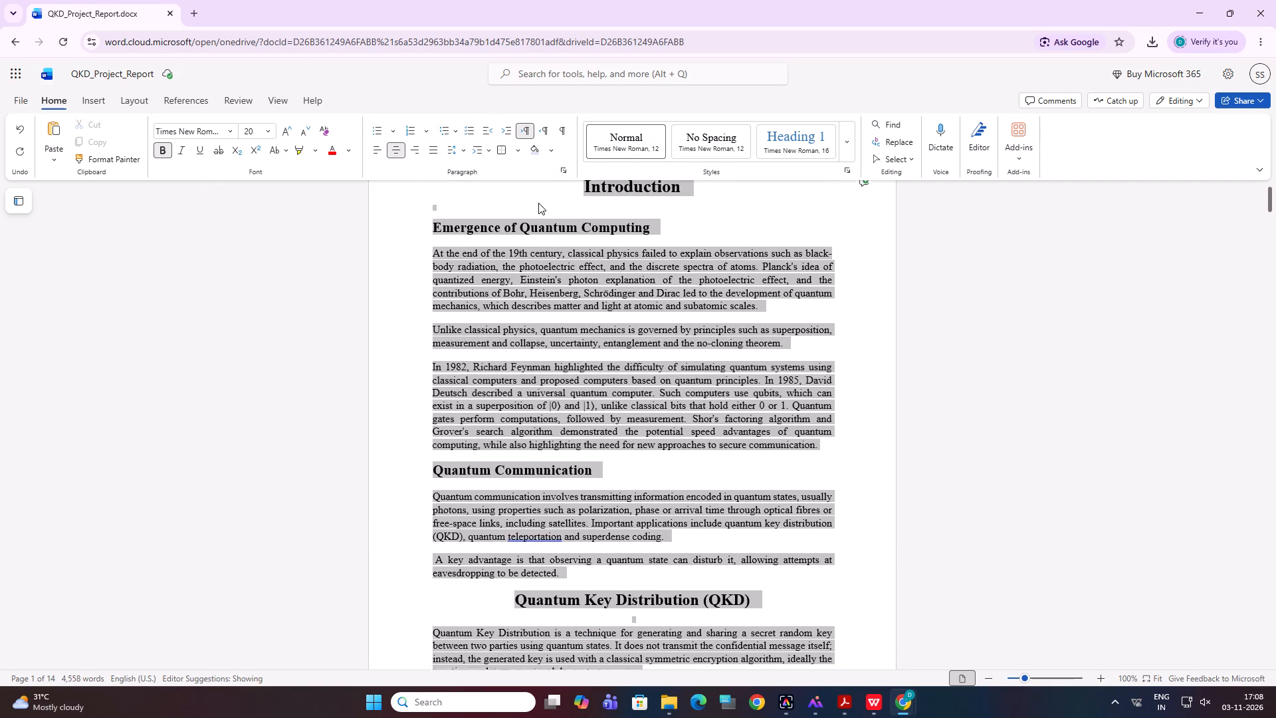
{"action": "left_click_drag", "start_coordinate": [538, 203], "coordinate": [547, 205]}
{"action": "key", "text": "BackSpace"}
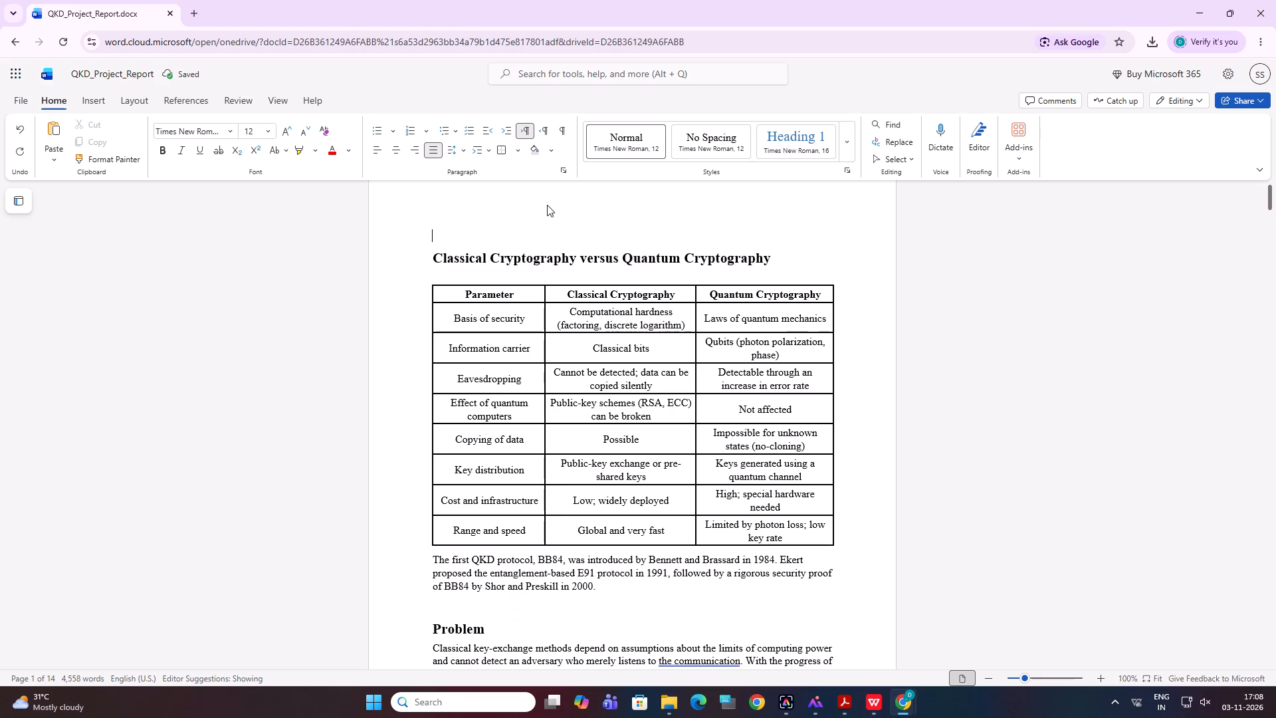
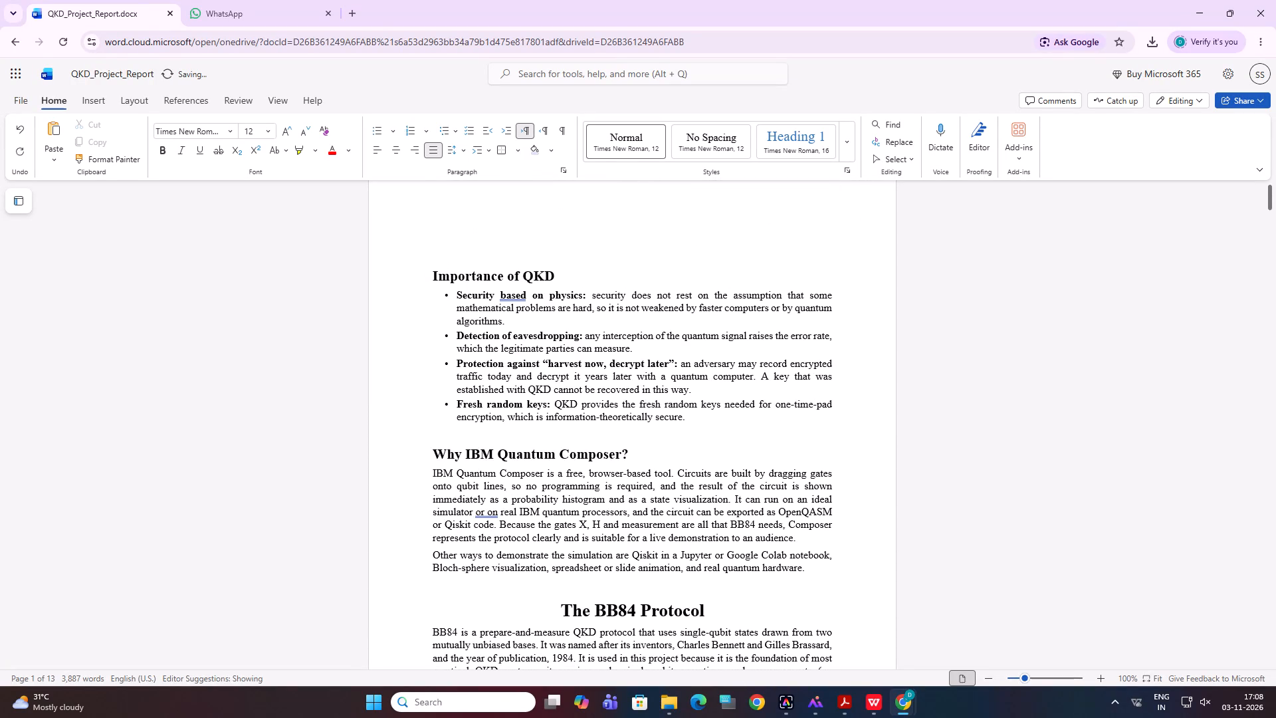
Delete the report text from the "Importance of QKD" section through most of the opening paragraph under "The BB84 Protocol".
{"action": "left_click_drag", "start_coordinate": [423, 198], "coordinate": [819, 620]}
{"action": "scroll", "coordinate": [772, 713], "scroll_direction": "down", "scroll_amount": 10}
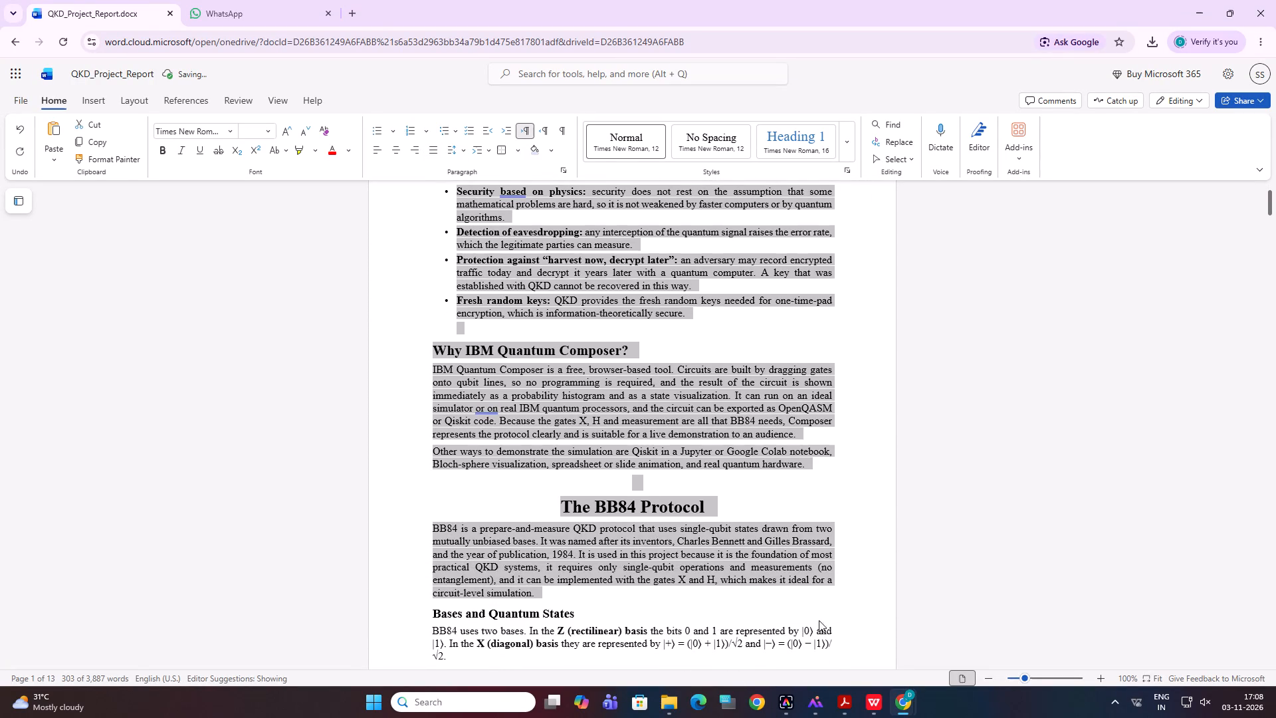
{"action": "left_click_drag", "start_coordinate": [819, 620], "coordinate": [818, 614]}
{"action": "left_click_drag", "start_coordinate": [544, 584], "coordinate": [421, 150]}
{"action": "key", "text": "BackSpace"}
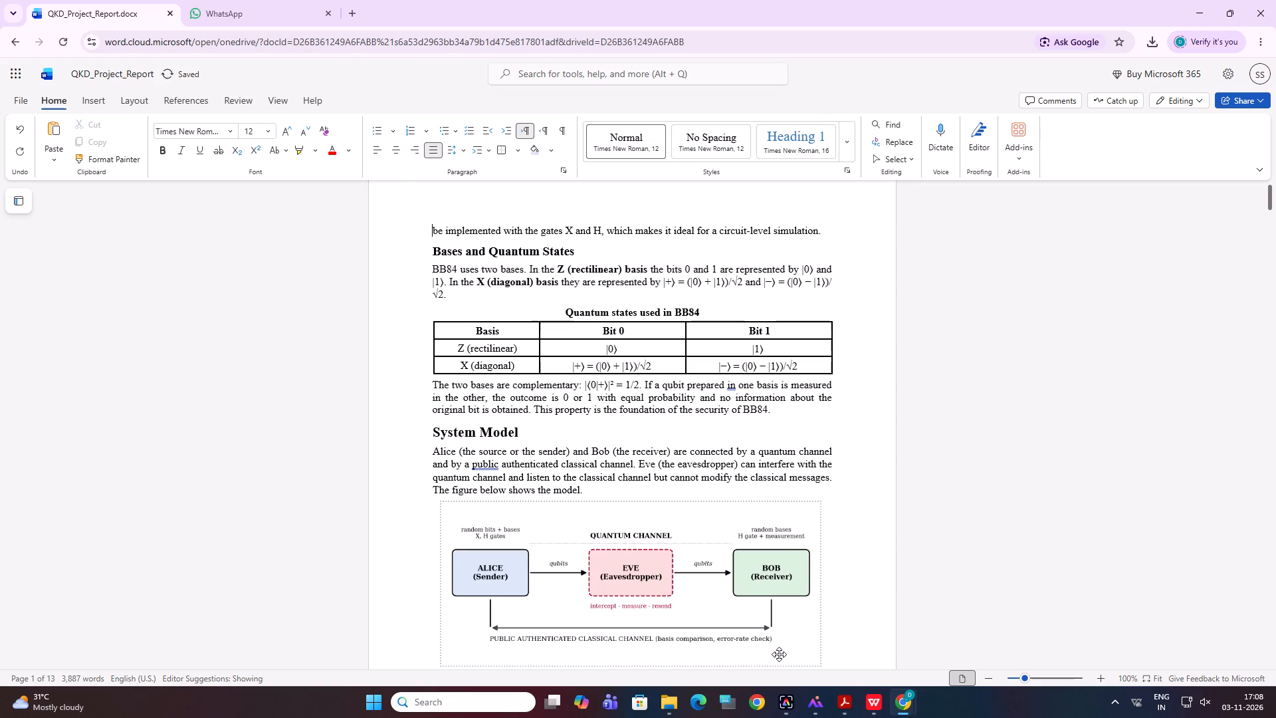
Delete the leftover BB84 introduction line, the "Bases and Quantum States" section and the "System Model" section including its Alice–Eve–Bob figure.
{"action": "left_click_drag", "start_coordinate": [834, 647], "coordinate": [307, 79]}
{"action": "key", "text": "BackSpace"}
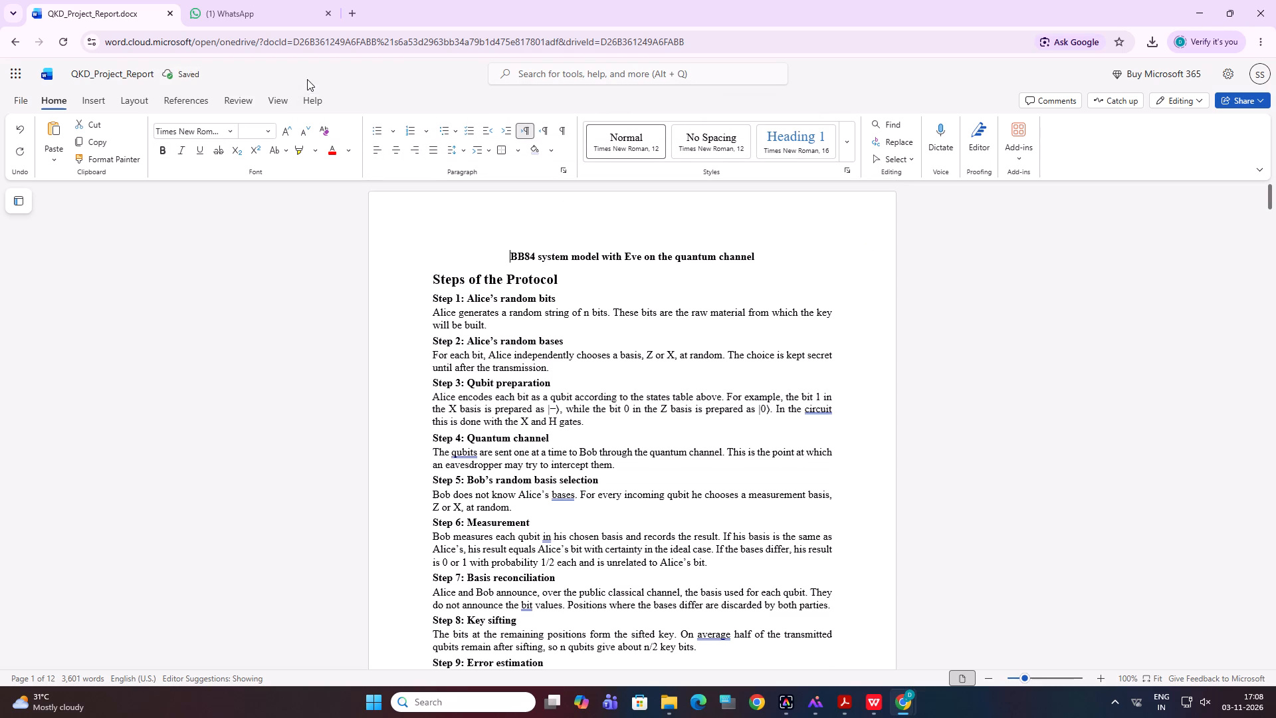
Delete the content below the "Steps of the Protocol" heading, from Step 1 through the first lines of "Why an Eavesdropper is Detected".
{"action": "scroll", "coordinate": [494, 511], "scroll_direction": "down", "scroll_amount": 5}
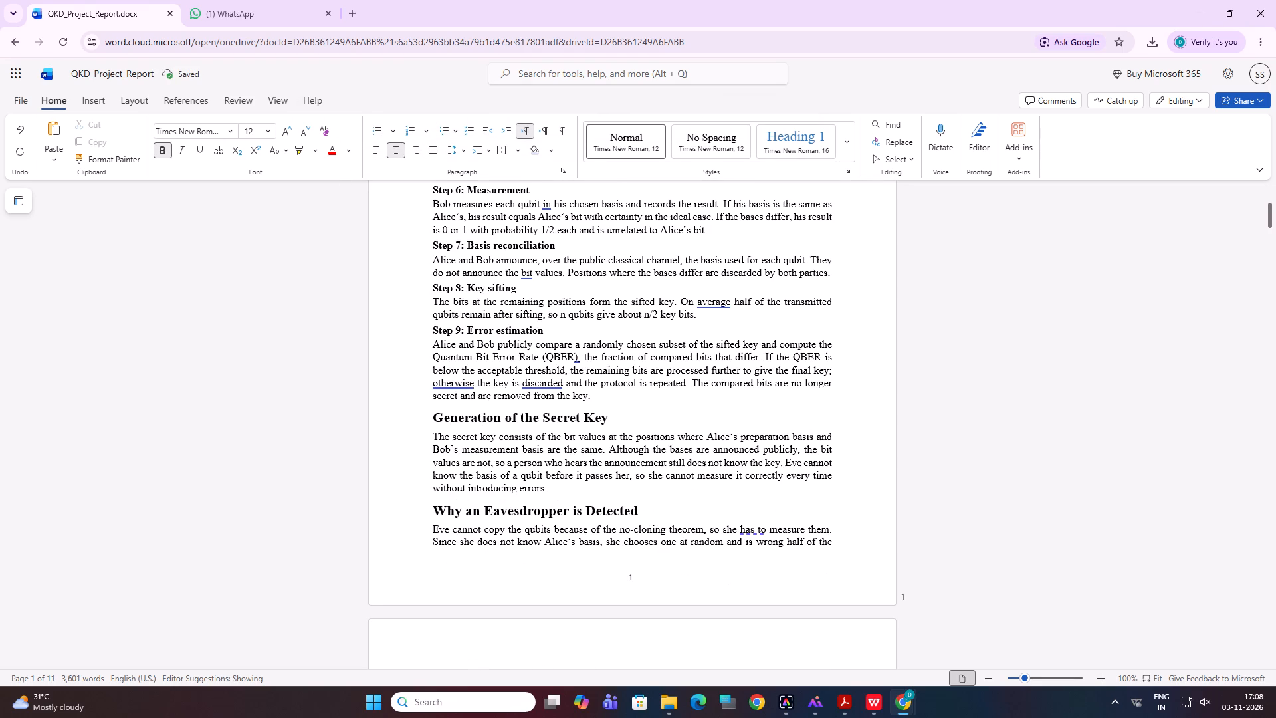
{"action": "left_click_drag", "start_coordinate": [855, 550], "coordinate": [422, 95]}
{"action": "key", "text": "BackSpace"}
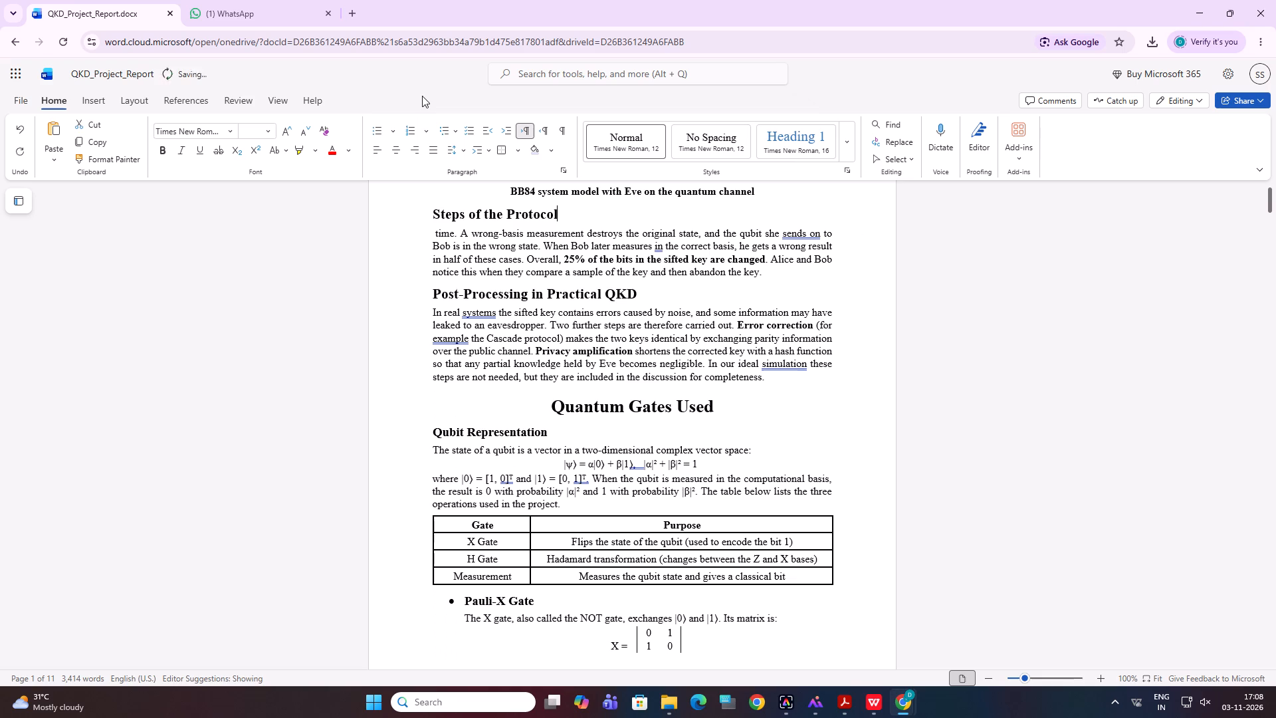
Erase the trailing letters "ocol" from the "Steps of the Protocol" heading.
{"action": "key", "text": "BackSpace"}
{"action": "key", "text": "BackSpace"}
{"action": "key", "text": "BackSpace"}
{"action": "key", "text": "BackSpace"}
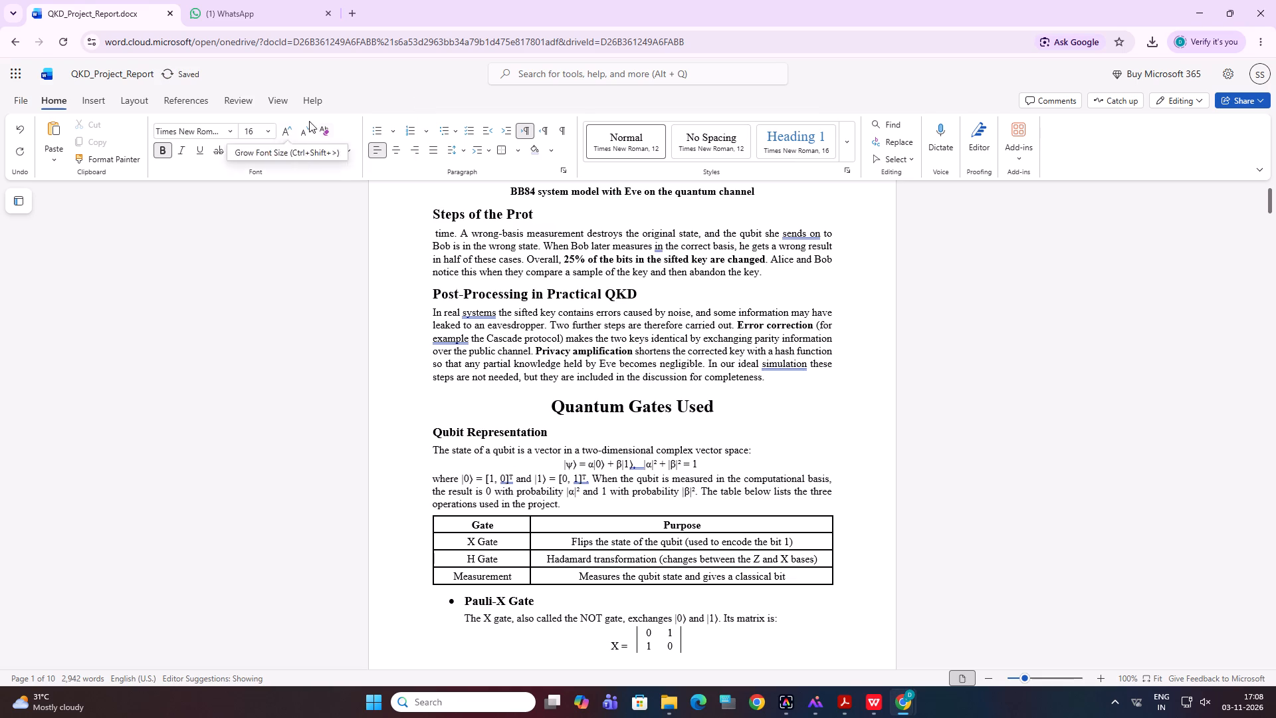
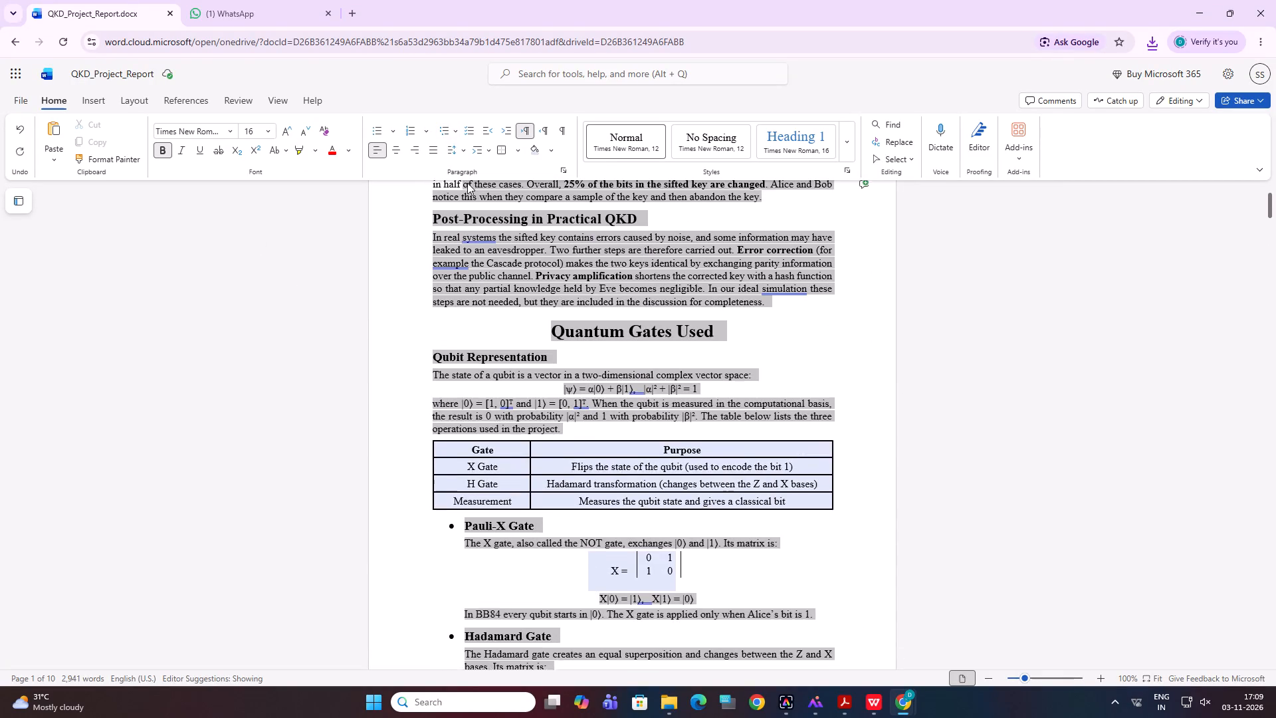
Select the content from the "BB84 system model with Eve" caption through the "Quantum Gates Used" section and delete it.
{"action": "left_click_drag", "start_coordinate": [467, 183], "coordinate": [431, 233]}
{"action": "key", "text": "BackSpace"}
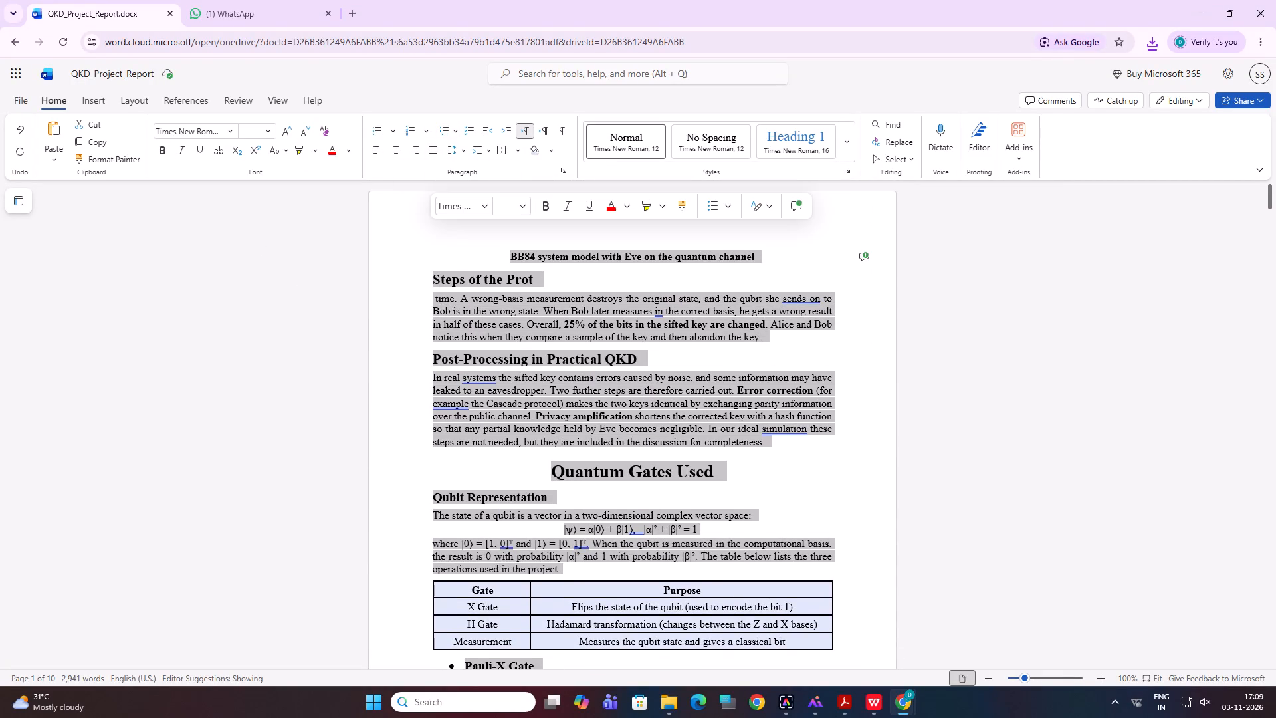
Look over the remaining report from "Procedure for Building the Circuit" to the "Simulation Without Eve" circuit and results table.
{"action": "scroll", "coordinate": [817, 200], "scroll_direction": "down", "scroll_amount": 6}
{"action": "scroll", "coordinate": [775, 268], "scroll_direction": "down", "scroll_amount": 7}
{"action": "scroll", "coordinate": [714, 348], "scroll_direction": "down", "scroll_amount": 3}
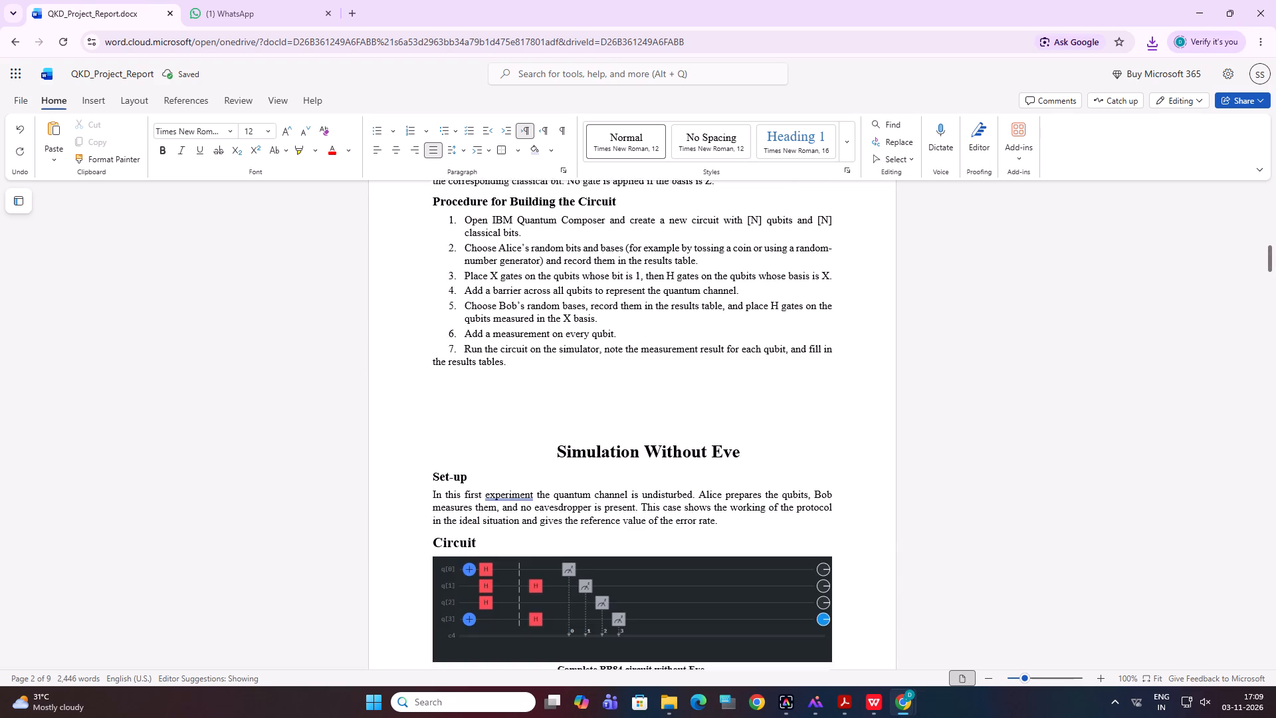
{"action": "scroll", "coordinate": [704, 360], "scroll_direction": "up", "scroll_amount": 1}
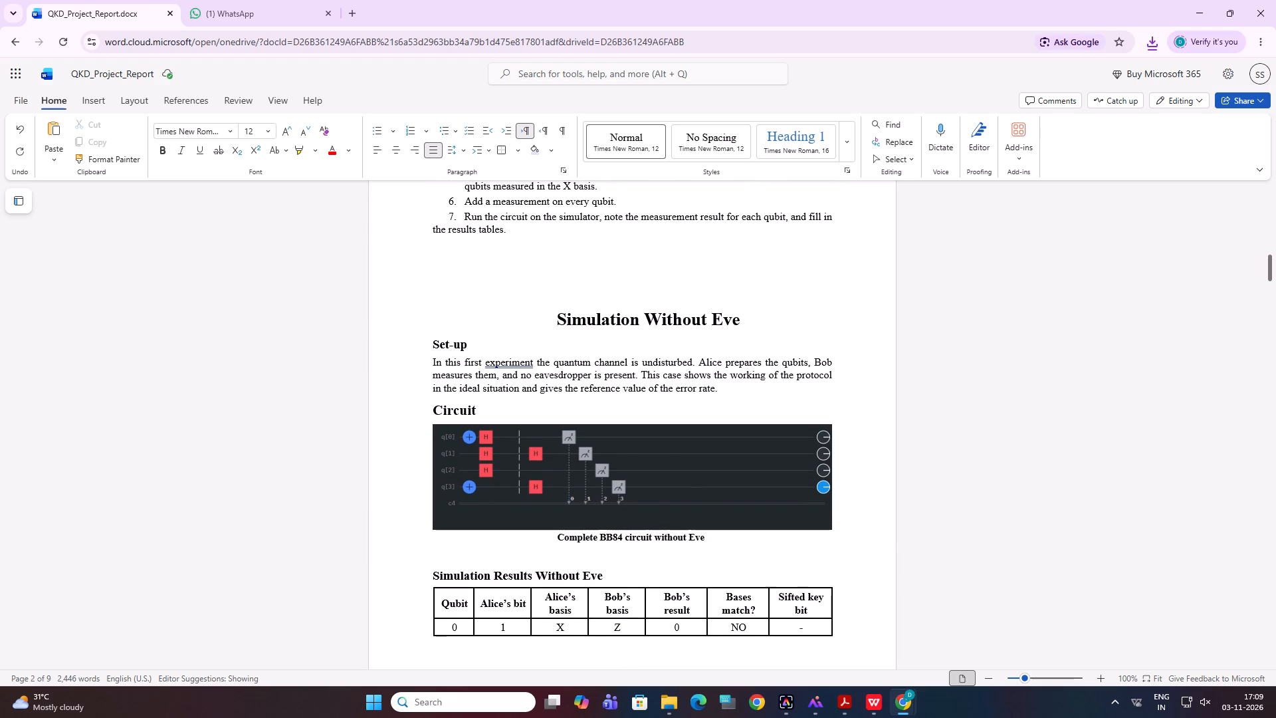
Delete the content from the qubit 0 row of the Simulation Results Without Eve table back into procedure item 4.
{"action": "left_click_drag", "start_coordinate": [837, 624], "coordinate": [496, 191]}
{"action": "key", "text": "BackSpace"}
{"action": "key", "text": "BackSpace"}
{"action": "key", "text": "BackSpace"}
{"action": "key", "text": "BackSpace"}
{"action": "key", "text": "BackSpace"}
{"action": "key", "text": "BackSpace"}
{"action": "key", "text": "BackSpace"}
{"action": "key", "text": "BackSpace"}
{"action": "key", "text": "BackSpace"}
{"action": "key", "text": "BackSpace"}
{"action": "key", "text": "BackSpace"}
{"action": "key", "text": "BackSpace"}
{"action": "key", "text": "BackSpace"}
{"action": "key", "text": "BackSpace"}
{"action": "key", "text": "BackSpace"}
{"action": "key", "text": "BackSpace"}
{"action": "key", "text": "BackSpace"}
{"action": "key", "text": "BackSpace"}
{"action": "key", "text": "BackSpace"}
{"action": "key", "text": "BackSpace"}
{"action": "key", "text": "BackSpace"}
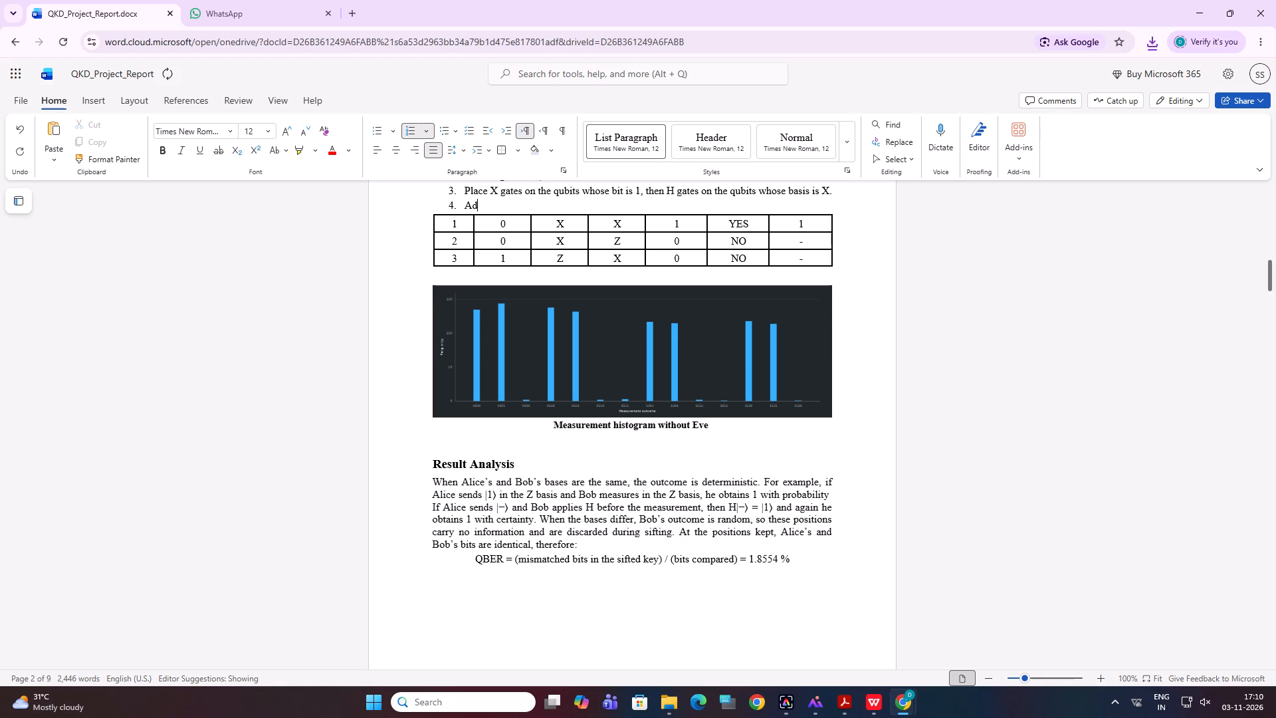
Delete everything from the QBER equation in Result Analysis back to the end of the Alice's Quantum State Preparation paragraph.
{"action": "left_click_drag", "start_coordinate": [817, 569], "coordinate": [370, 55]}
{"action": "key", "text": "BackSpace"}
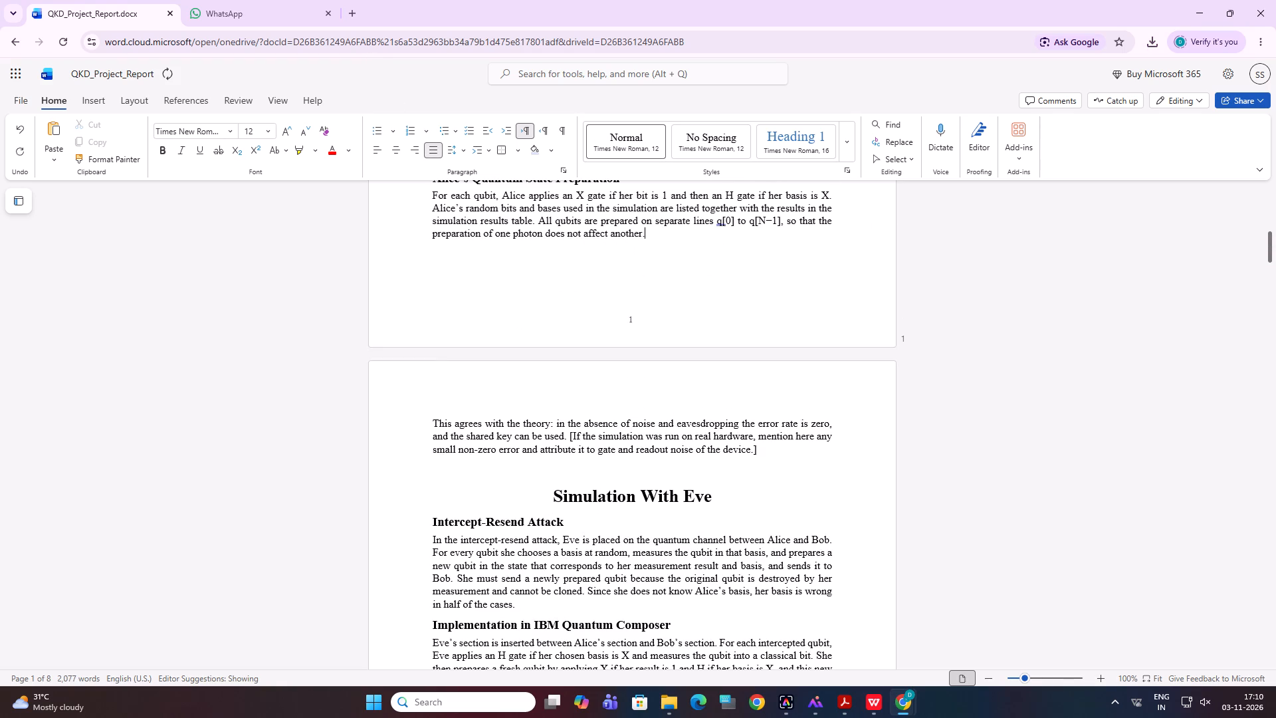
Delete from the "This agrees with the theory" paragraph back through the Number of shots row of the Circuit Configuration table.
{"action": "scroll", "coordinate": [569, 514], "scroll_direction": "down", "scroll_amount": 1}
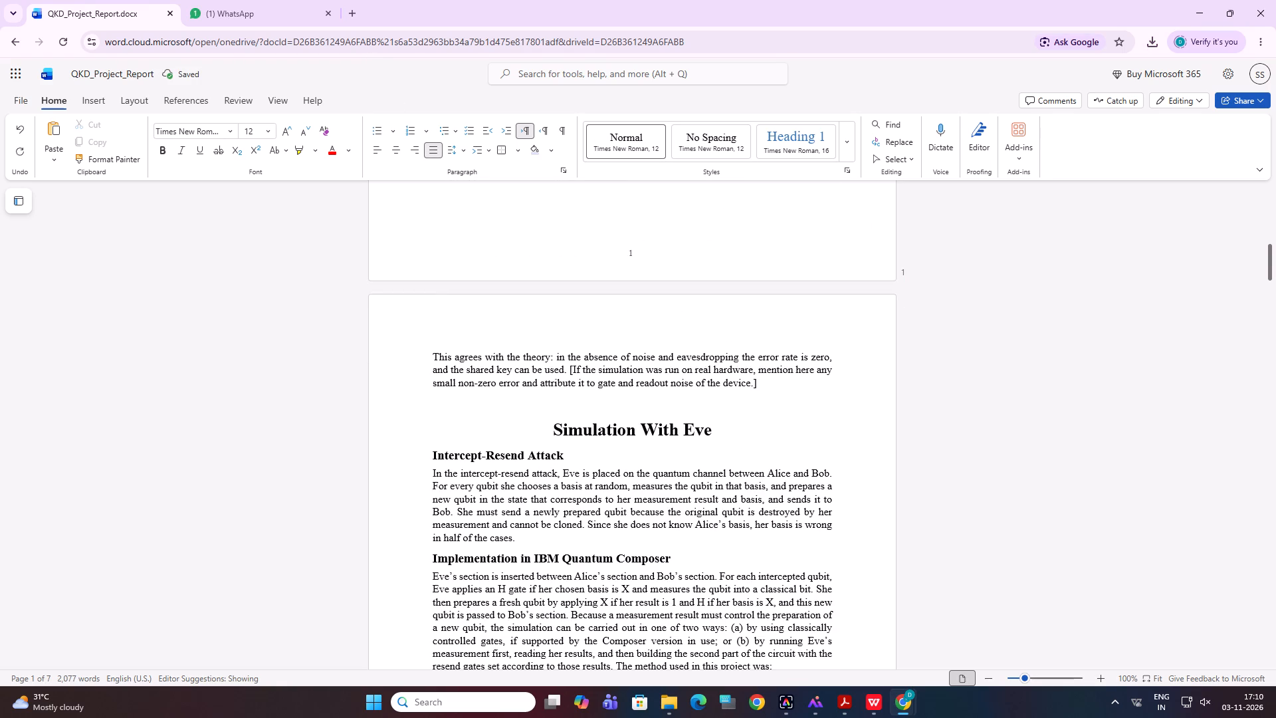
{"action": "left_click_drag", "start_coordinate": [780, 397], "coordinate": [445, 164]}
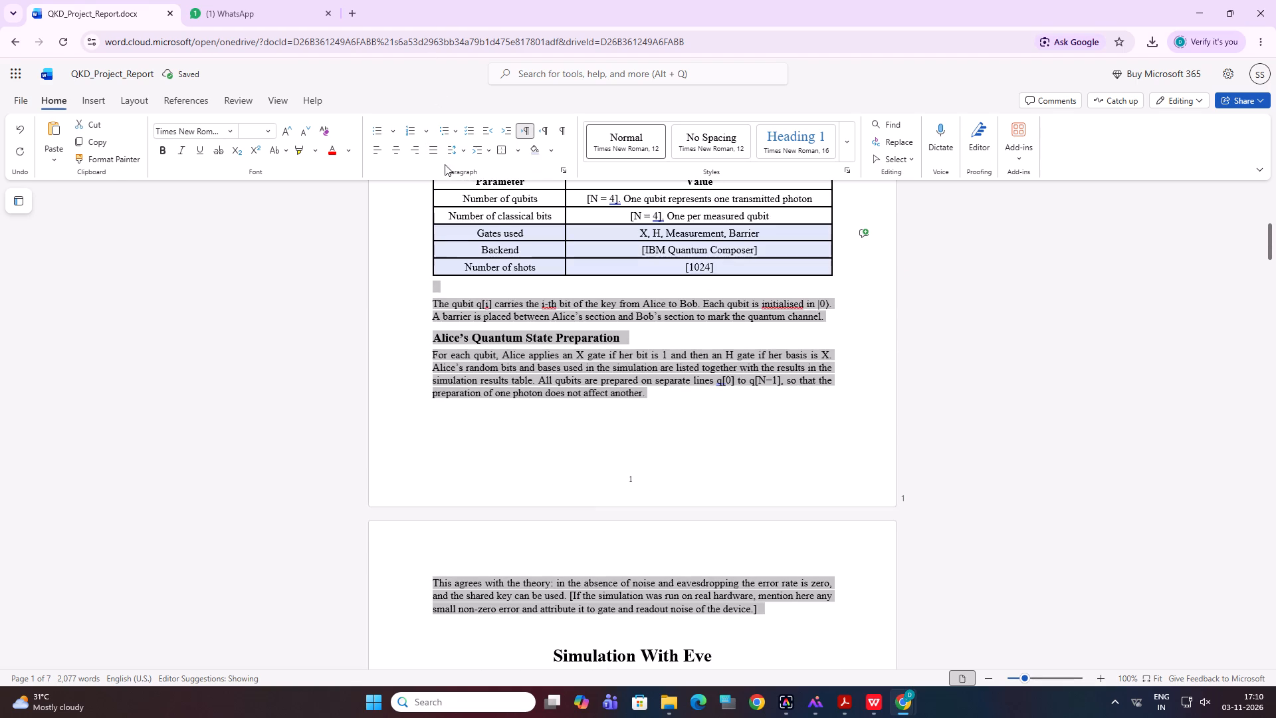
{"action": "left_click_drag", "start_coordinate": [445, 164], "coordinate": [449, 219]}
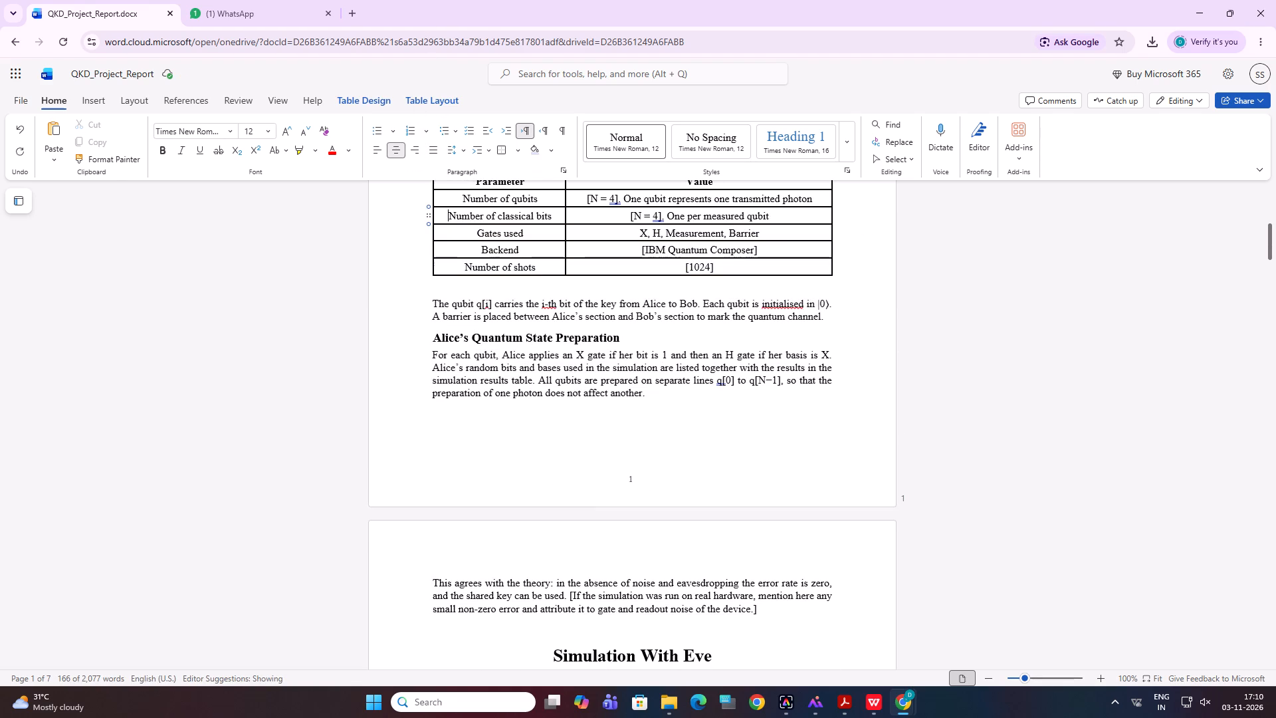
{"action": "key", "text": "BackSpace"}
{"action": "key", "text": "BackSpace"}
{"action": "key", "text": "BackSpace"}
{"action": "key", "text": "BackSpace"}
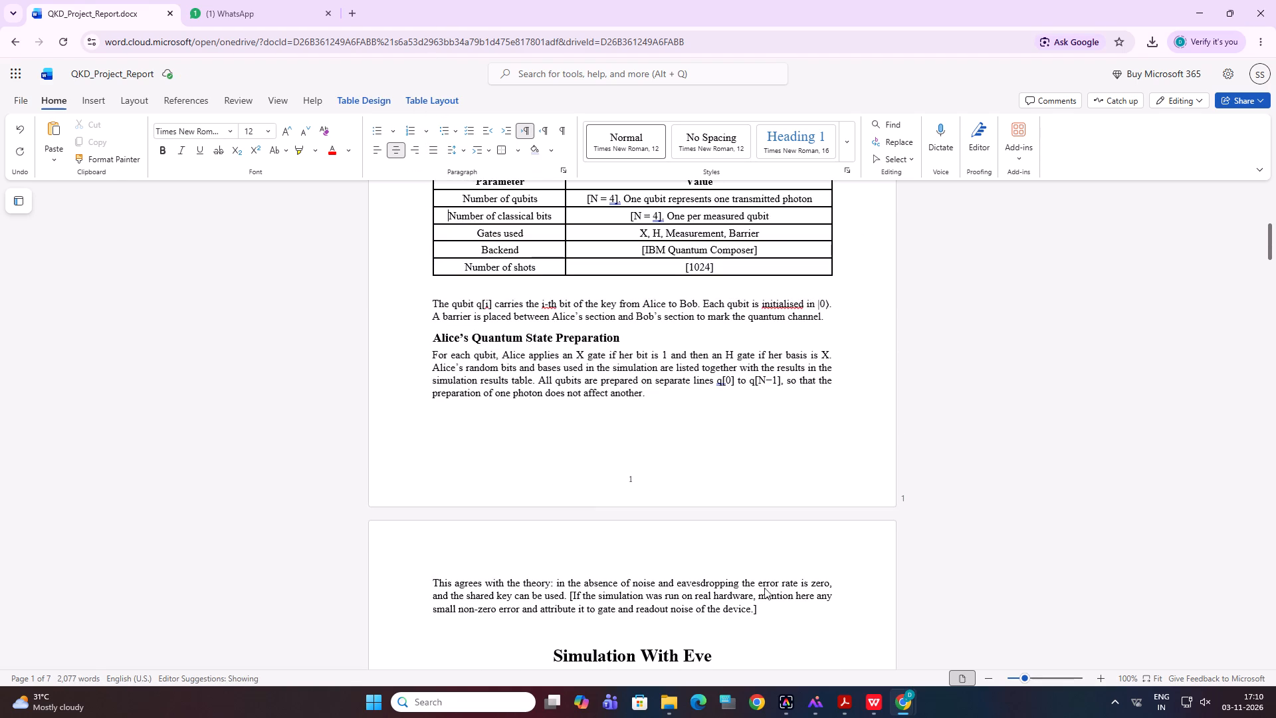
{"action": "left_click_drag", "start_coordinate": [760, 586], "coordinate": [764, 602]}
{"action": "left_click", "coordinate": [771, 616]}
{"action": "left_click_drag", "start_coordinate": [770, 615], "coordinate": [469, 263]}
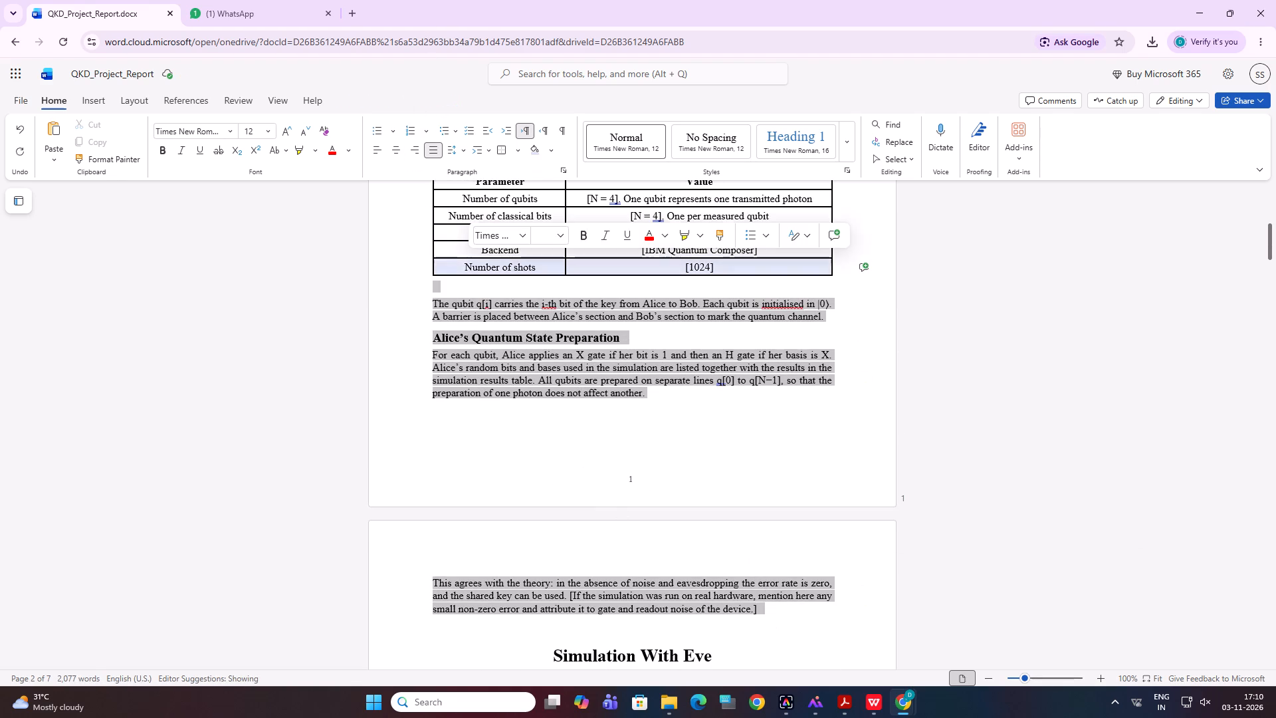
{"action": "key", "text": "BackSpace"}
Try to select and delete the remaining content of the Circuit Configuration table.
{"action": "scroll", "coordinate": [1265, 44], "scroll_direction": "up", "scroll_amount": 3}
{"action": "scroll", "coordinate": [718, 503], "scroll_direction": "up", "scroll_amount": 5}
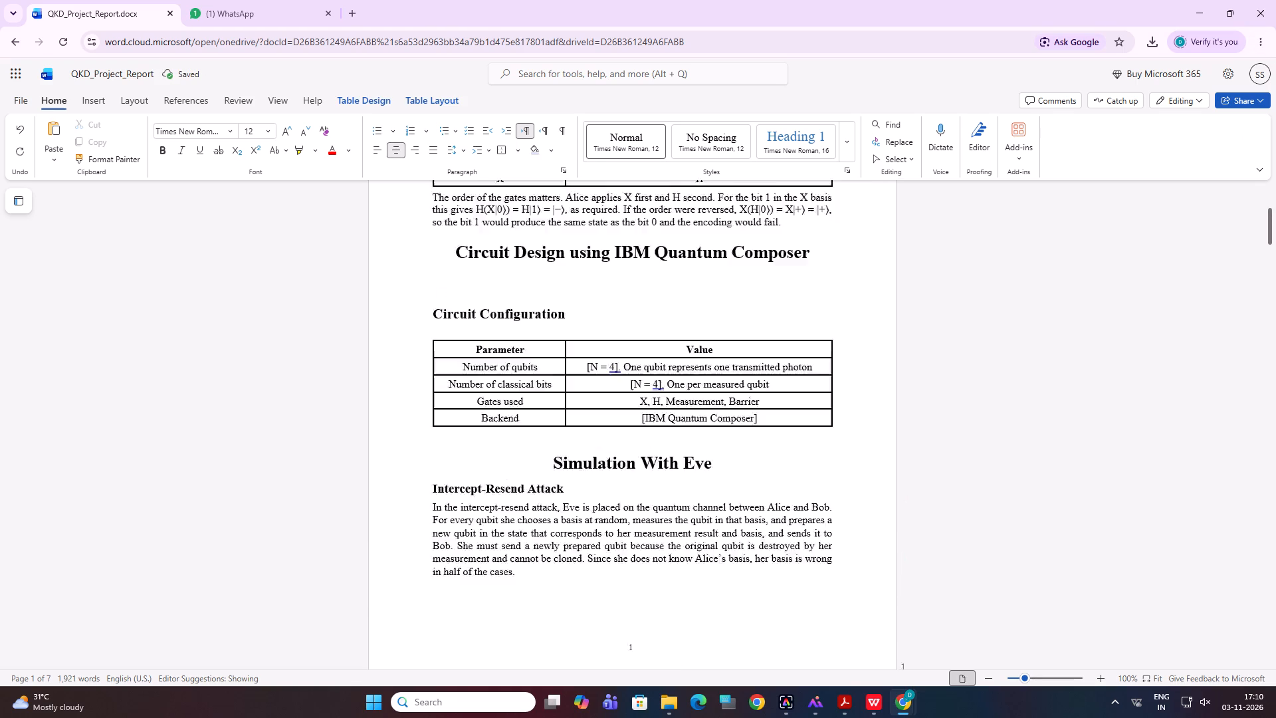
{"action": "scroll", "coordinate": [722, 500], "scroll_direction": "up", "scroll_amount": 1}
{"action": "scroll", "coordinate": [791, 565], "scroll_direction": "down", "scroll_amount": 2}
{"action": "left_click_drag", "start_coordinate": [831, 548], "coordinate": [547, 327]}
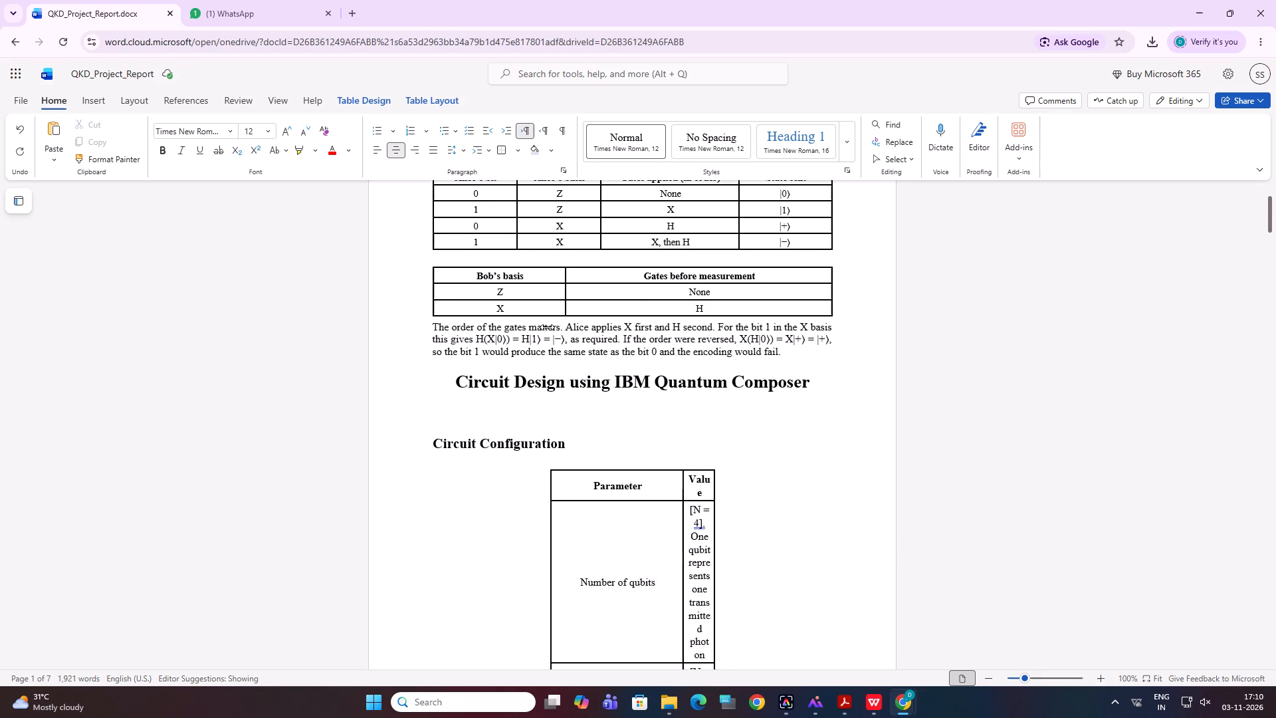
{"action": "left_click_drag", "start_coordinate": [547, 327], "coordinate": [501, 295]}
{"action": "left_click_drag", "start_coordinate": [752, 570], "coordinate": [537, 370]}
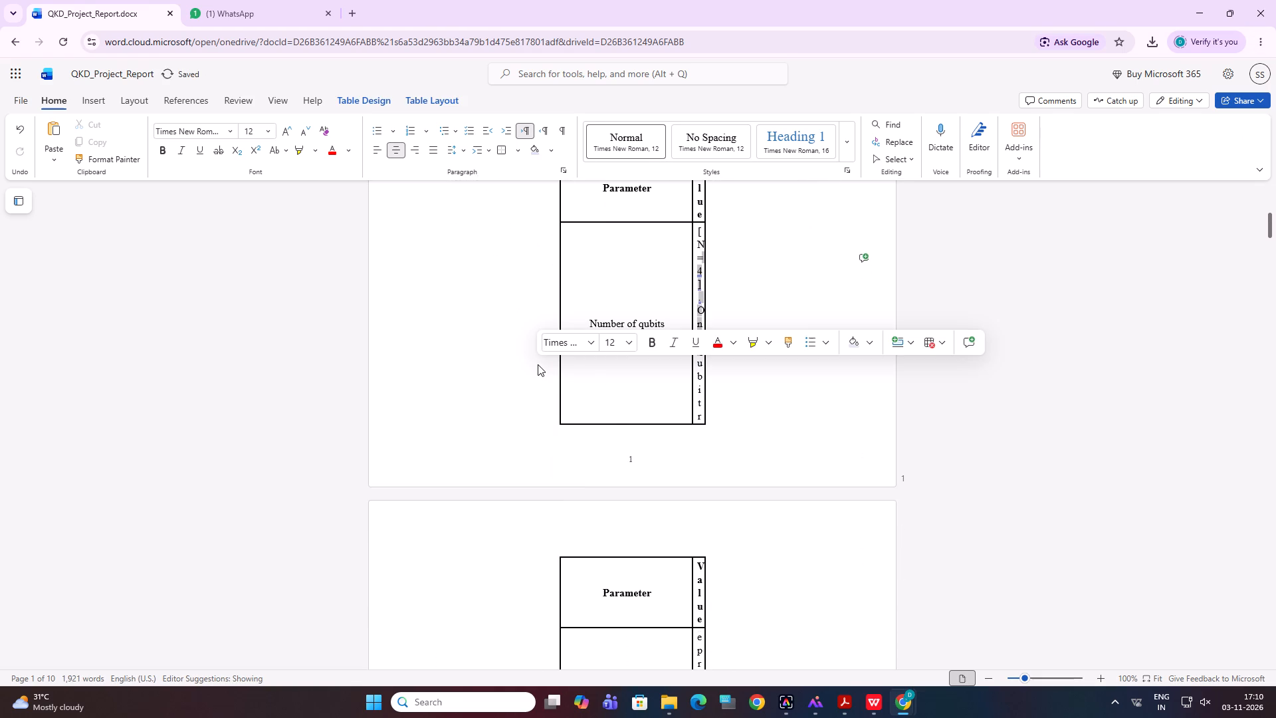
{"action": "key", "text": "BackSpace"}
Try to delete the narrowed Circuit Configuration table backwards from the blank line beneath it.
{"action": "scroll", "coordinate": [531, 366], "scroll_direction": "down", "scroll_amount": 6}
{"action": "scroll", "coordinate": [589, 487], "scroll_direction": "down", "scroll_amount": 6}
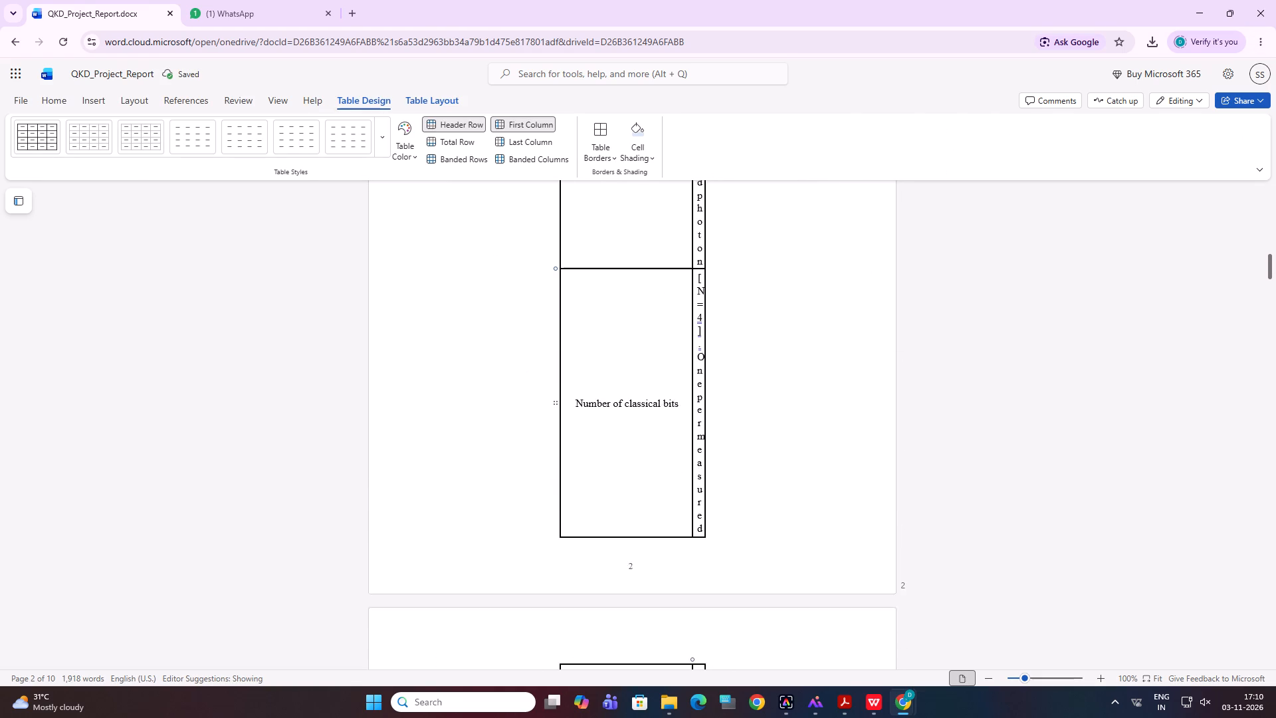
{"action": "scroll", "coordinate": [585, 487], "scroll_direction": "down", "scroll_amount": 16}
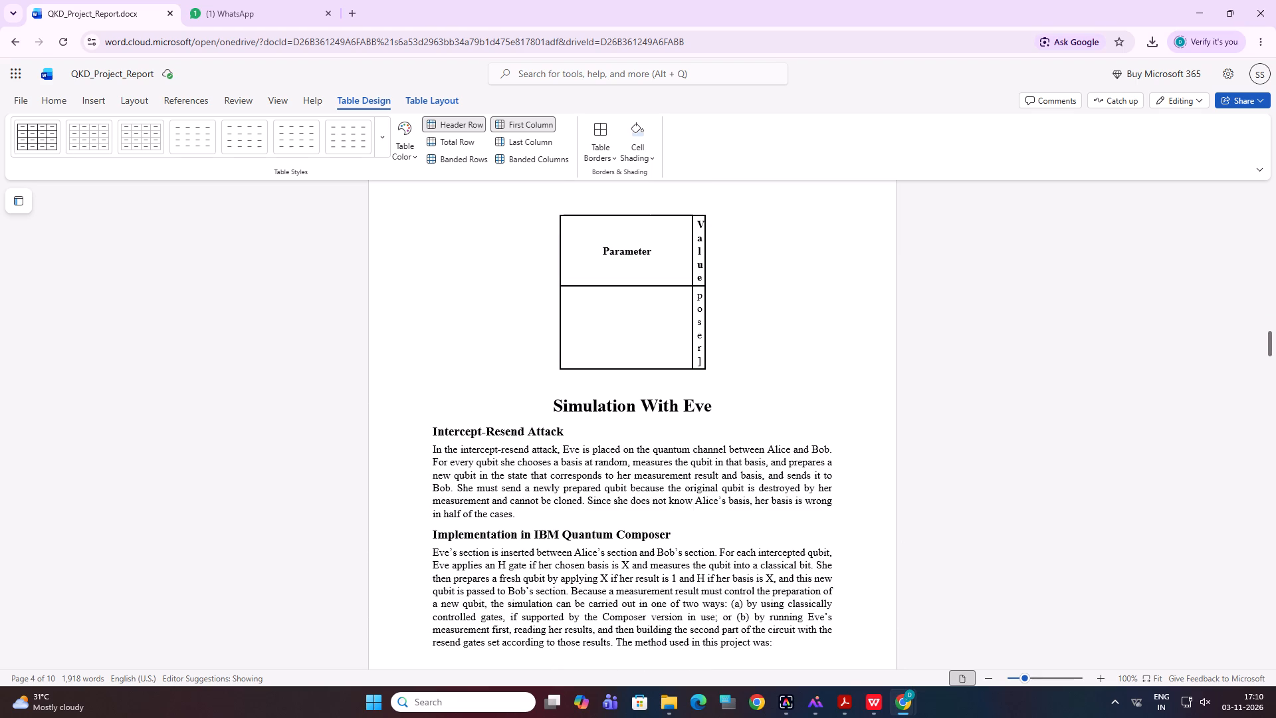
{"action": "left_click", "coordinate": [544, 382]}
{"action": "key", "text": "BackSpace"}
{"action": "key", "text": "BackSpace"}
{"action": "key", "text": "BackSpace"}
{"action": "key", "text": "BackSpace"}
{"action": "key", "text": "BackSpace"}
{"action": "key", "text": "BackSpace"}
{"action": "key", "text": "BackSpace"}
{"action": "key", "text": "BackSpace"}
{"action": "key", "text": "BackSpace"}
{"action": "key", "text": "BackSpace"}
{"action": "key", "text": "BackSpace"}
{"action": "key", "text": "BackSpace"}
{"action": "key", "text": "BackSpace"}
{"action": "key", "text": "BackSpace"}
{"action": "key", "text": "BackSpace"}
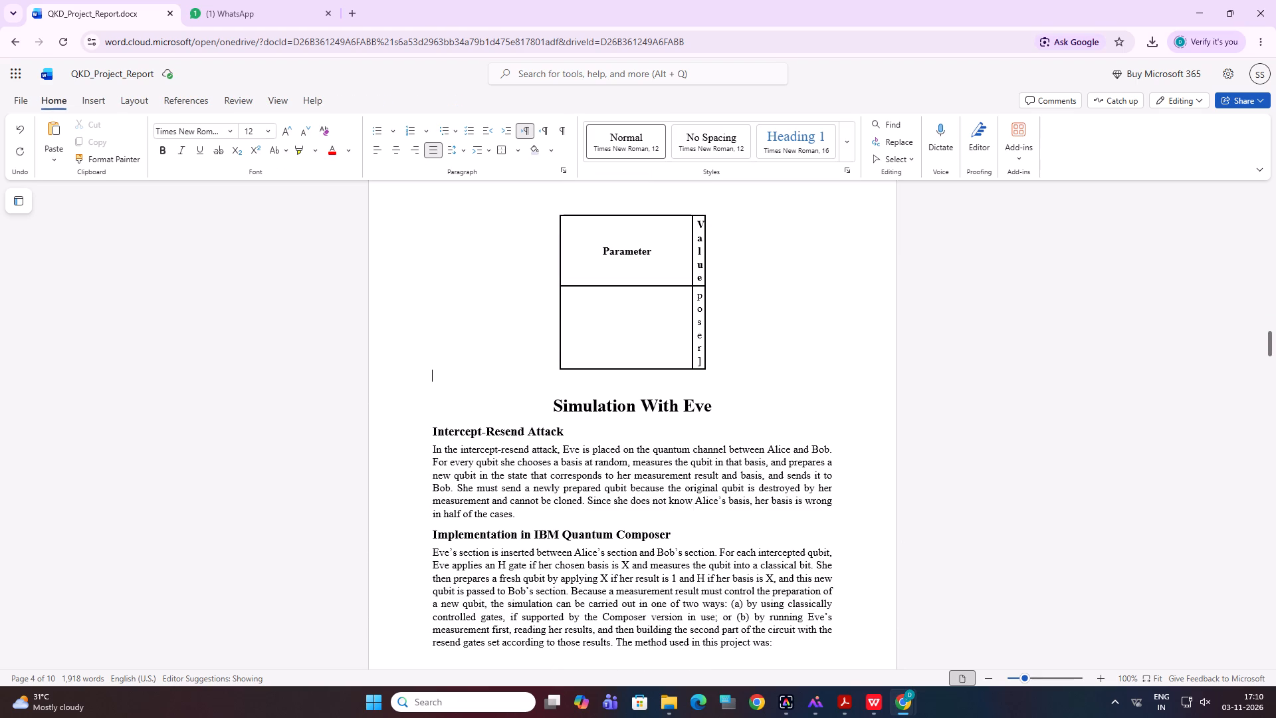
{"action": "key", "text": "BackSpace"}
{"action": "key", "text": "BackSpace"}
Delete the Circuit Configuration table's rows from Backend back through Number of classical bits.
{"action": "left_click_drag", "start_coordinate": [718, 376], "coordinate": [506, 143]}
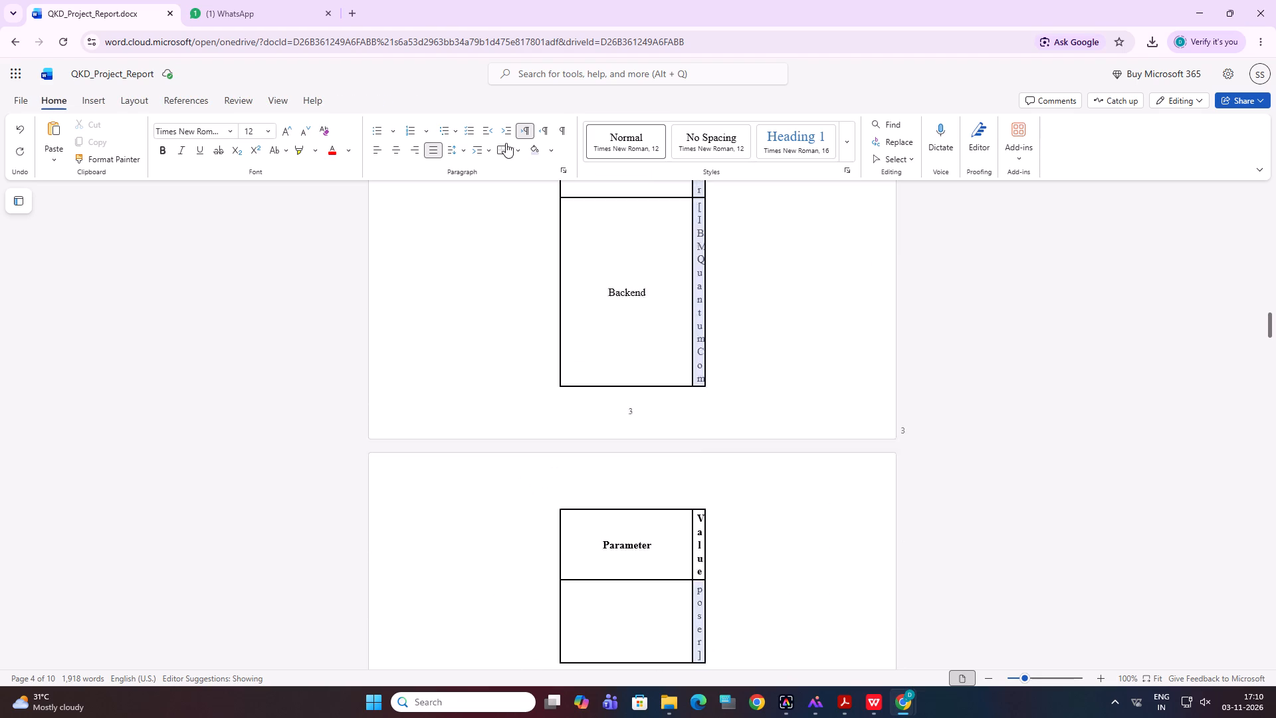
{"action": "left_click_drag", "start_coordinate": [506, 143], "coordinate": [572, 209]}
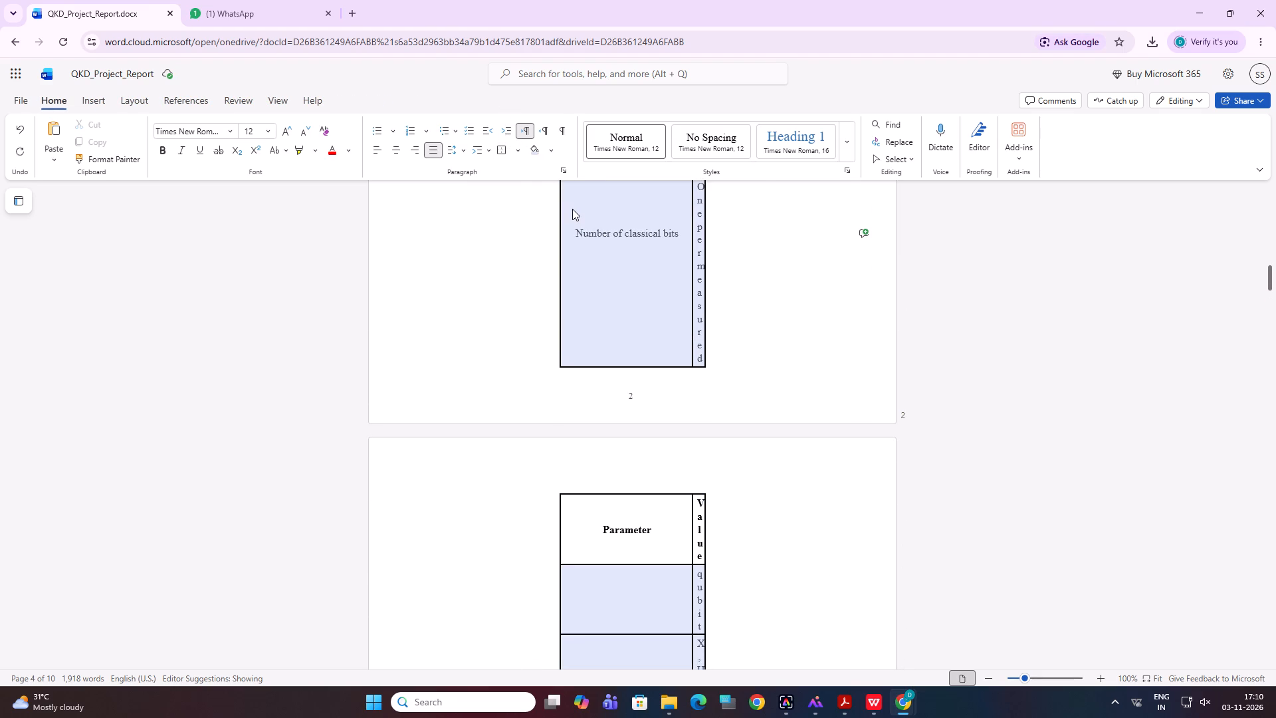
{"action": "left_click_drag", "start_coordinate": [572, 209], "coordinate": [573, 208]}
{"action": "key", "text": "BackSpace"}
Delete the Value column from the remaining Circuit Configuration table.
{"action": "scroll", "coordinate": [743, 393], "scroll_direction": "down", "scroll_amount": 4}
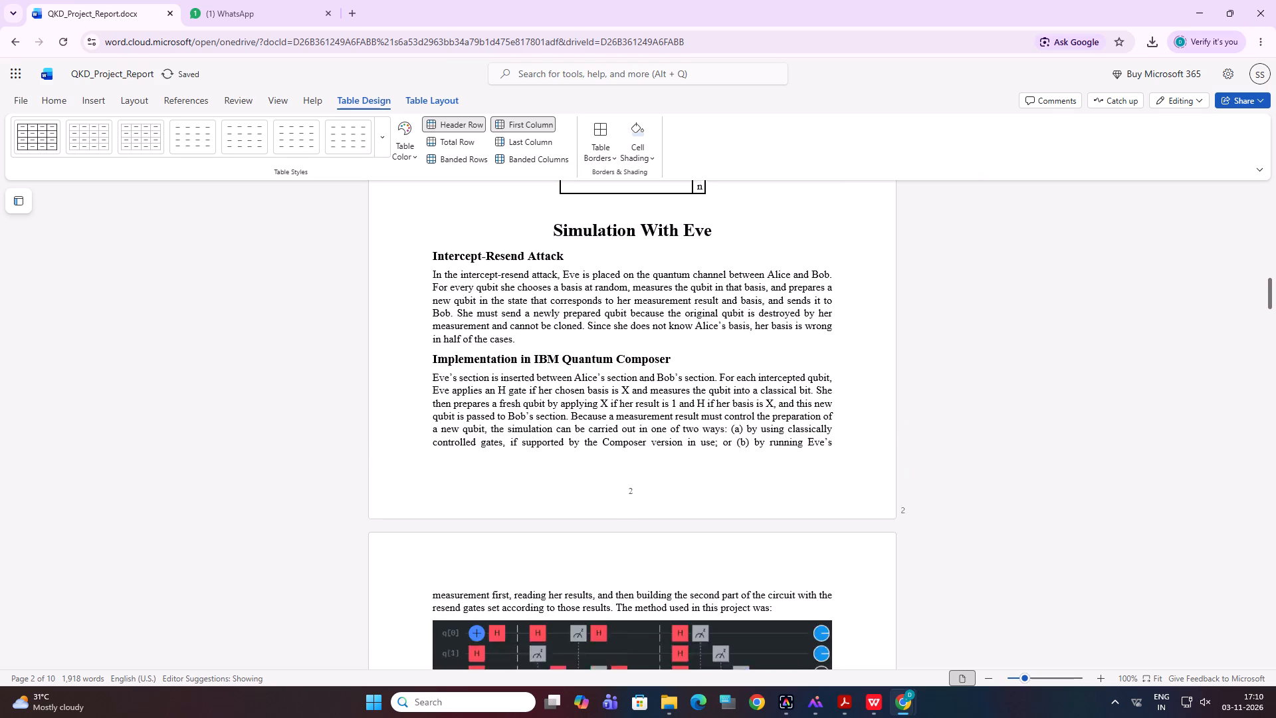
{"action": "scroll", "coordinate": [726, 350], "scroll_direction": "up", "scroll_amount": 6}
{"action": "left_click_drag", "start_coordinate": [735, 358], "coordinate": [602, 189]}
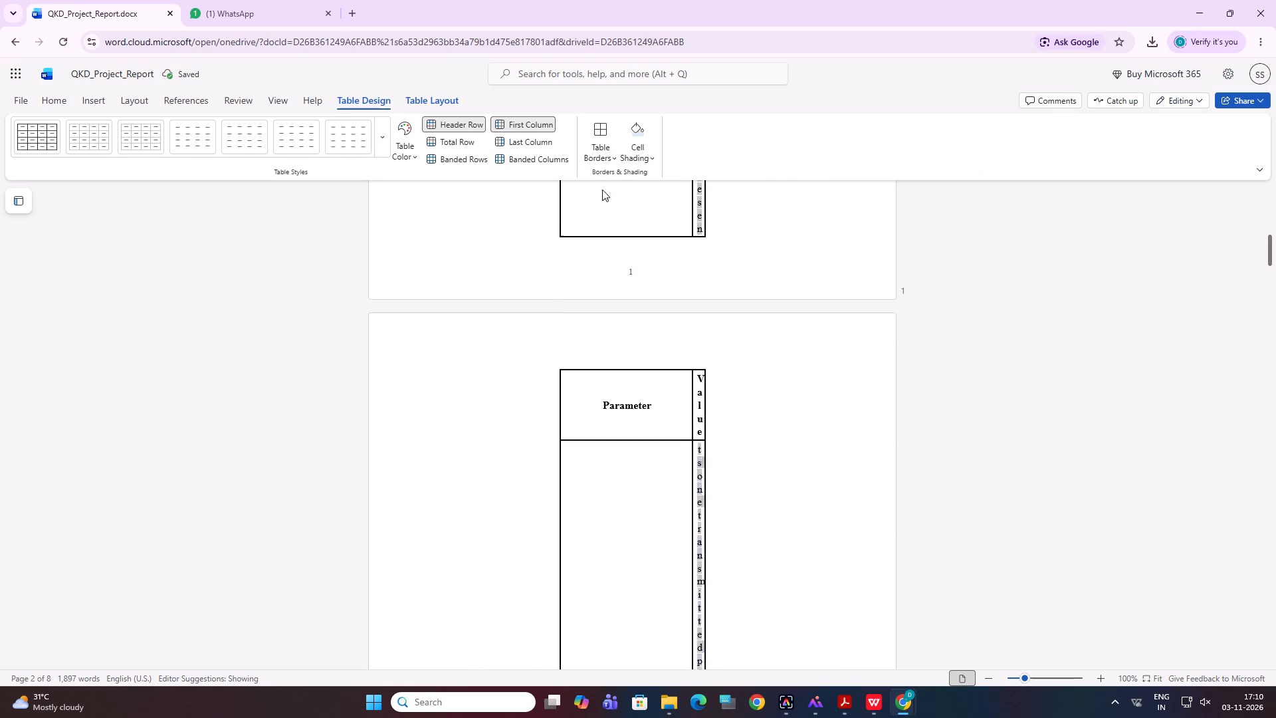
{"action": "left_click_drag", "start_coordinate": [602, 189], "coordinate": [623, 171]}
{"action": "key", "text": "BackSpace"}
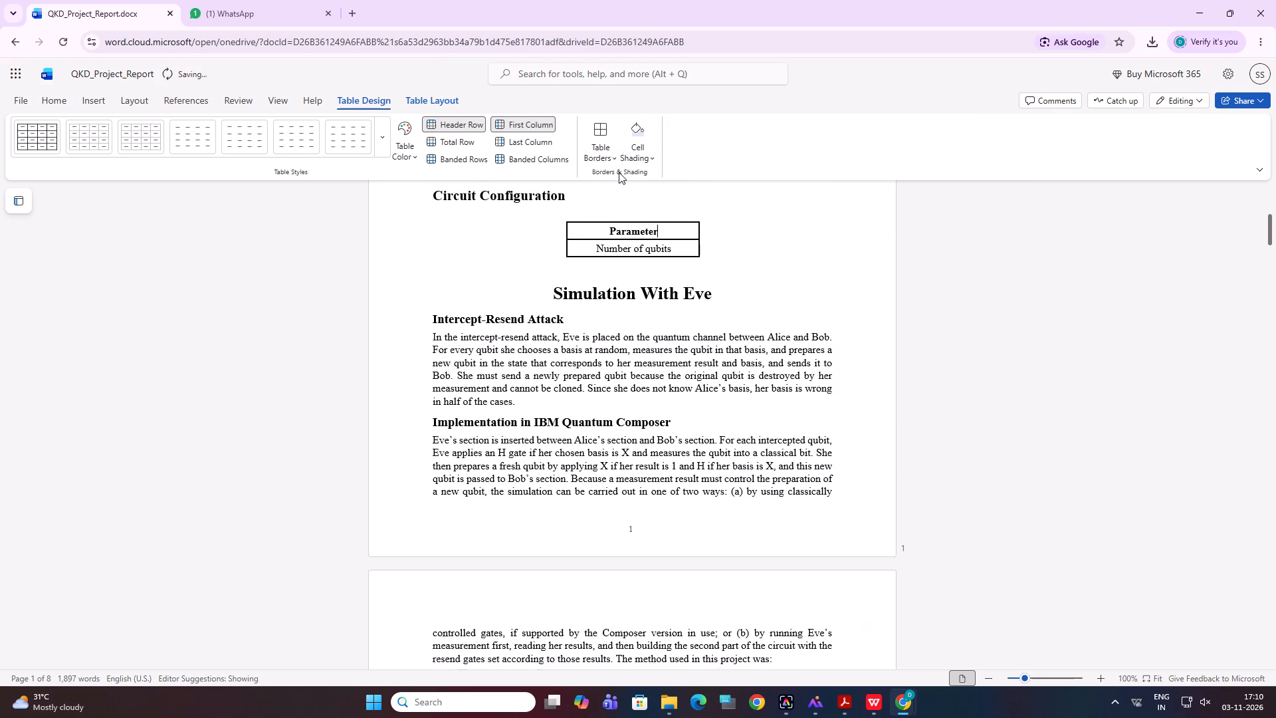
Delete from the Circuit Configuration table back through the body rows of the Alice encoding table, including the Circuit Design heading.
{"action": "scroll", "coordinate": [623, 214], "scroll_direction": "up", "scroll_amount": 3}
{"action": "left_click_drag", "start_coordinate": [730, 455], "coordinate": [409, 172]}
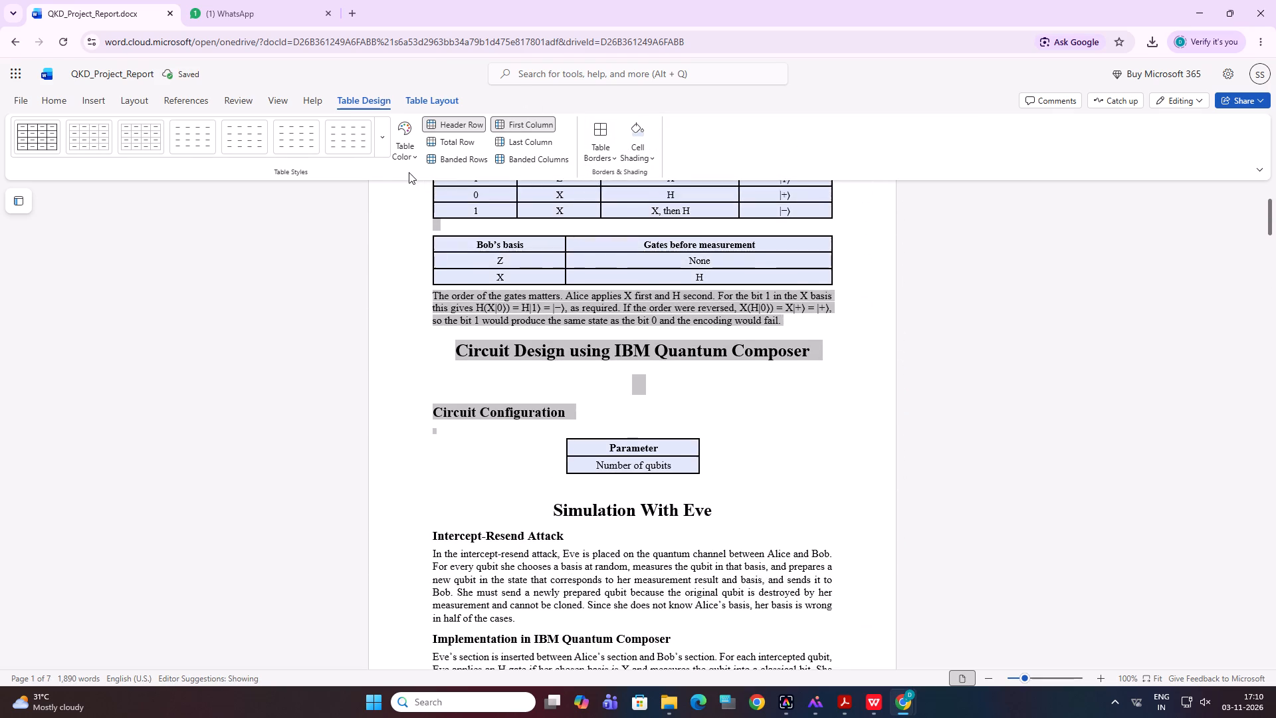
{"action": "key", "text": "BackSpace"}
Delete the Gate Sequences for Encoding and Decoding heading, its caption and the leftover table header row.
{"action": "scroll", "coordinate": [409, 171], "scroll_direction": "up", "scroll_amount": 1}
{"action": "scroll", "coordinate": [404, 286], "scroll_direction": "up", "scroll_amount": 4}
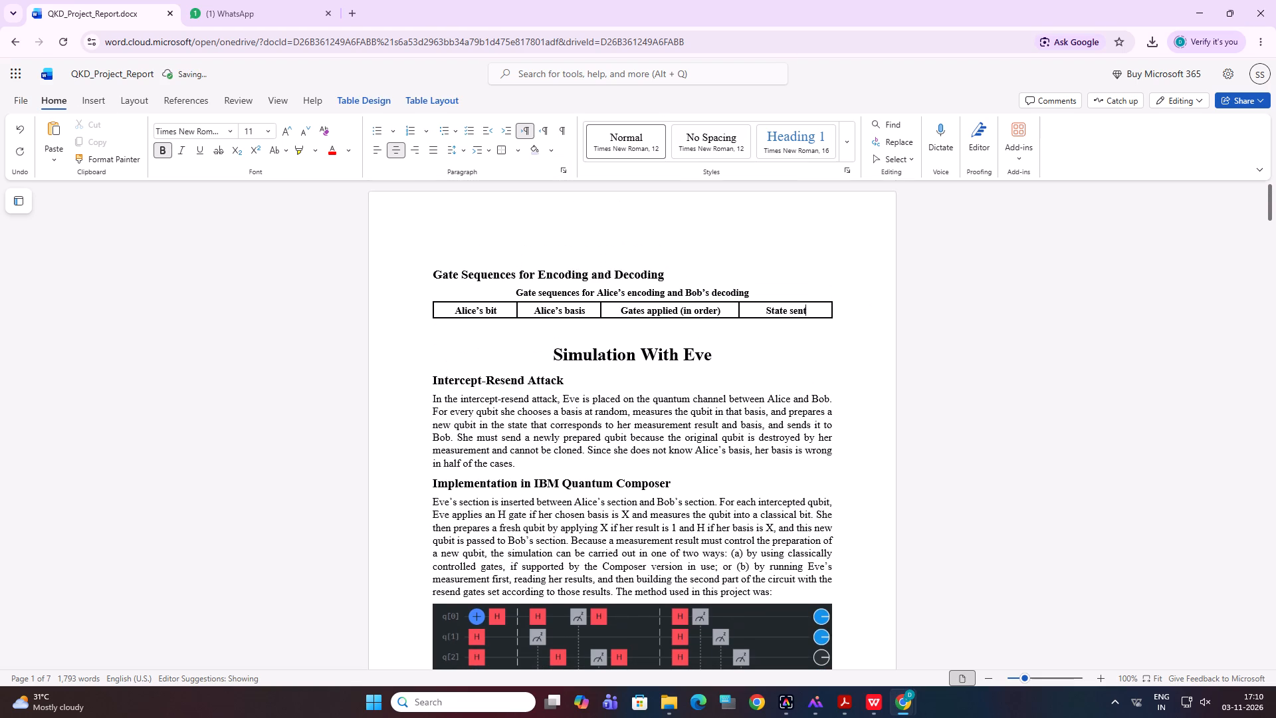
{"action": "left_click_drag", "start_coordinate": [841, 299], "coordinate": [421, 207]}
{"action": "key", "text": "BackSpace"}
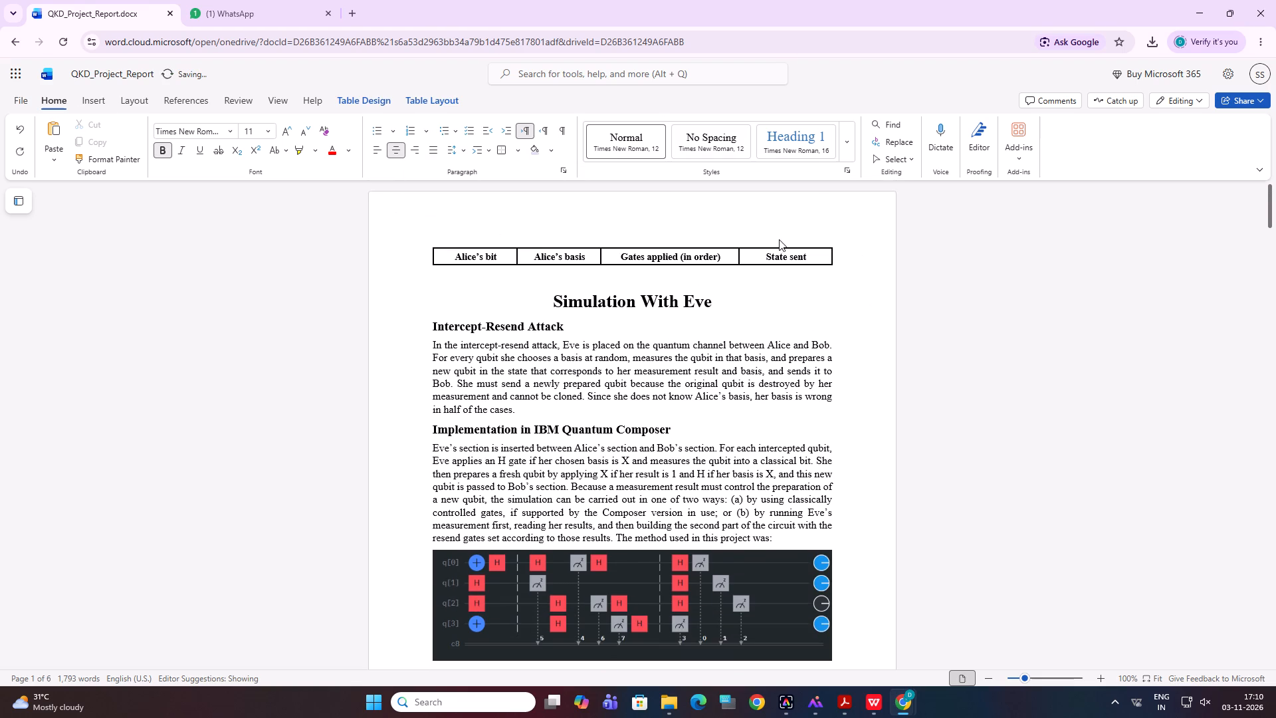
{"action": "left_click_drag", "start_coordinate": [893, 272], "coordinate": [429, 209]}
{"action": "key", "text": "BackSpace"}
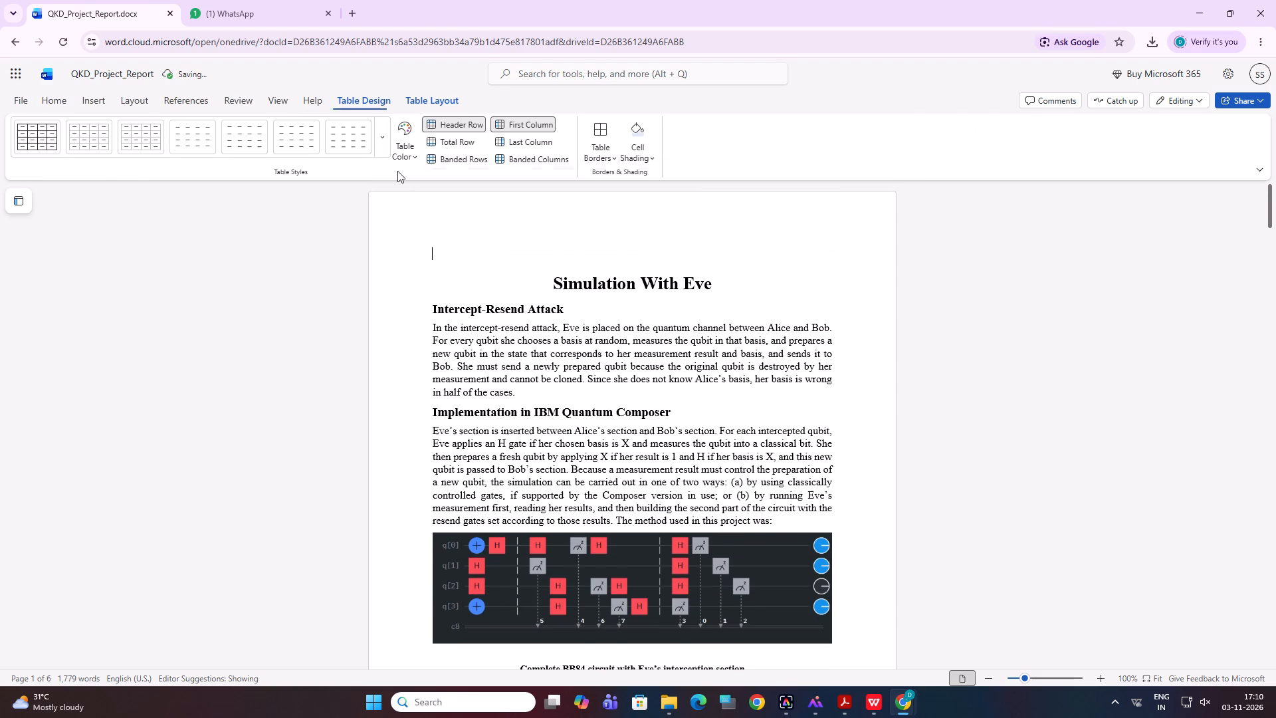
Delete from the Simulation Results With Eve table back through the Probability analysis of the intercept-resend attack section.
{"action": "scroll", "coordinate": [389, 174], "scroll_direction": "down", "scroll_amount": 1}
{"action": "scroll", "coordinate": [399, 231], "scroll_direction": "down", "scroll_amount": 4}
{"action": "scroll", "coordinate": [550, 496], "scroll_direction": "down", "scroll_amount": 2}
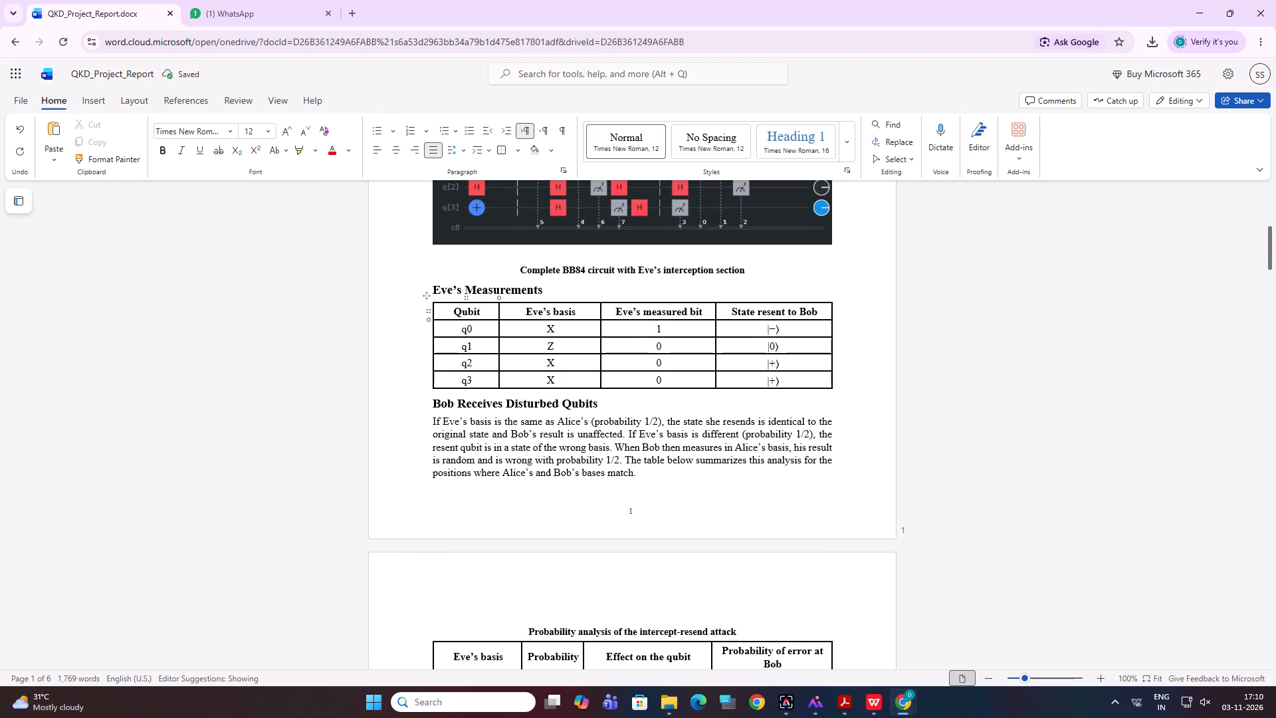
{"action": "scroll", "coordinate": [543, 386], "scroll_direction": "down", "scroll_amount": 11}
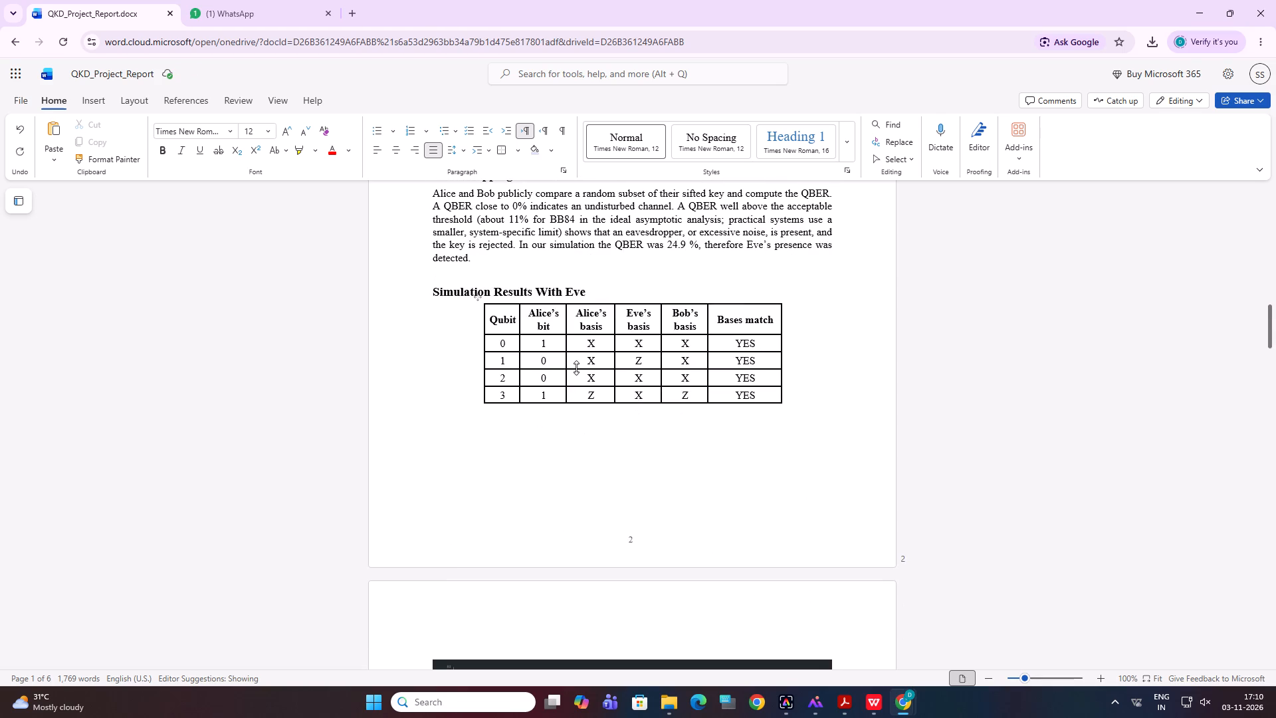
{"action": "right_click", "coordinate": [817, 453]}
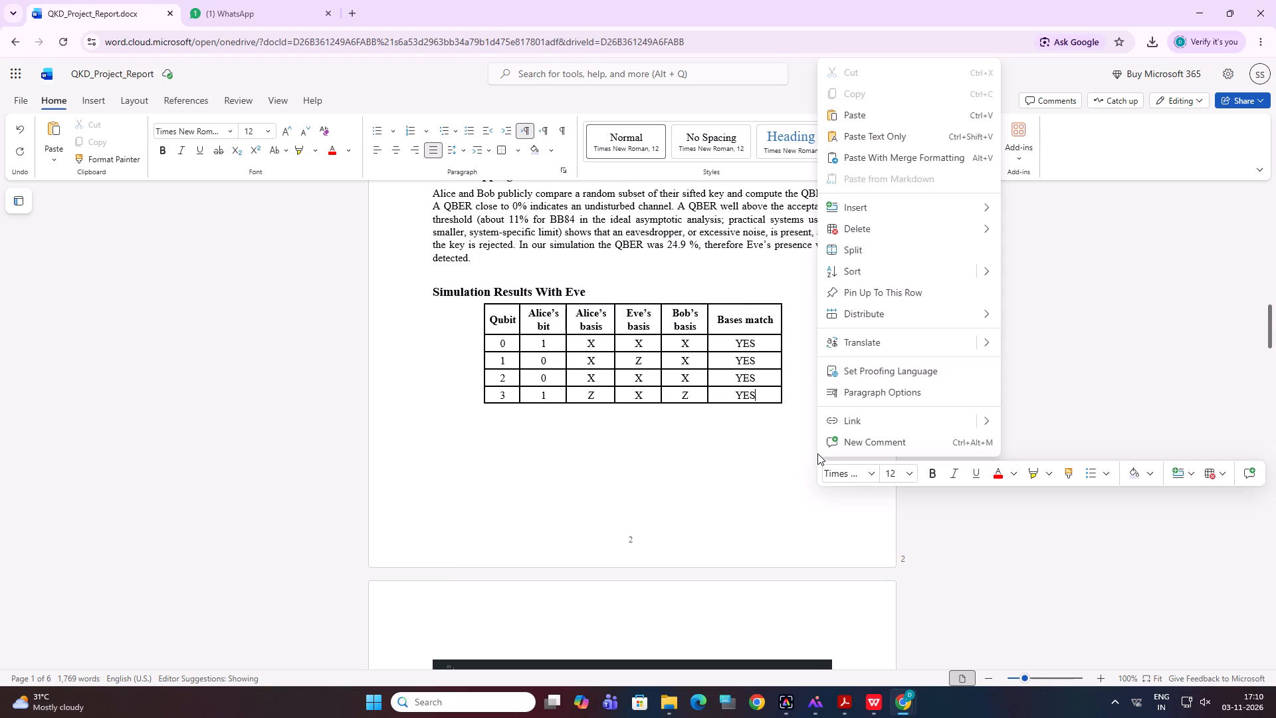
{"action": "right_click", "coordinate": [817, 453]}
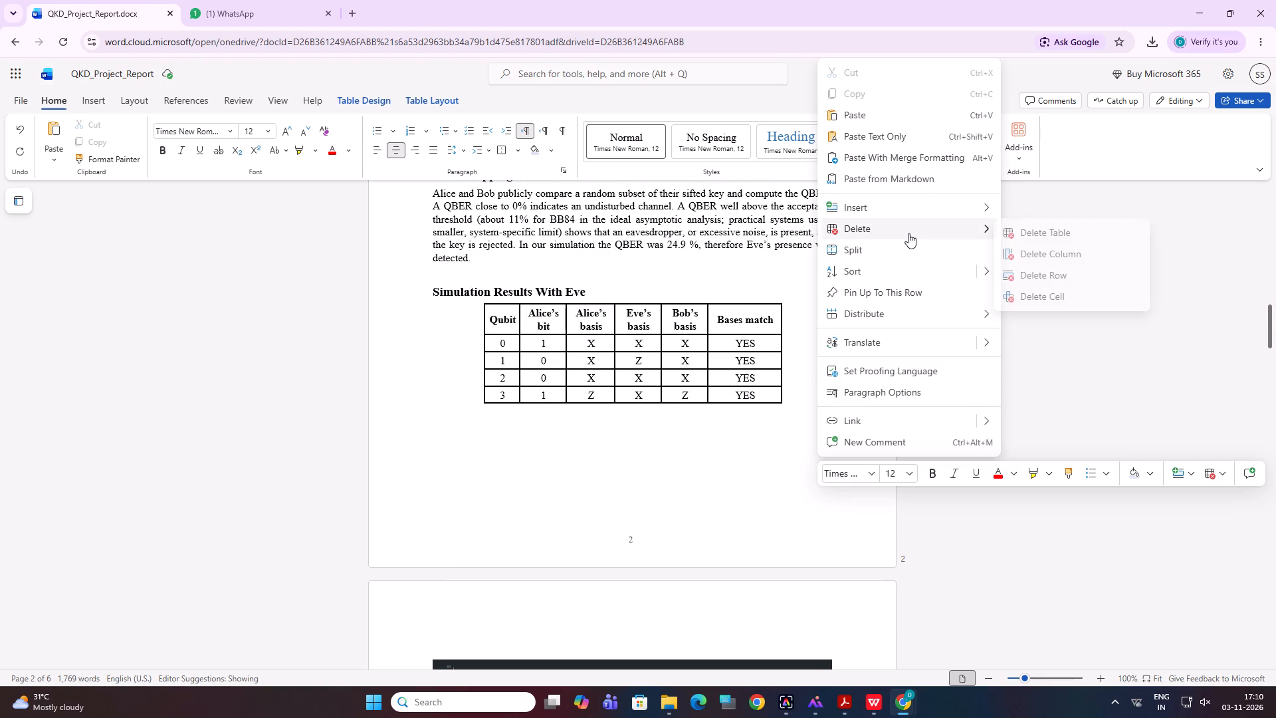
{"action": "left_click", "coordinate": [908, 233]}
{"action": "left_click", "coordinate": [621, 449]}
{"action": "left_click_drag", "start_coordinate": [743, 504], "coordinate": [570, 262]}
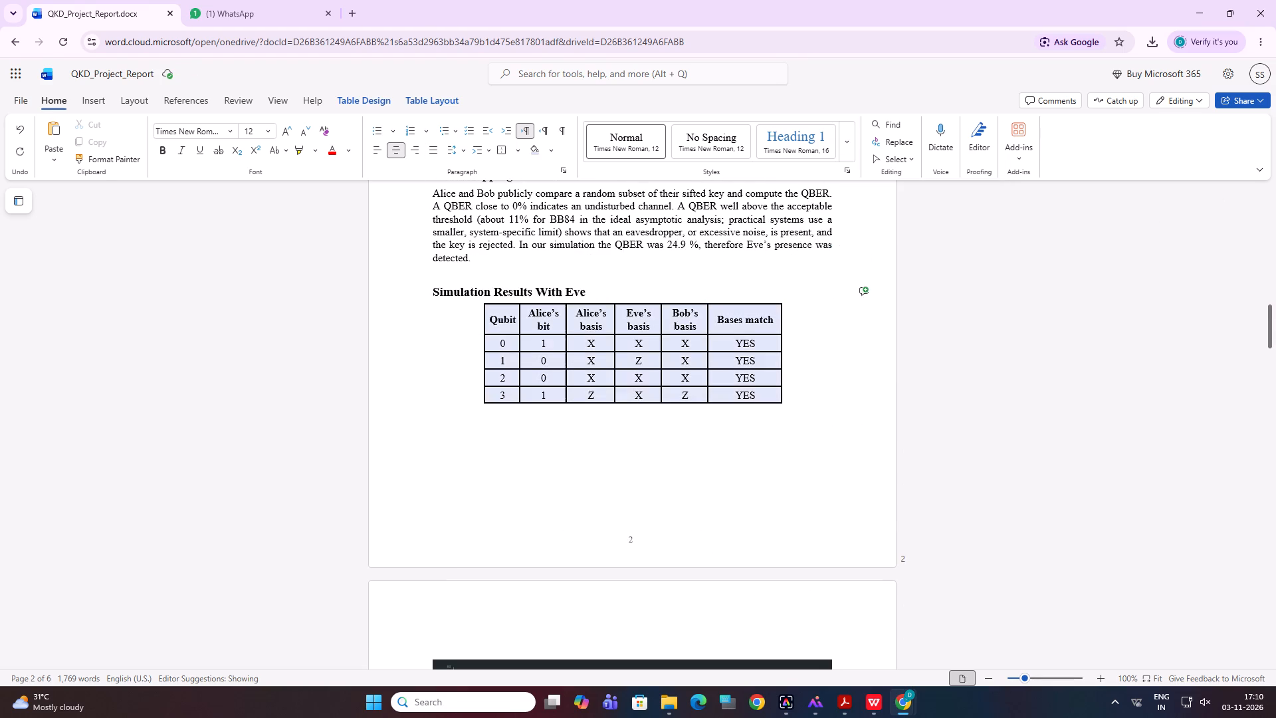
{"action": "left_click_drag", "start_coordinate": [570, 262], "coordinate": [431, 196]}
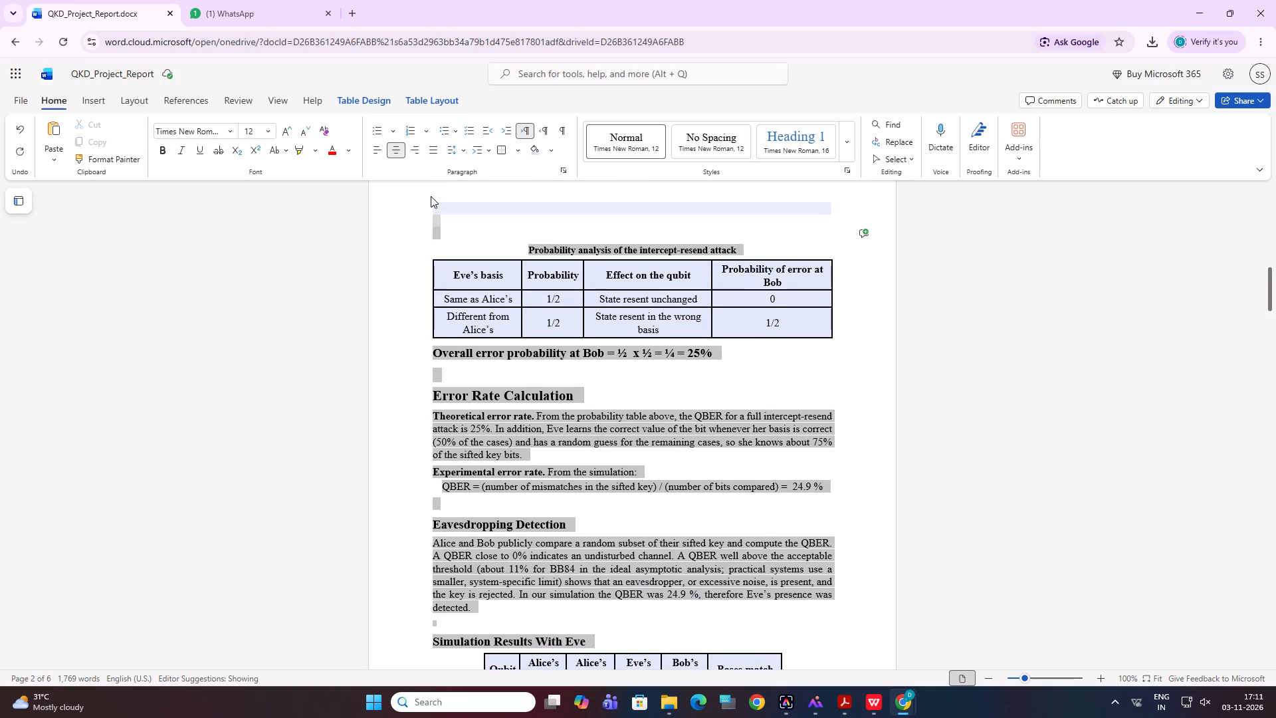
{"action": "left_click_drag", "start_coordinate": [431, 196], "coordinate": [431, 195]}
{"action": "key", "text": "BackSpace"}
Delete the Simulation With Eve section, from just above the measurement histogram back to the document's start.
{"action": "scroll", "coordinate": [492, 299], "scroll_direction": "up", "scroll_amount": 3}
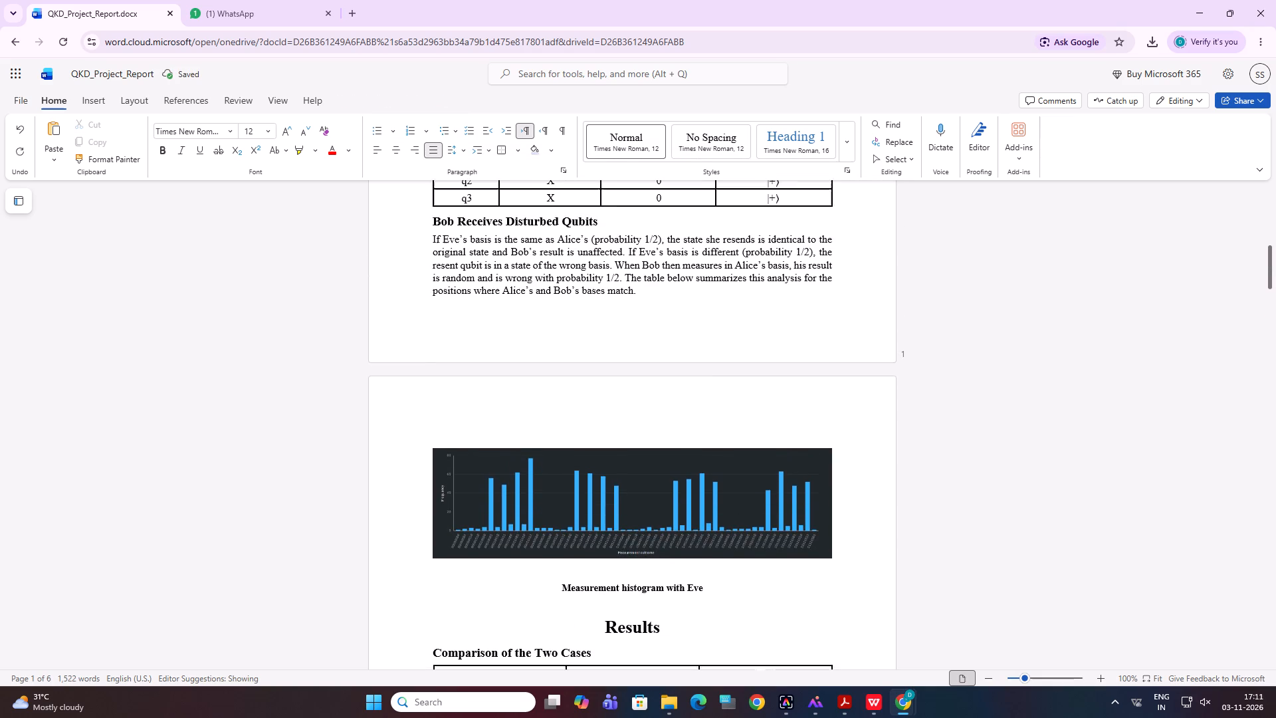
{"action": "left_click_drag", "start_coordinate": [658, 447], "coordinate": [425, 138]}
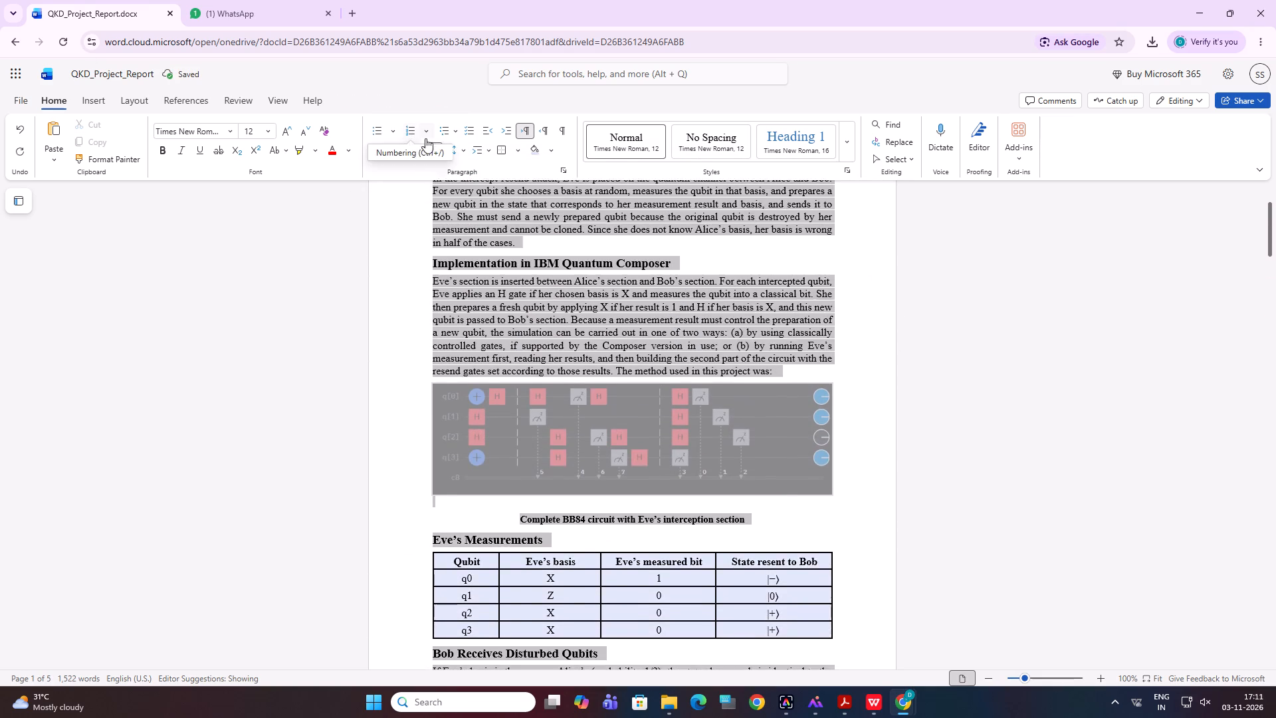
{"action": "left_click_drag", "start_coordinate": [425, 138], "coordinate": [446, 186]}
{"action": "key", "text": "BackSpace"}
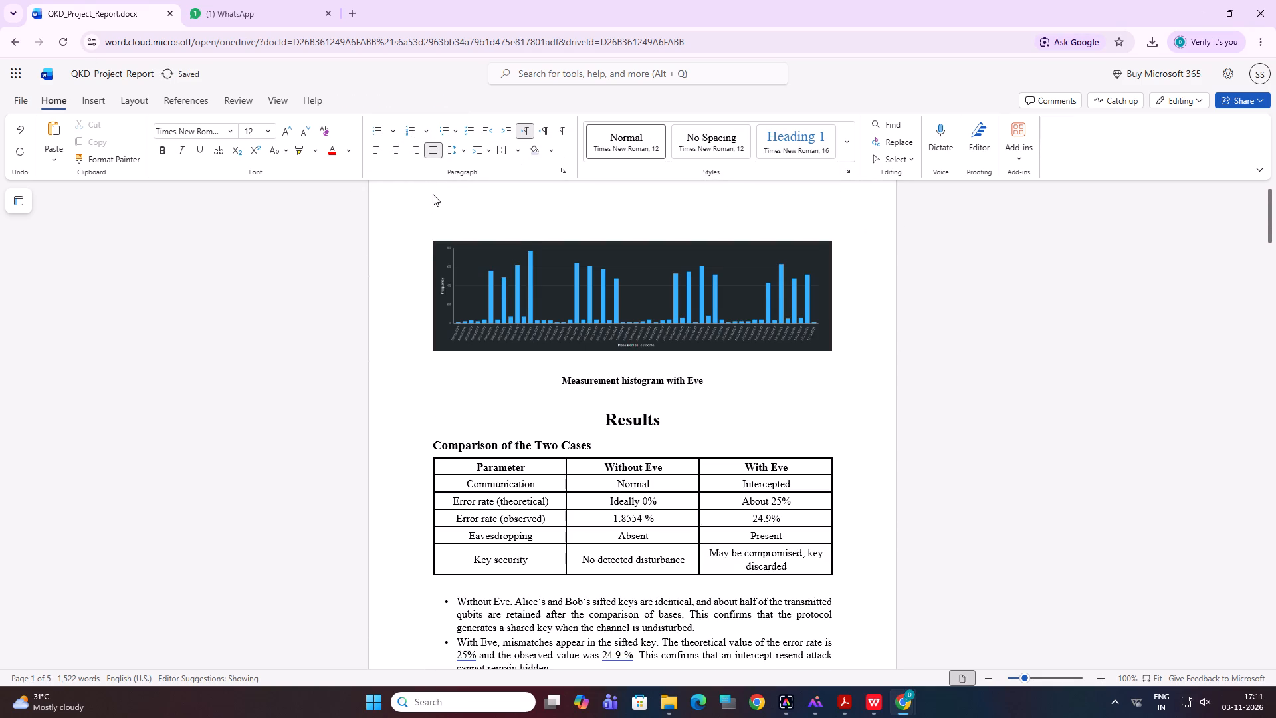
Remove the blank lines above the Measurement histogram with Eve image so it starts the first page.
{"action": "scroll", "coordinate": [537, 344], "scroll_direction": "up", "scroll_amount": 6}
{"action": "left_click", "coordinate": [429, 277]}
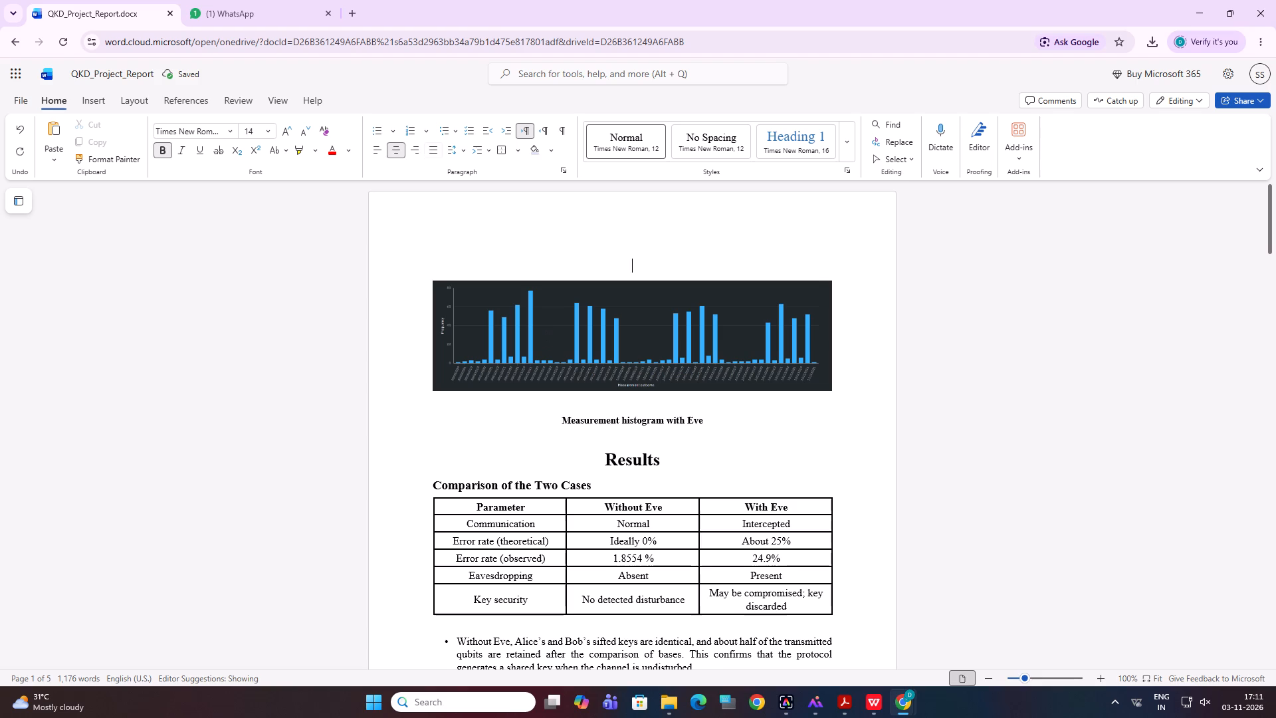
{"action": "key", "text": "BackSpace"}
{"action": "key", "text": "BackSpace"}
{"action": "key", "text": "BackSpace"}
{"action": "key", "text": "BackSpace"}
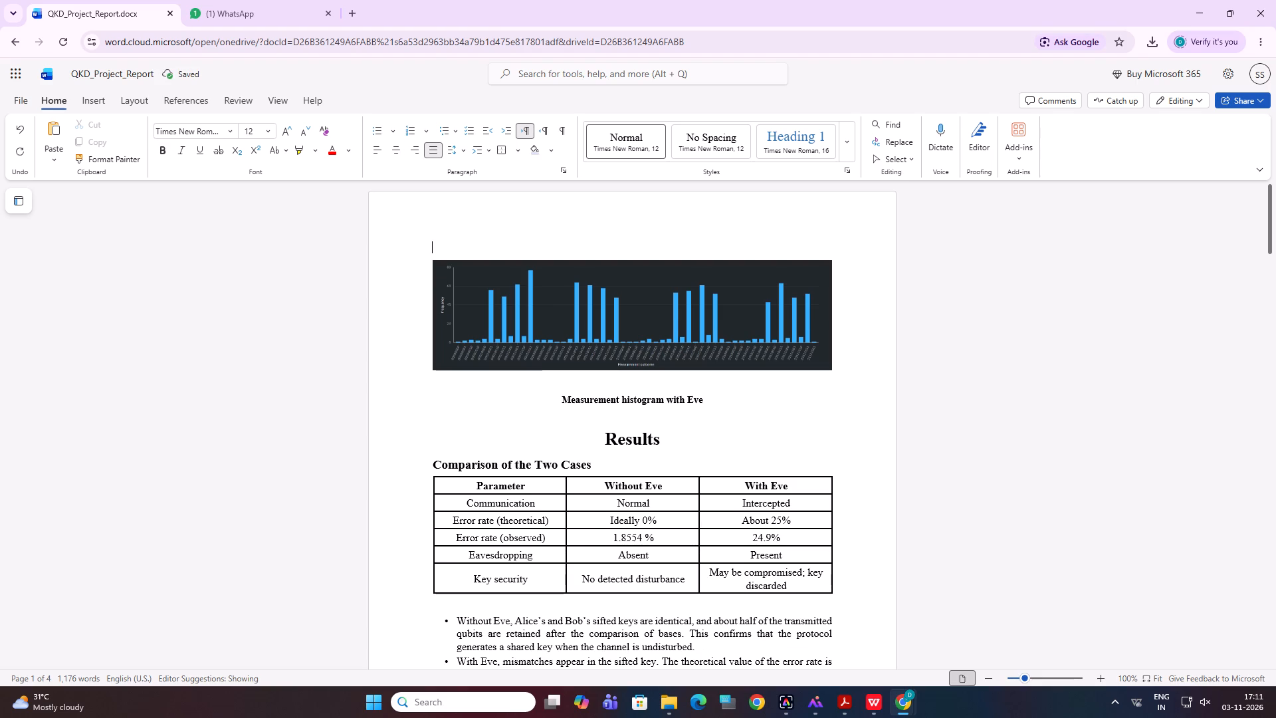
{"action": "key", "text": "Down"}
{"action": "key", "text": "BackSpace"}
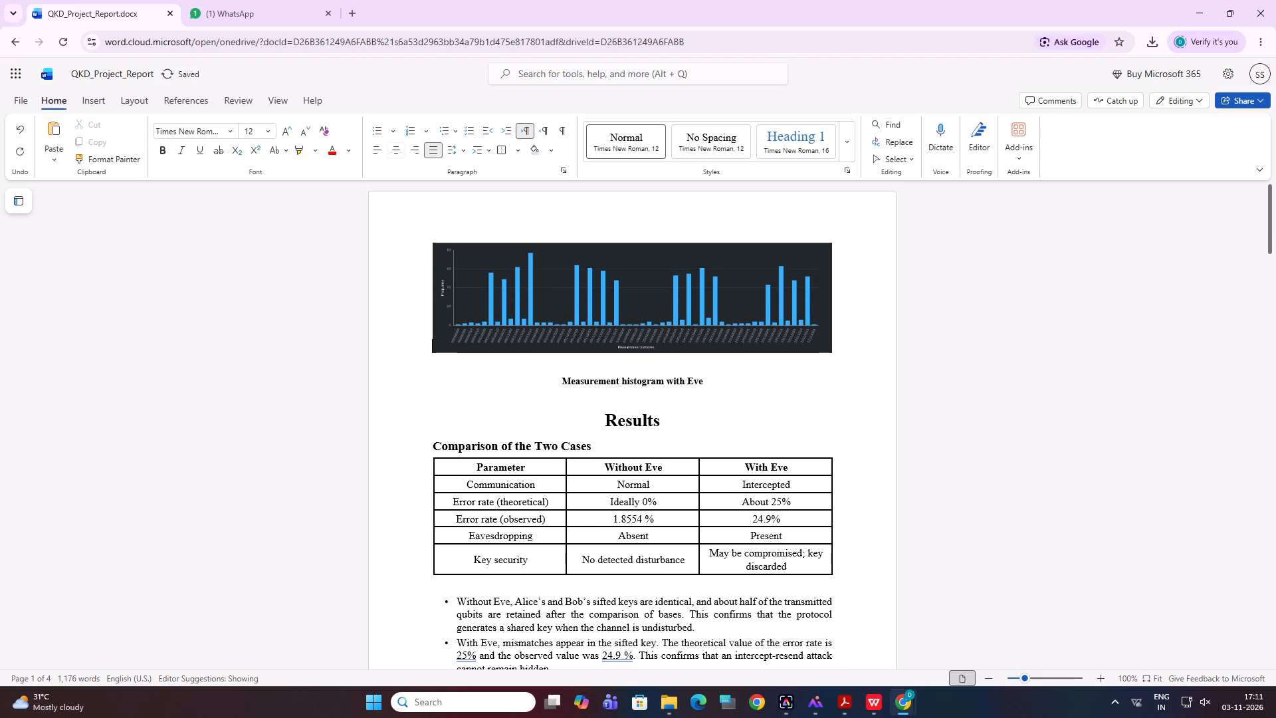
Insert a blank line before the Applications of QKD heading so it moves onto the second page.
{"action": "scroll", "coordinate": [579, 436], "scroll_direction": "down", "scroll_amount": 6}
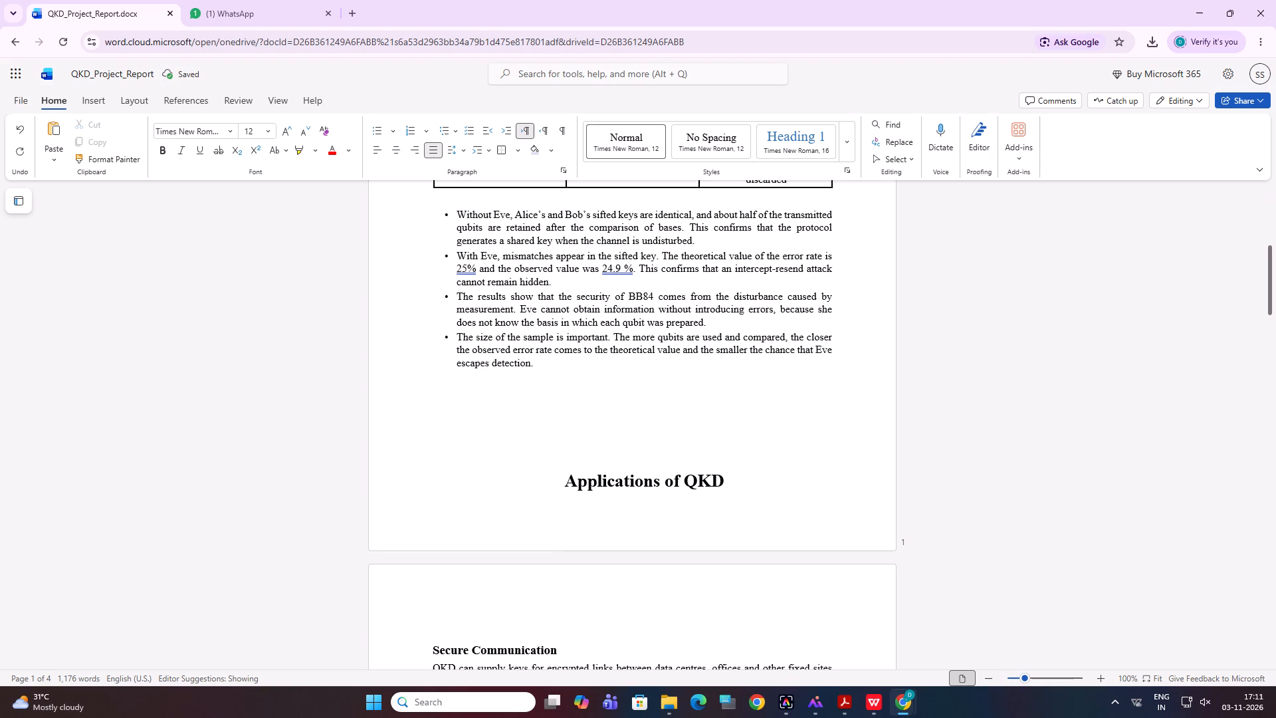
{"action": "left_click", "coordinate": [561, 467]}
{"action": "key", "text": "Return"}
{"action": "scroll", "coordinate": [525, 465], "scroll_direction": "down", "scroll_amount": 5}
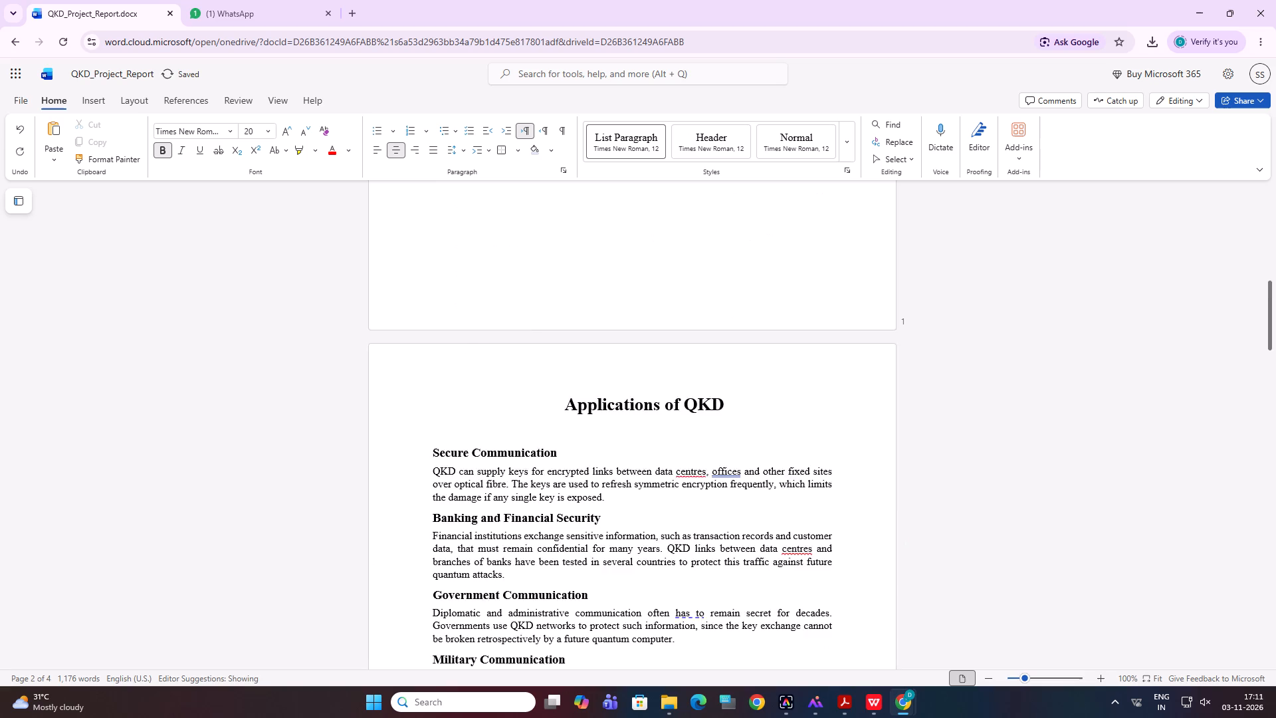
Look through the remaining pages and examine the page breaks in the print preview, without printing.
{"action": "scroll", "coordinate": [531, 491], "scroll_direction": "down", "scroll_amount": 19}
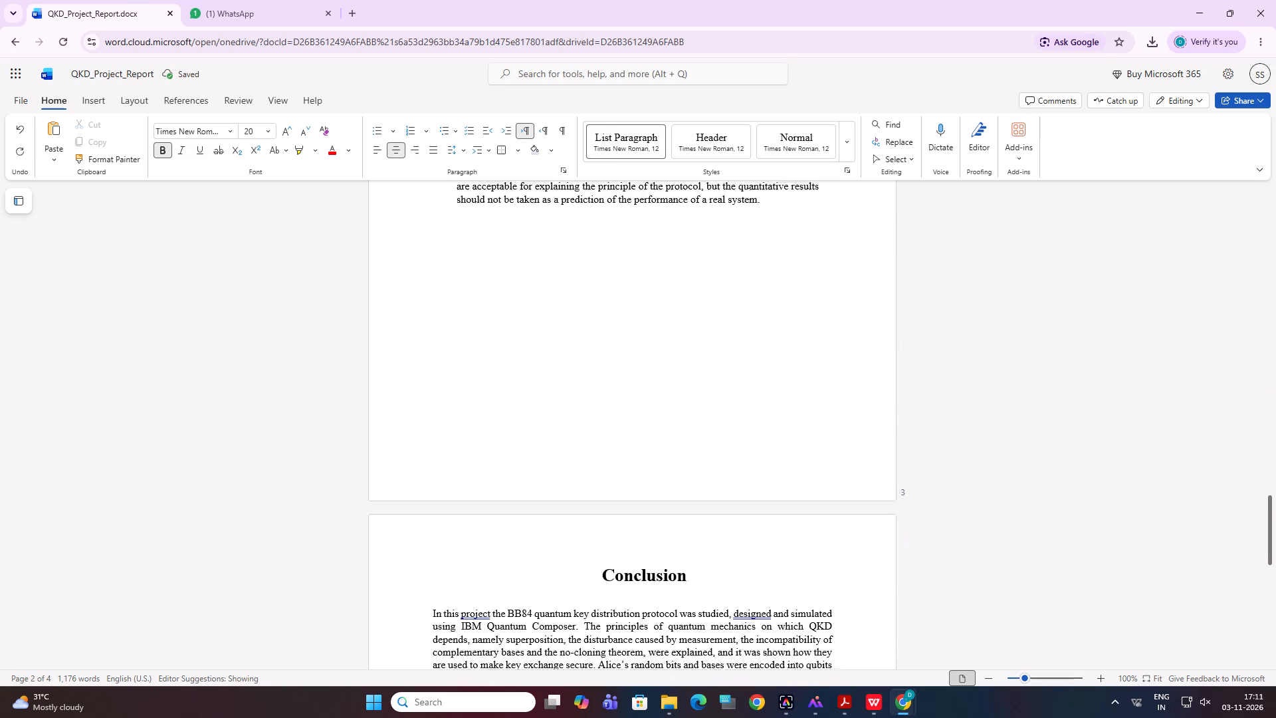
{"action": "left_click", "coordinate": [23, 104]}
{"action": "left_click", "coordinate": [50, 262]}
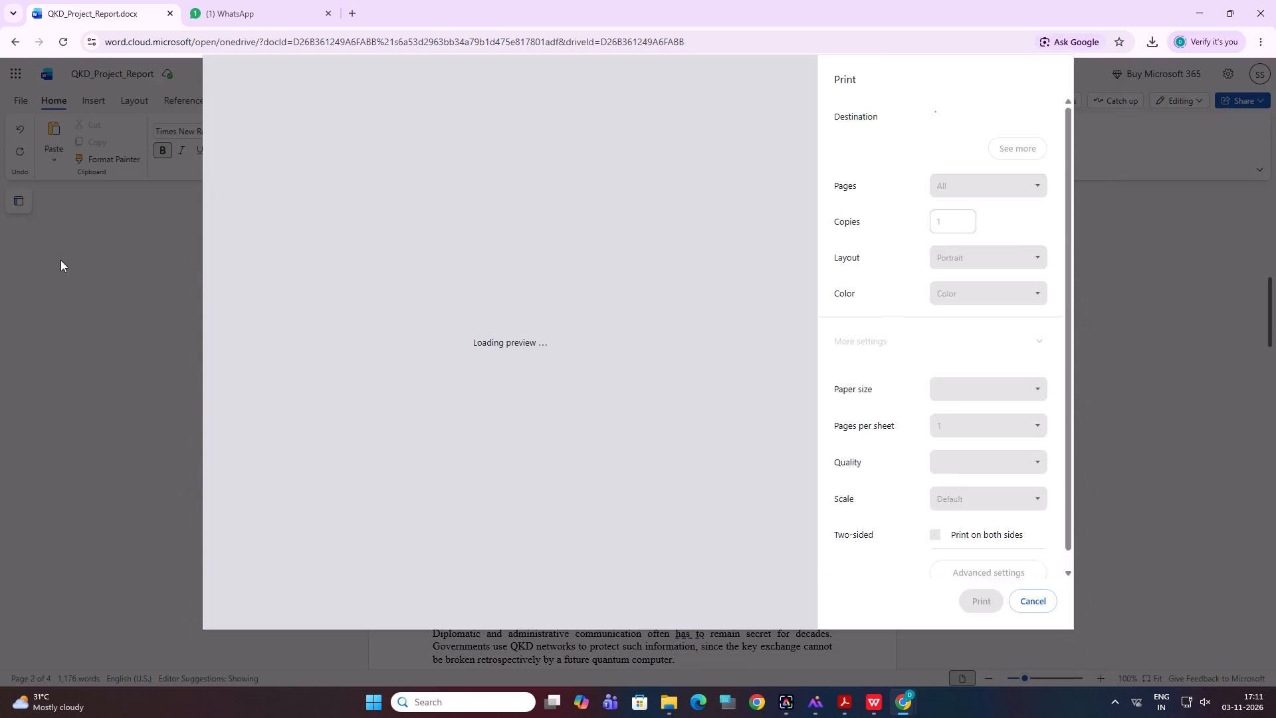
{"action": "scroll", "coordinate": [335, 385], "scroll_direction": "up", "scroll_amount": 4}
{"action": "scroll", "coordinate": [337, 393], "scroll_direction": "down", "scroll_amount": 6}
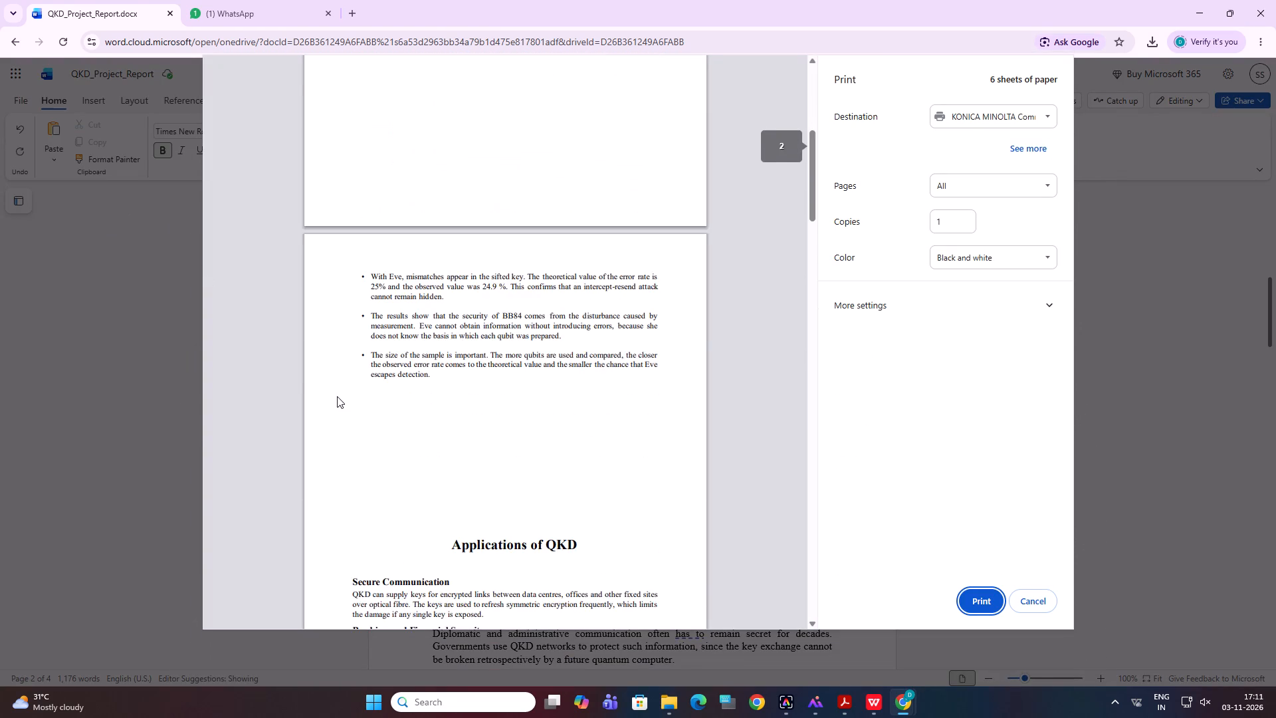
{"action": "scroll", "coordinate": [340, 397], "scroll_direction": "up", "scroll_amount": 3}
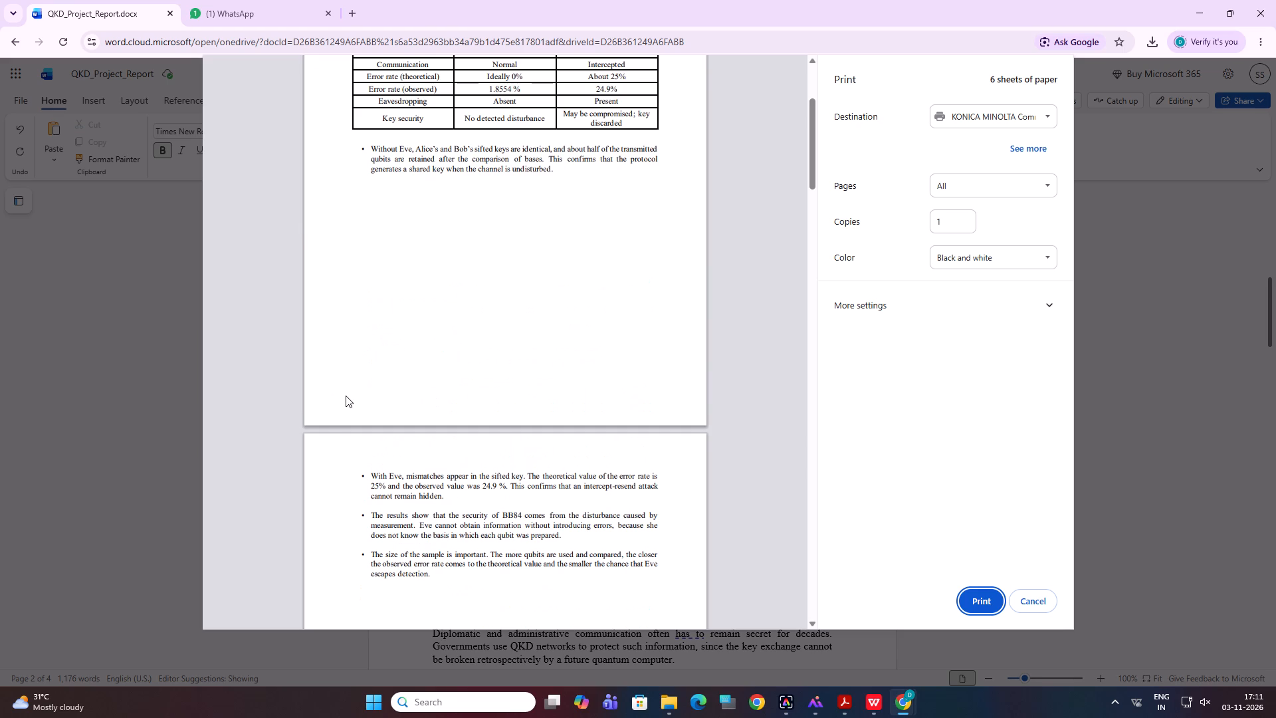
{"action": "scroll", "coordinate": [443, 351], "scroll_direction": "down", "scroll_amount": 7}
{"action": "scroll", "coordinate": [470, 410], "scroll_direction": "down", "scroll_amount": 3}
{"action": "scroll", "coordinate": [462, 495], "scroll_direction": "down", "scroll_amount": 14}
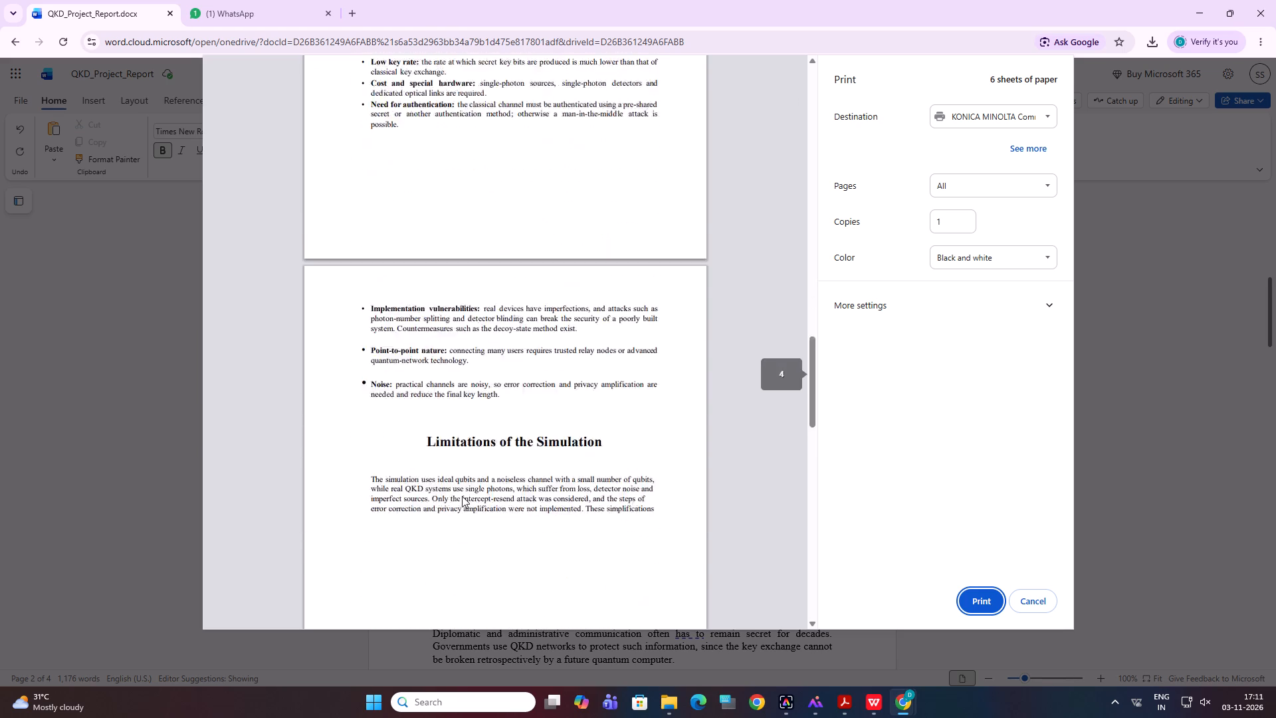
{"action": "scroll", "coordinate": [462, 496], "scroll_direction": "down", "scroll_amount": 11}
{"action": "scroll", "coordinate": [439, 566], "scroll_direction": "down", "scroll_amount": 7}
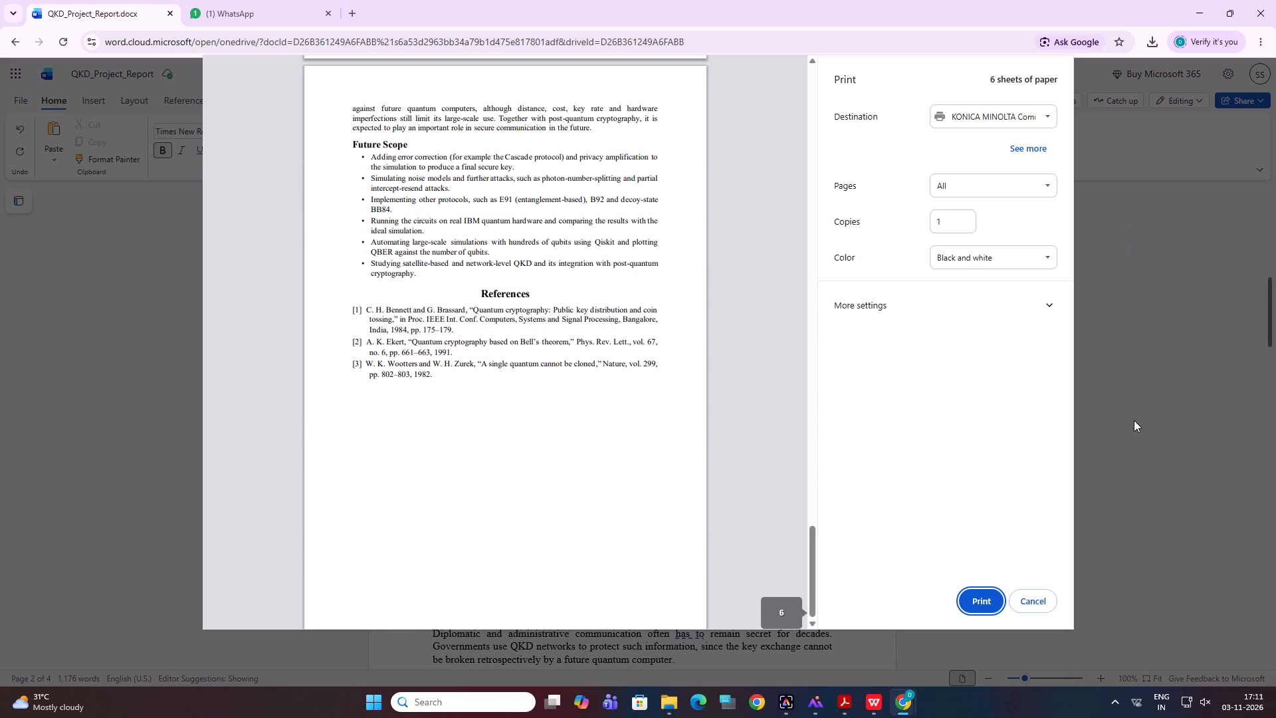
{"action": "left_click", "coordinate": [1037, 604]}
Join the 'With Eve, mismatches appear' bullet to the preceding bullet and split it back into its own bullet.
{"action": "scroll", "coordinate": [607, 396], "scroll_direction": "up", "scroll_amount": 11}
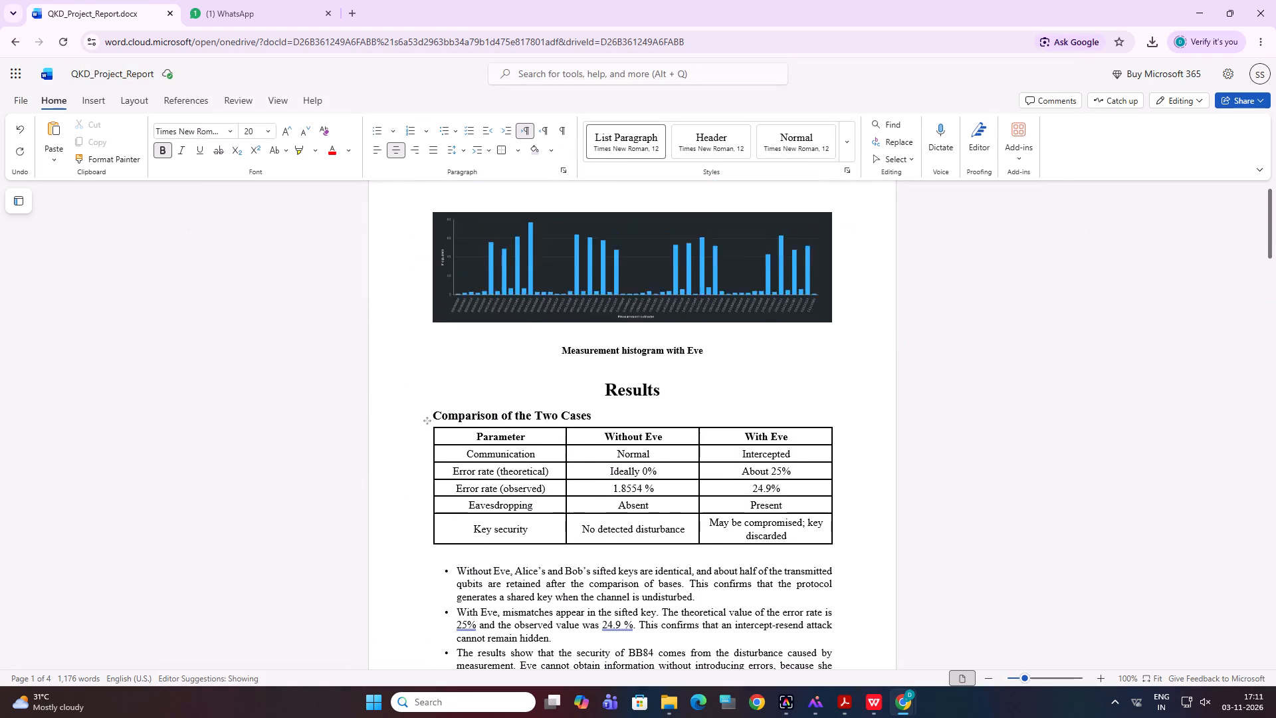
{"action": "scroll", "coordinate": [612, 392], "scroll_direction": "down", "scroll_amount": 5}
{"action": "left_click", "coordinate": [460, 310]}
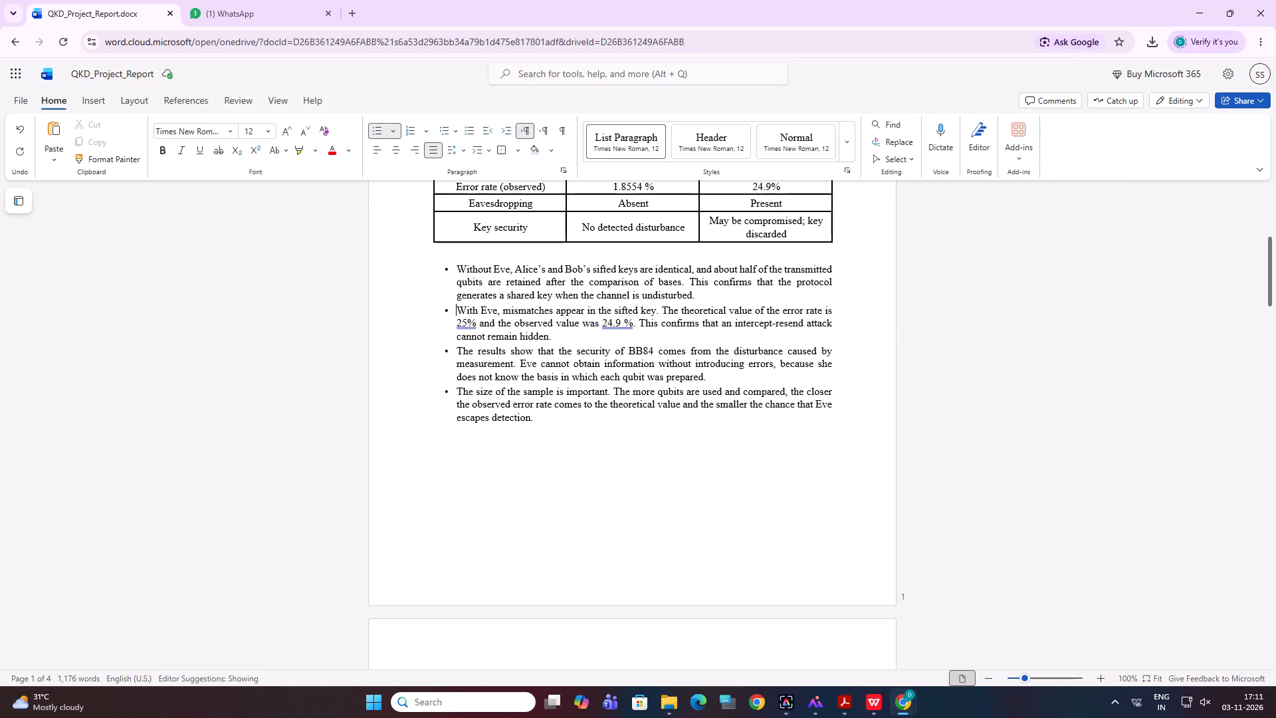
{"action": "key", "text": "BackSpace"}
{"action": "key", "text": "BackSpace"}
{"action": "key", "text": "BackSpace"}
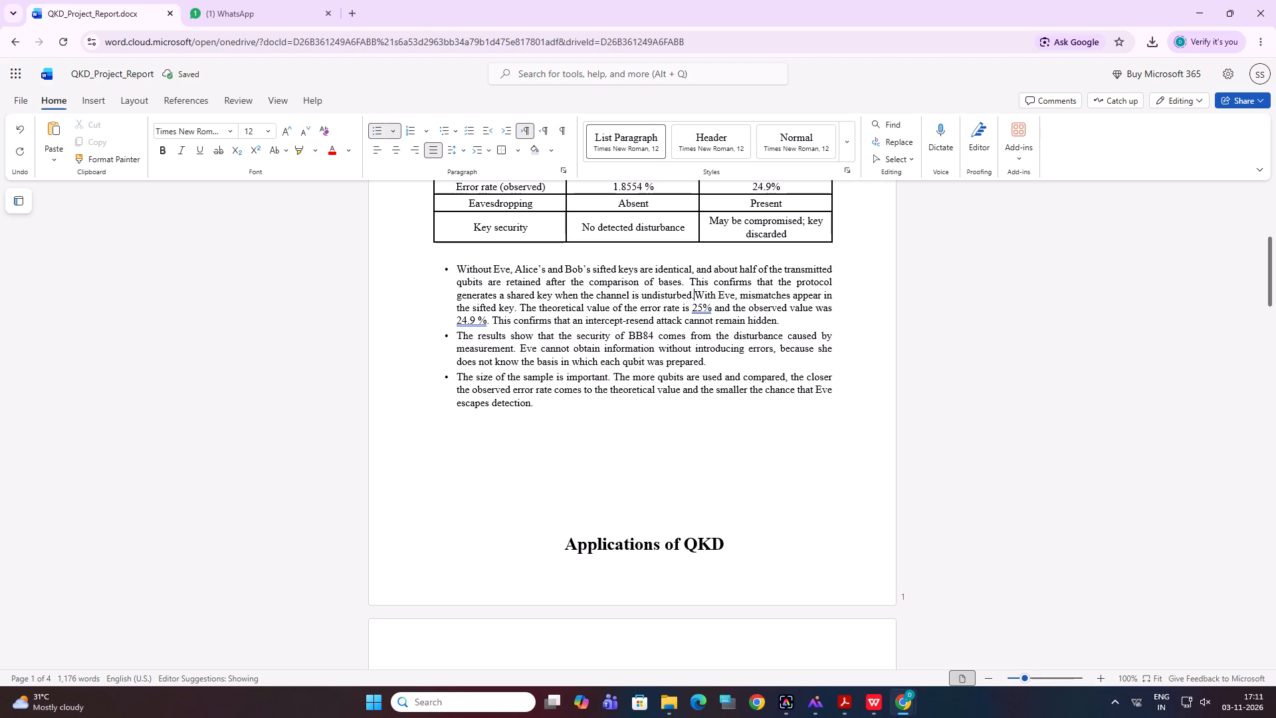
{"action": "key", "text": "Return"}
Check the first page's layout in the print preview and compare it with the pages in the document.
{"action": "left_click", "coordinate": [25, 103]}
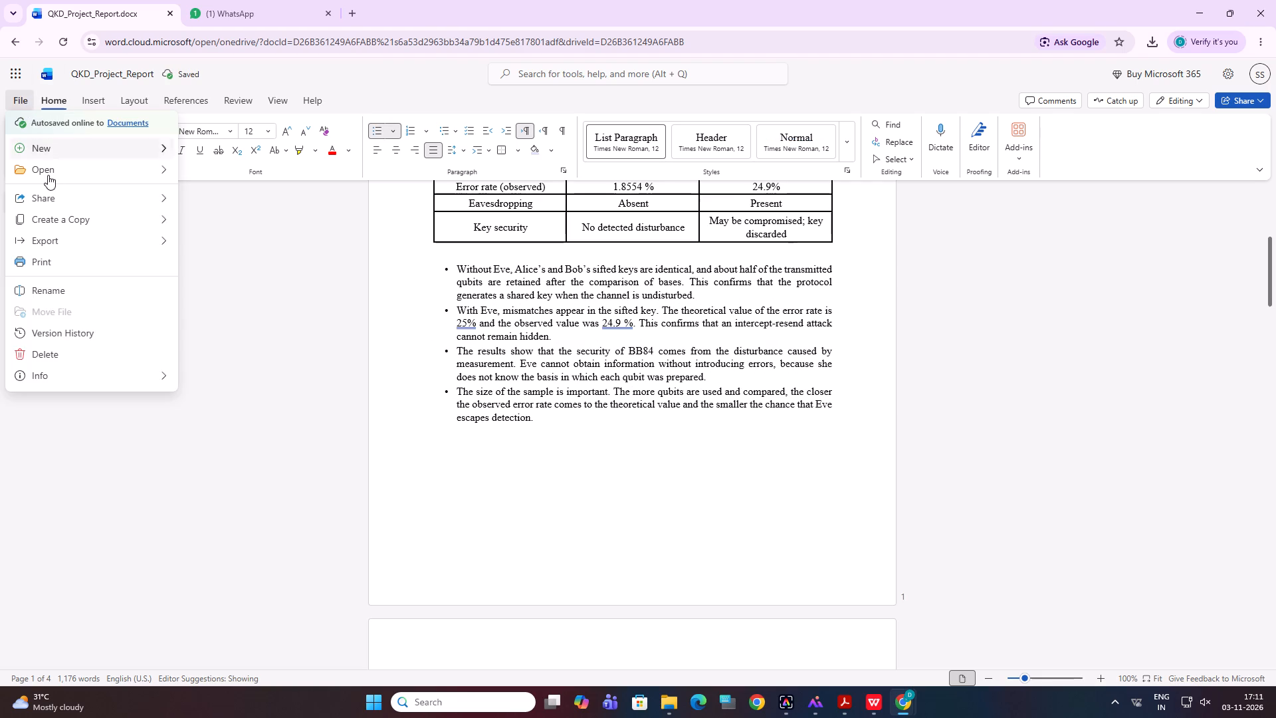
{"action": "left_click", "coordinate": [45, 258]}
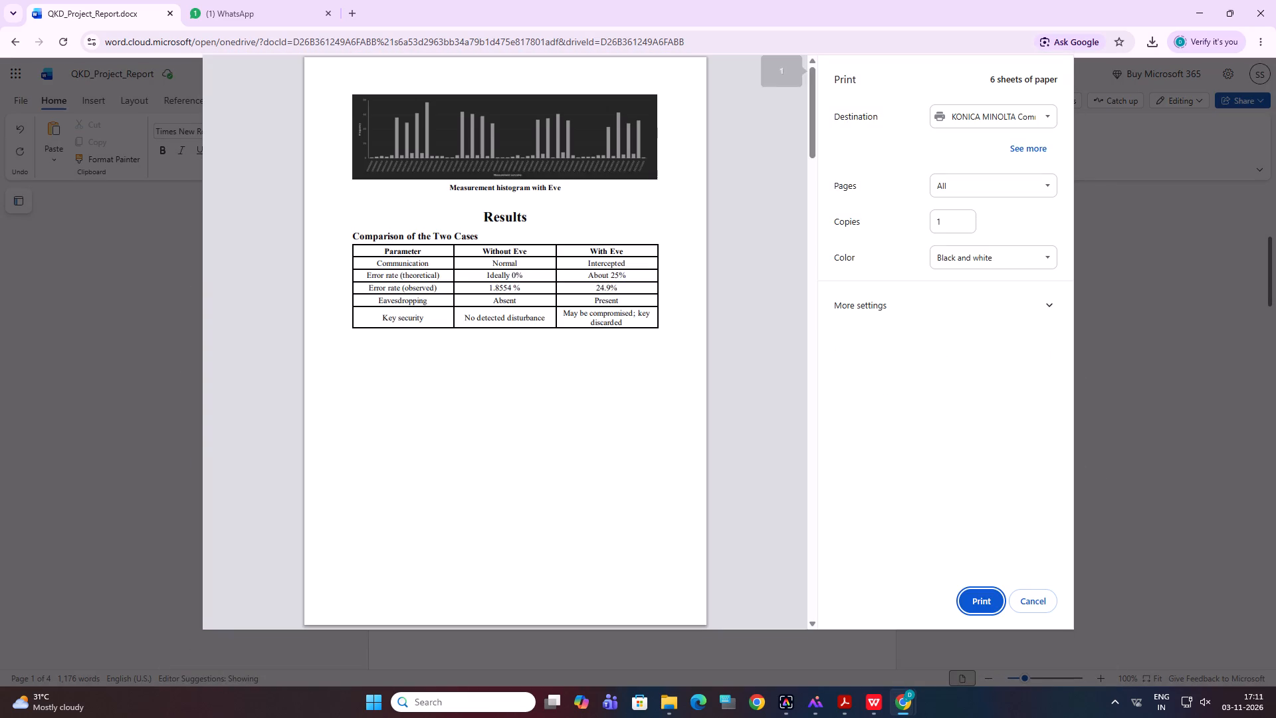
{"action": "scroll", "coordinate": [503, 308], "scroll_direction": "up", "scroll_amount": 2}
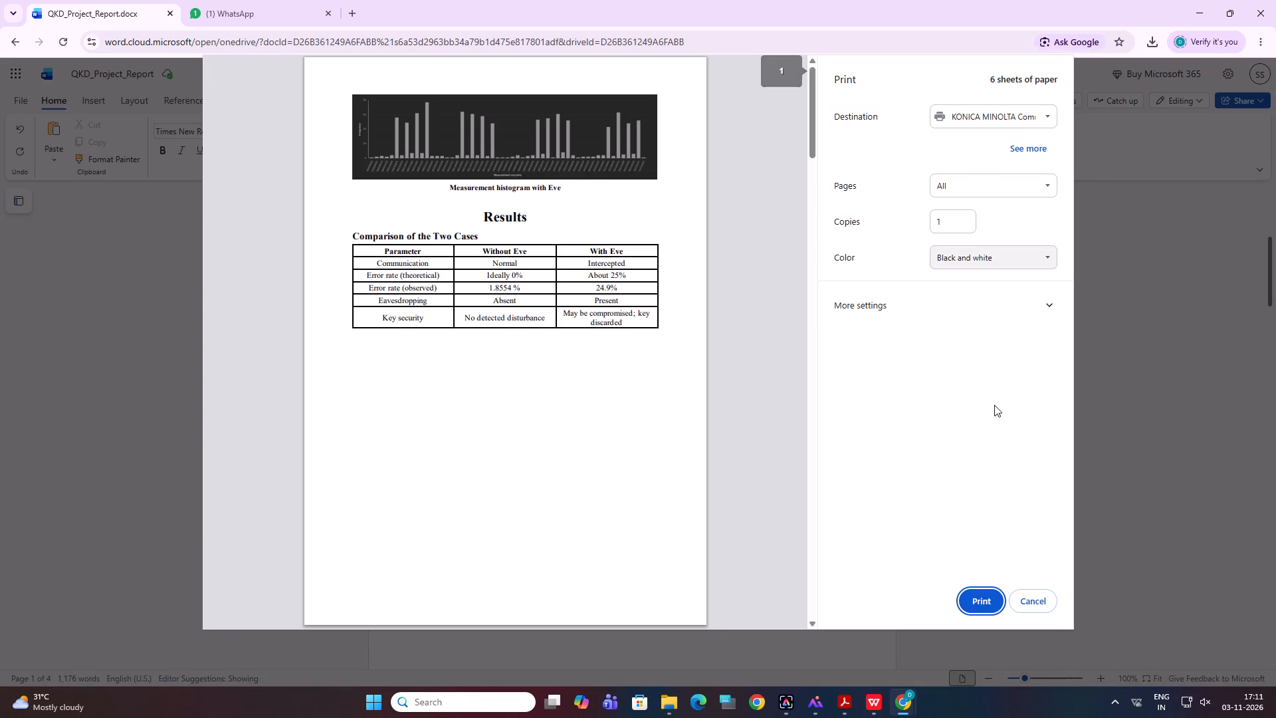
{"action": "left_click", "coordinate": [1029, 600]}
{"action": "scroll", "coordinate": [749, 507], "scroll_direction": "up", "scroll_amount": 6}
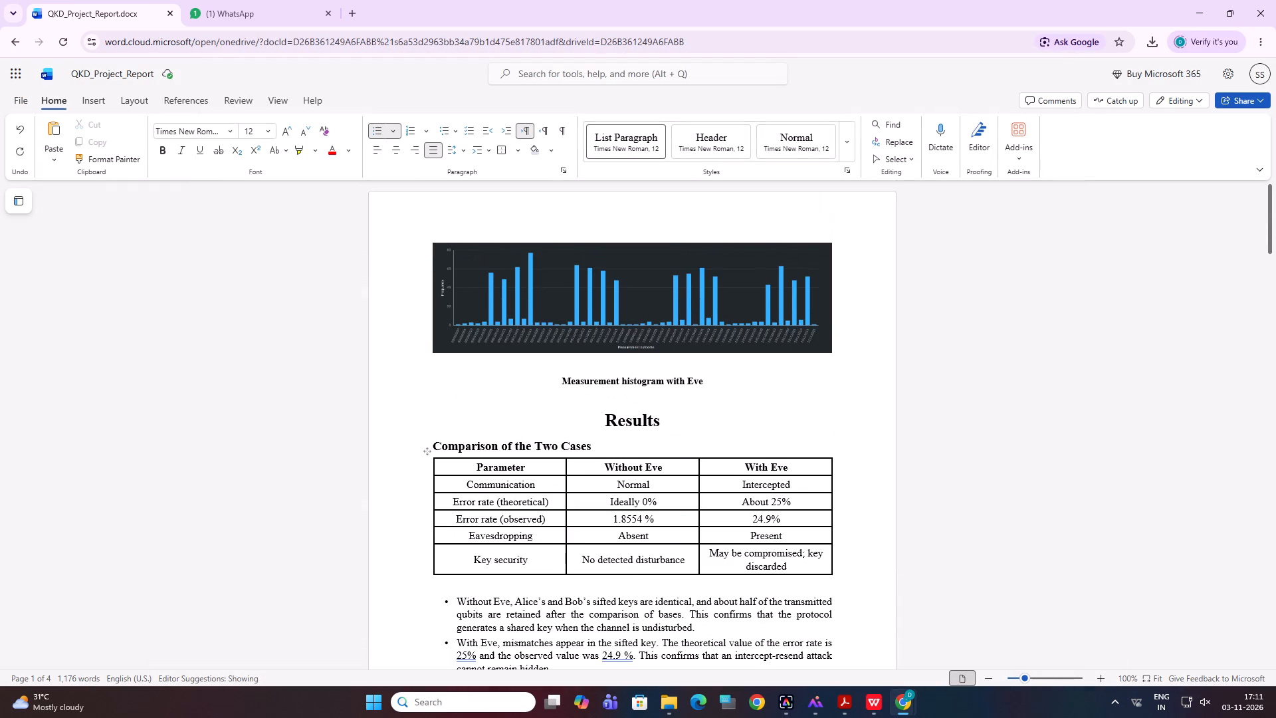
{"action": "scroll", "coordinate": [669, 499], "scroll_direction": "up", "scroll_amount": 6}
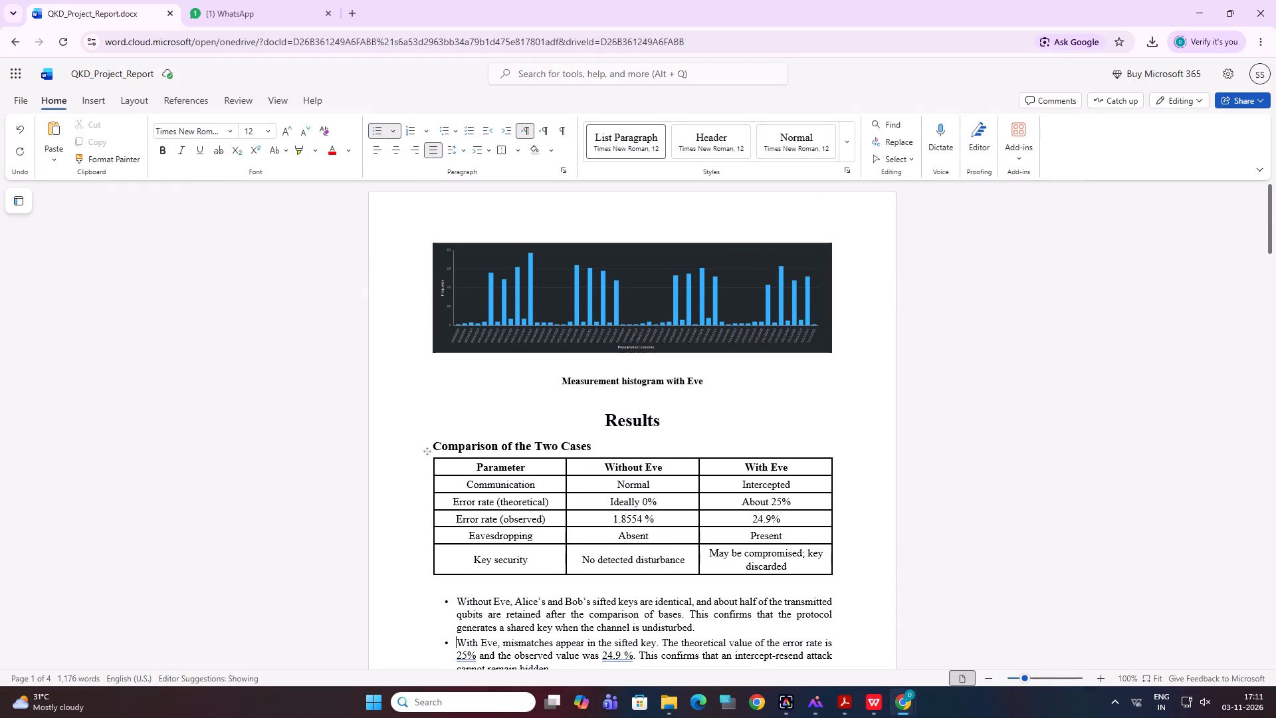
{"action": "scroll", "coordinate": [669, 498], "scroll_direction": "down", "scroll_amount": 13}
{"action": "scroll", "coordinate": [667, 473], "scroll_direction": "up", "scroll_amount": 5}
{"action": "scroll", "coordinate": [660, 469], "scroll_direction": "down", "scroll_amount": 4}
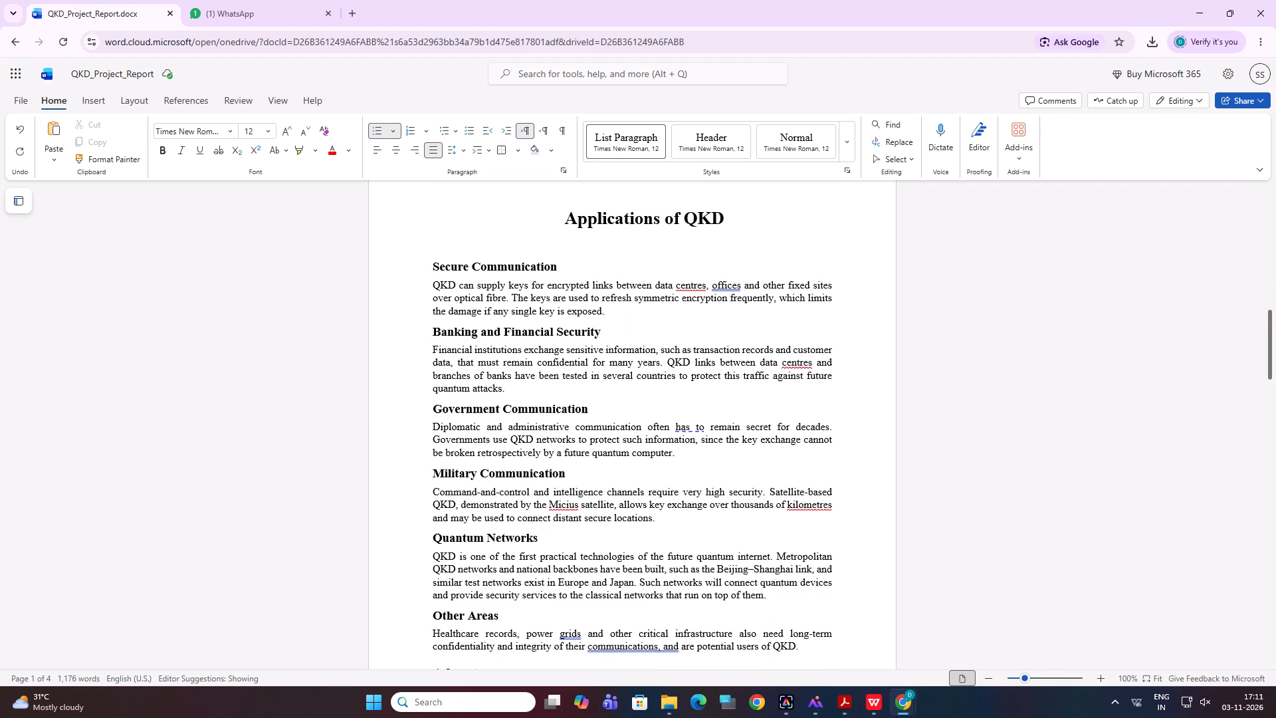
{"action": "scroll", "coordinate": [659, 469], "scroll_direction": "down", "scroll_amount": 18}
{"action": "scroll", "coordinate": [655, 464], "scroll_direction": "up", "scroll_amount": 4}
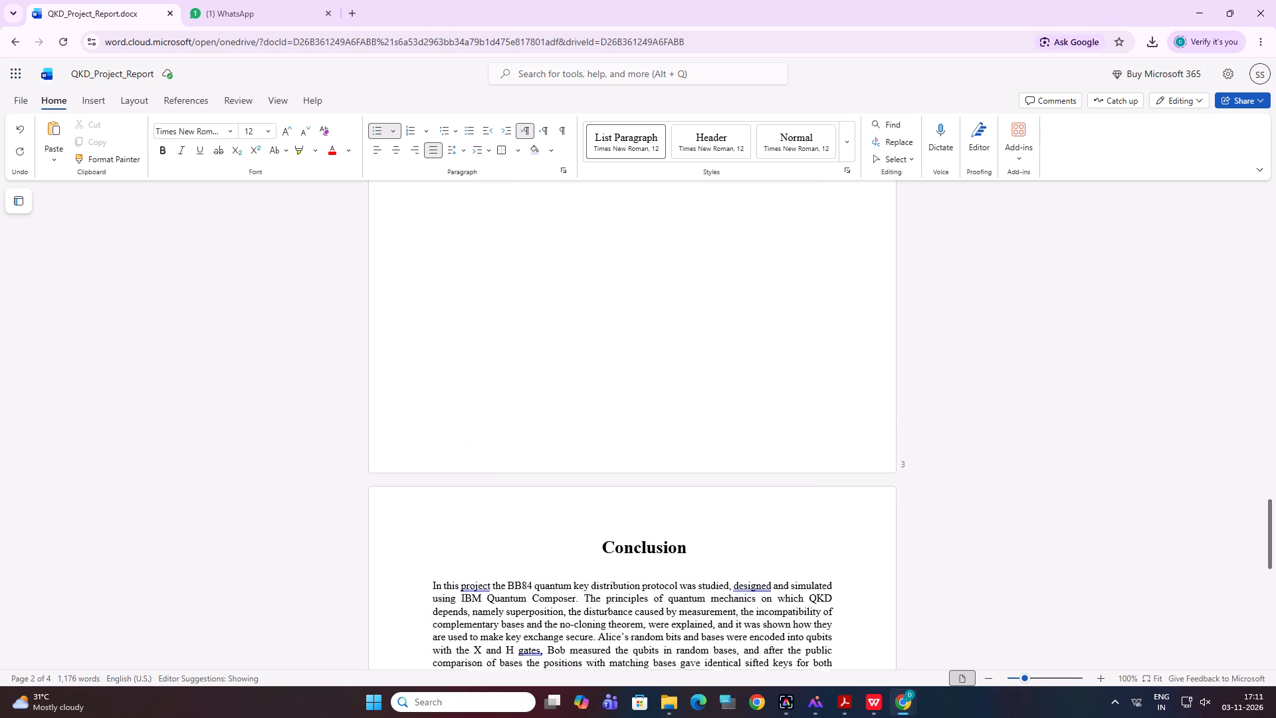
{"action": "scroll", "coordinate": [655, 464], "scroll_direction": "up", "scroll_amount": 3}
Examine all pages in the print preview again through to the References, without printing.
{"action": "left_click", "coordinate": [21, 103]}
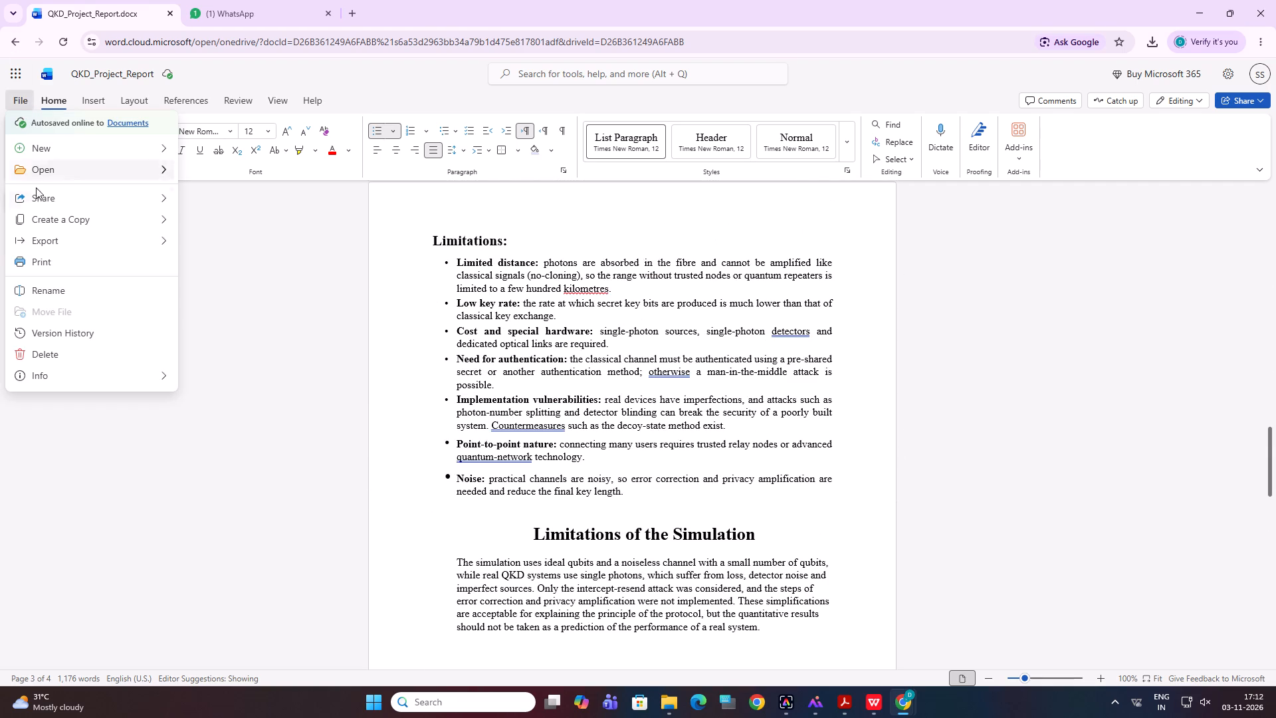
{"action": "left_click", "coordinate": [69, 262]}
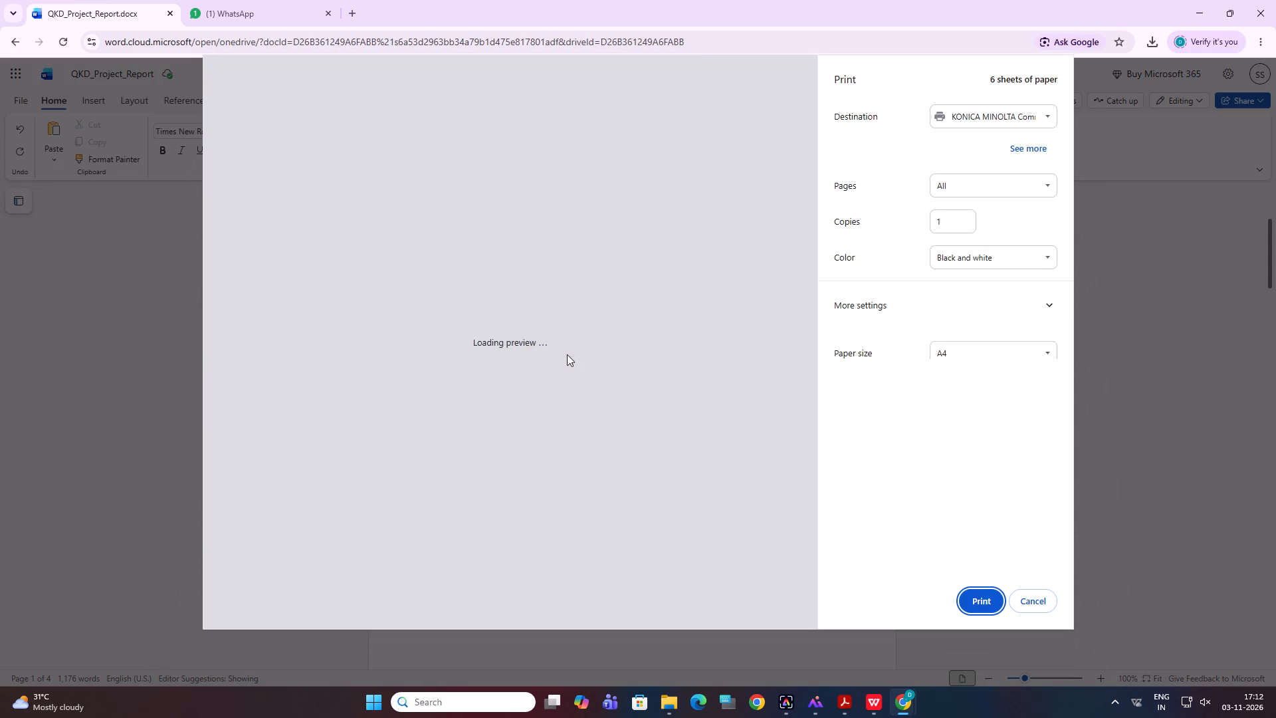
{"action": "scroll", "coordinate": [562, 374], "scroll_direction": "up", "scroll_amount": 3}
{"action": "scroll", "coordinate": [560, 414], "scroll_direction": "down", "scroll_amount": 6}
{"action": "scroll", "coordinate": [477, 541], "scroll_direction": "down", "scroll_amount": 6}
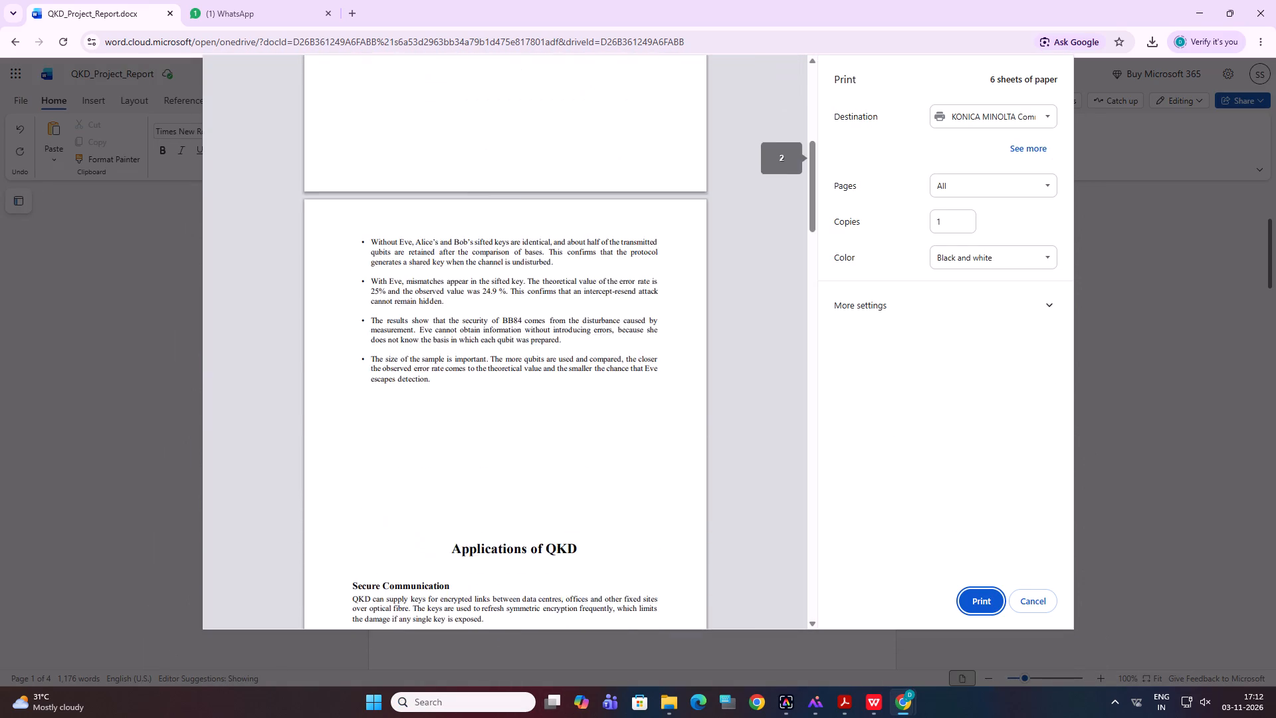
{"action": "scroll", "coordinate": [469, 514], "scroll_direction": "down", "scroll_amount": 13}
{"action": "scroll", "coordinate": [468, 513], "scroll_direction": "down", "scroll_amount": 20}
{"action": "scroll", "coordinate": [468, 513], "scroll_direction": "down", "scroll_amount": 10}
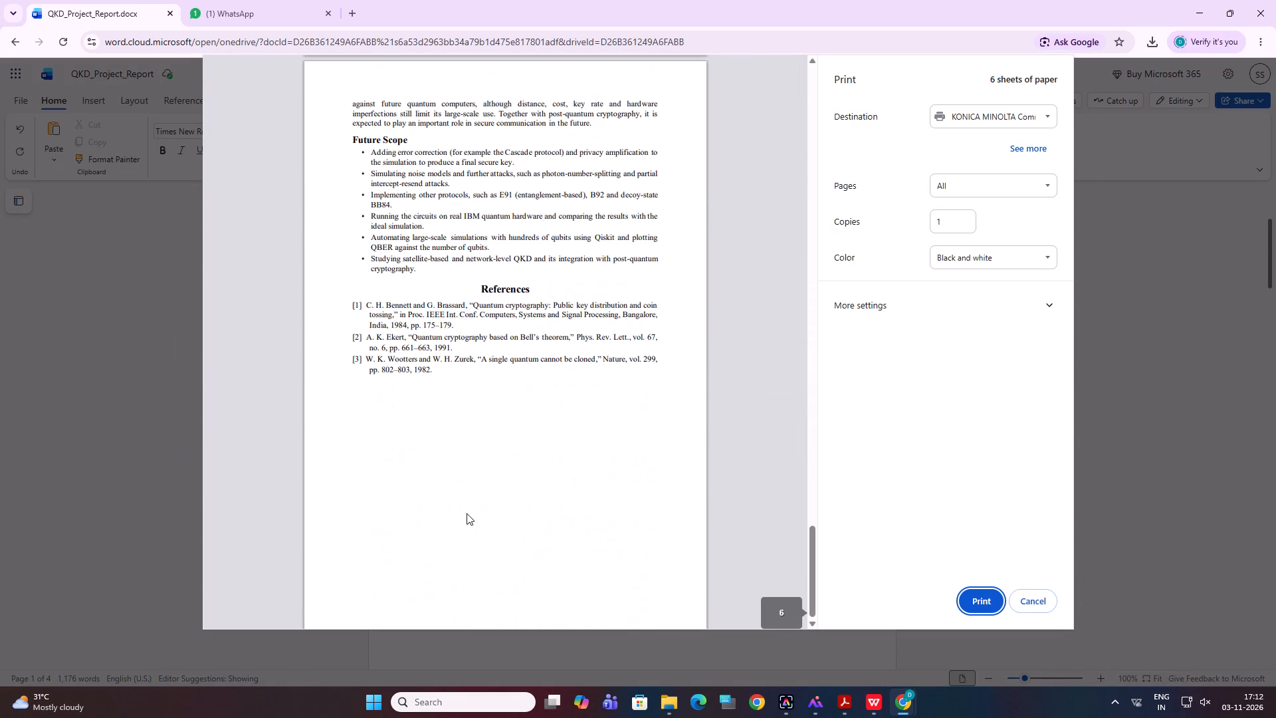
{"action": "scroll", "coordinate": [467, 513], "scroll_direction": "down", "scroll_amount": 11}
{"action": "left_click", "coordinate": [1033, 594]}
Capture the whole first page, from the measurement histogram to the last Results bullet, as an Adobe Express Photos selection screenshot.
{"action": "scroll", "coordinate": [601, 410], "scroll_direction": "up", "scroll_amount": 5}
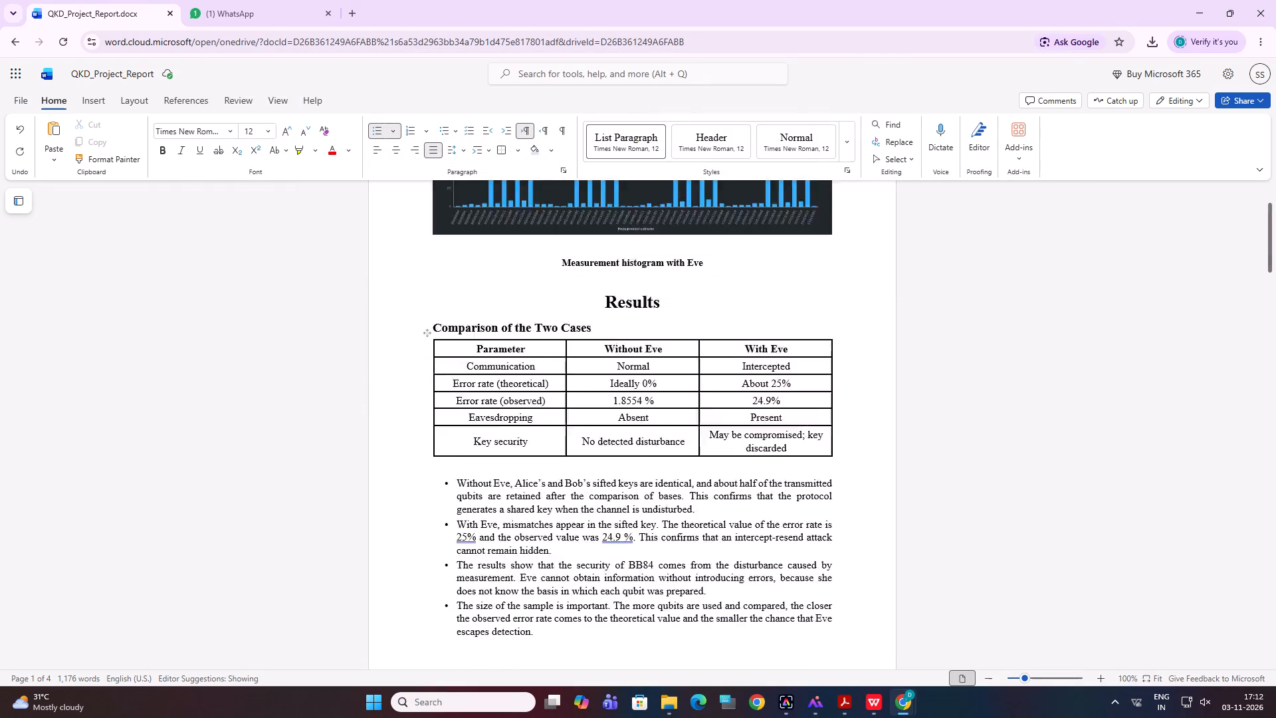
{"action": "scroll", "coordinate": [599, 404], "scroll_direction": "up", "scroll_amount": 10}
{"action": "scroll", "coordinate": [640, 398], "scroll_direction": "down", "scroll_amount": 2}
{"action": "scroll", "coordinate": [640, 398], "scroll_direction": "up", "scroll_amount": 2}
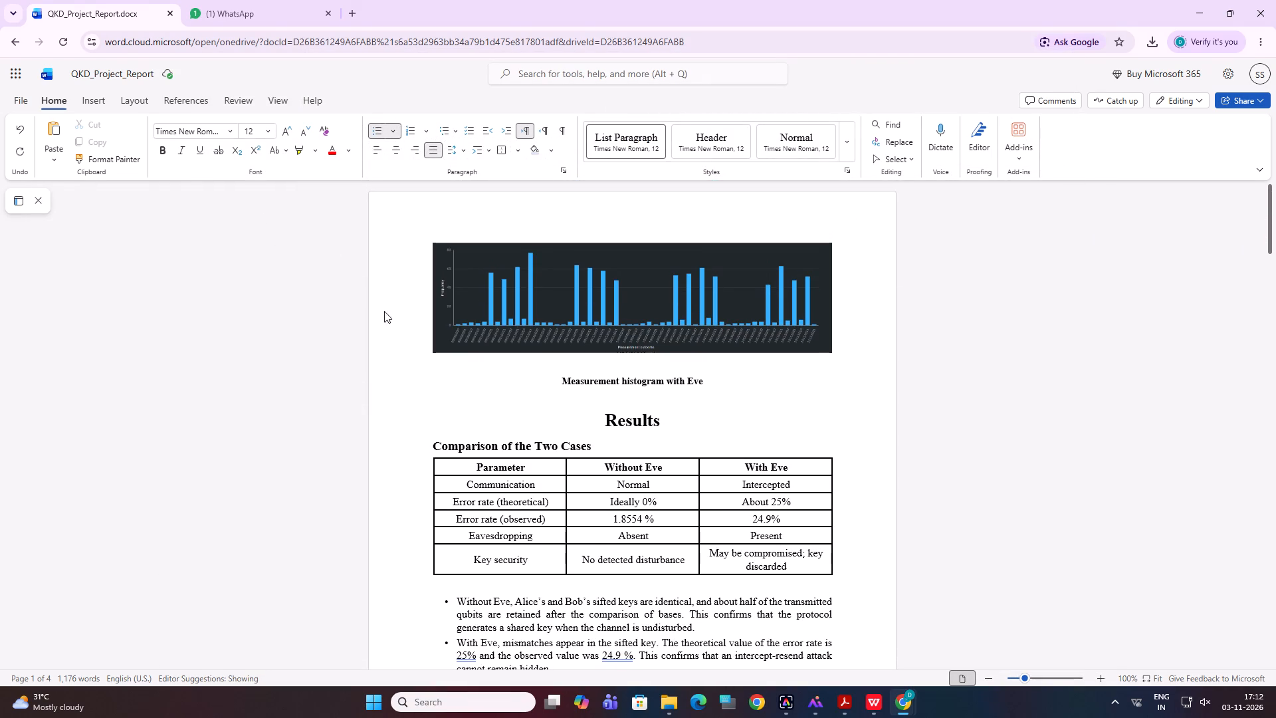
{"action": "left_click", "coordinate": [1255, 46]}
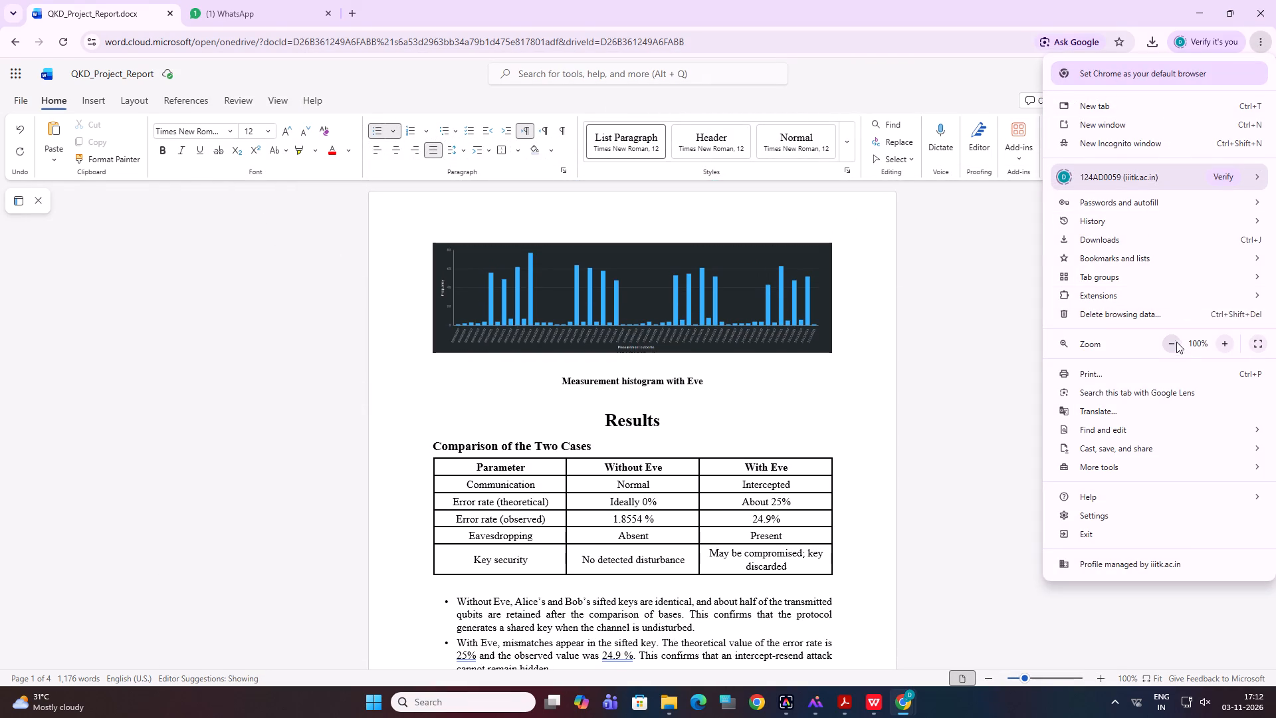
{"action": "double_click", "coordinate": [1174, 348]}
{"action": "double_click", "coordinate": [1174, 343]}
{"action": "scroll", "coordinate": [963, 341], "scroll_direction": "up", "scroll_amount": 2}
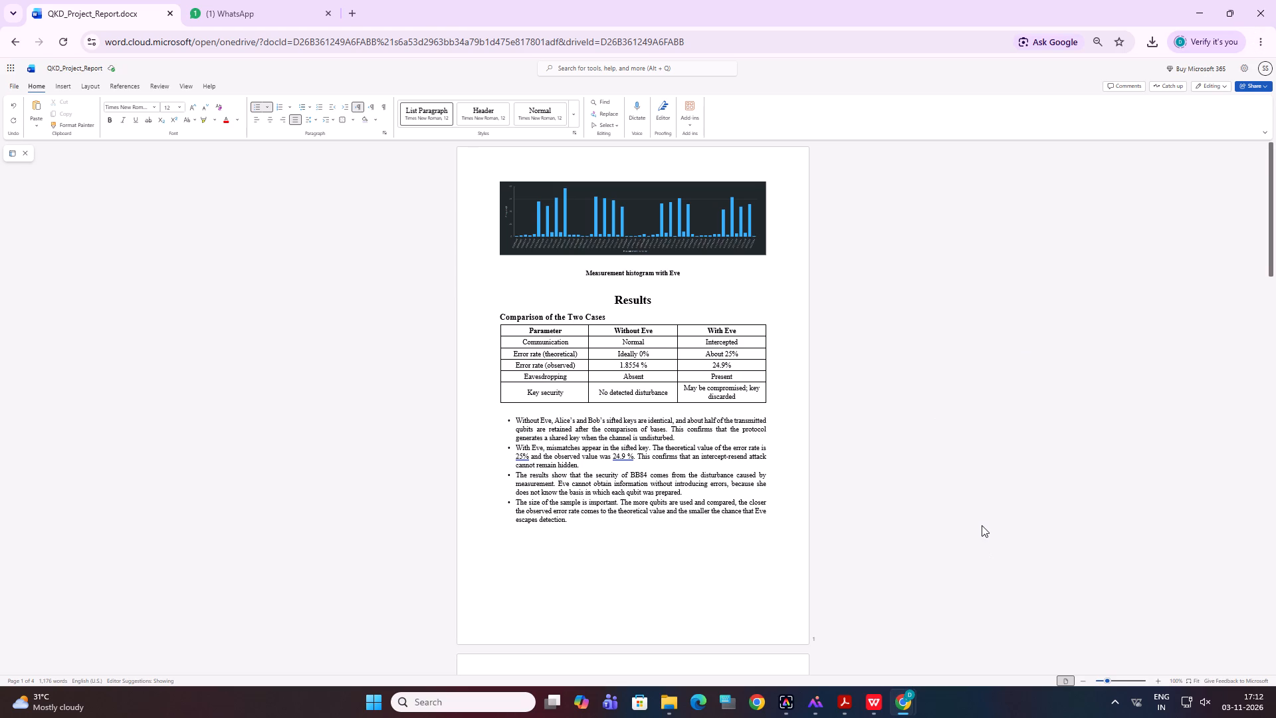
{"action": "key", "text": "Print"}
{"action": "key", "text": "Print"}
{"action": "key", "text": "Print"}
{"action": "key", "text": "Print"}
{"action": "key", "text": "Print"}
{"action": "key", "text": "Print"}
{"action": "key", "text": "Print"}
{"action": "key", "text": "Print"}
{"action": "key", "text": "Print"}
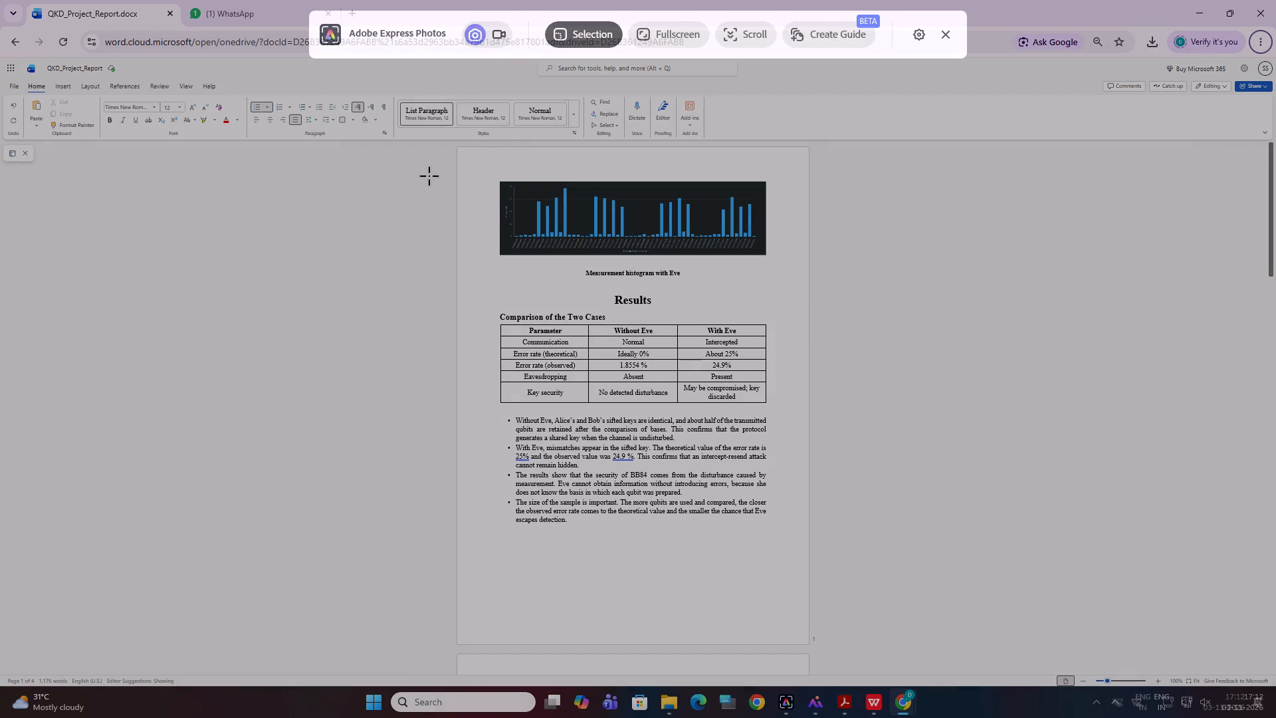
{"action": "left_click_drag", "start_coordinate": [458, 148], "coordinate": [671, 470]}
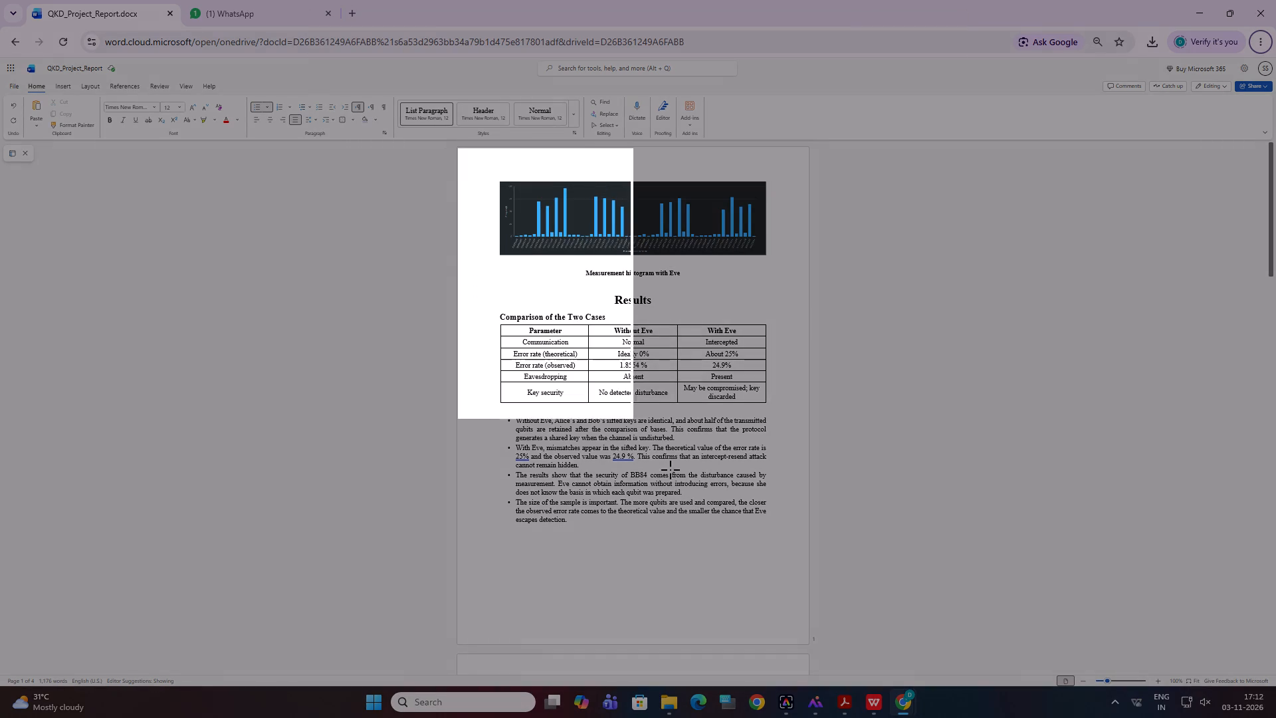
{"action": "left_click_drag", "start_coordinate": [671, 470], "coordinate": [810, 644]}
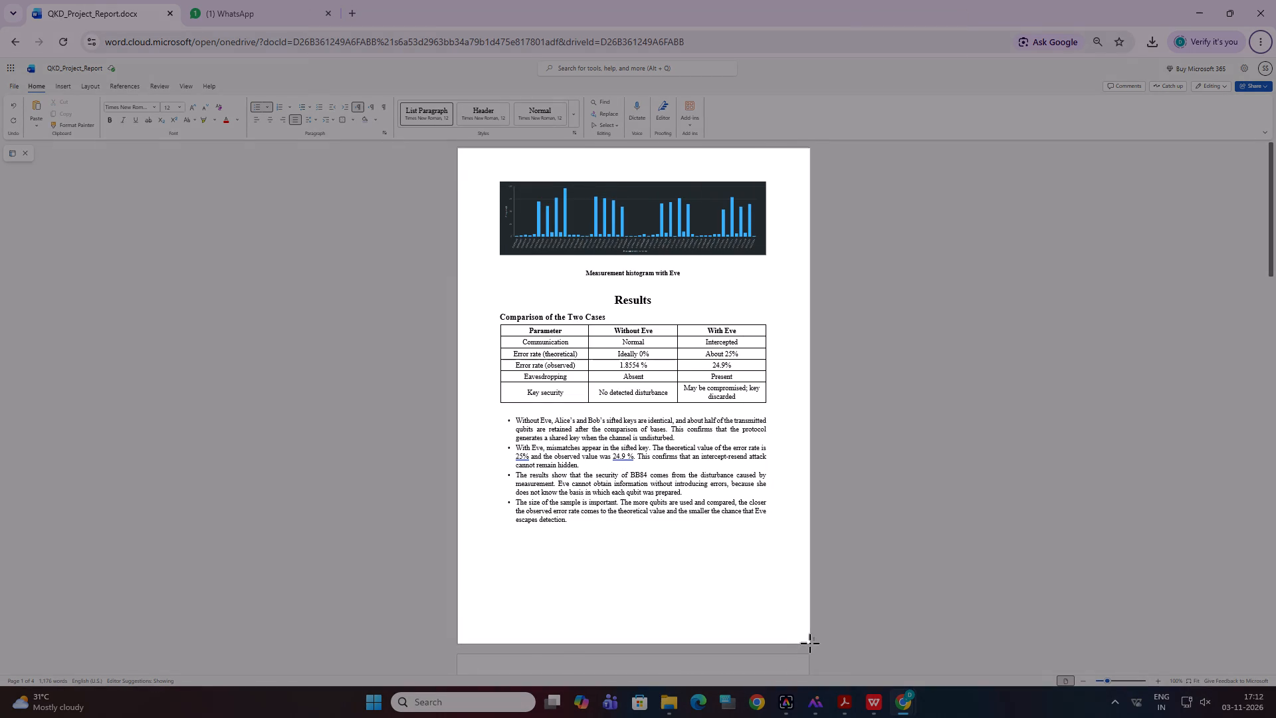
{"action": "left_click_drag", "start_coordinate": [810, 644], "coordinate": [809, 641]}
Capture the whole second page, from the 'Applications of QKD' heading to the last Advantages bullet, as an Adobe Express Photos selection screenshot.
{"action": "scroll", "coordinate": [824, 592], "scroll_direction": "down", "scroll_amount": 5}
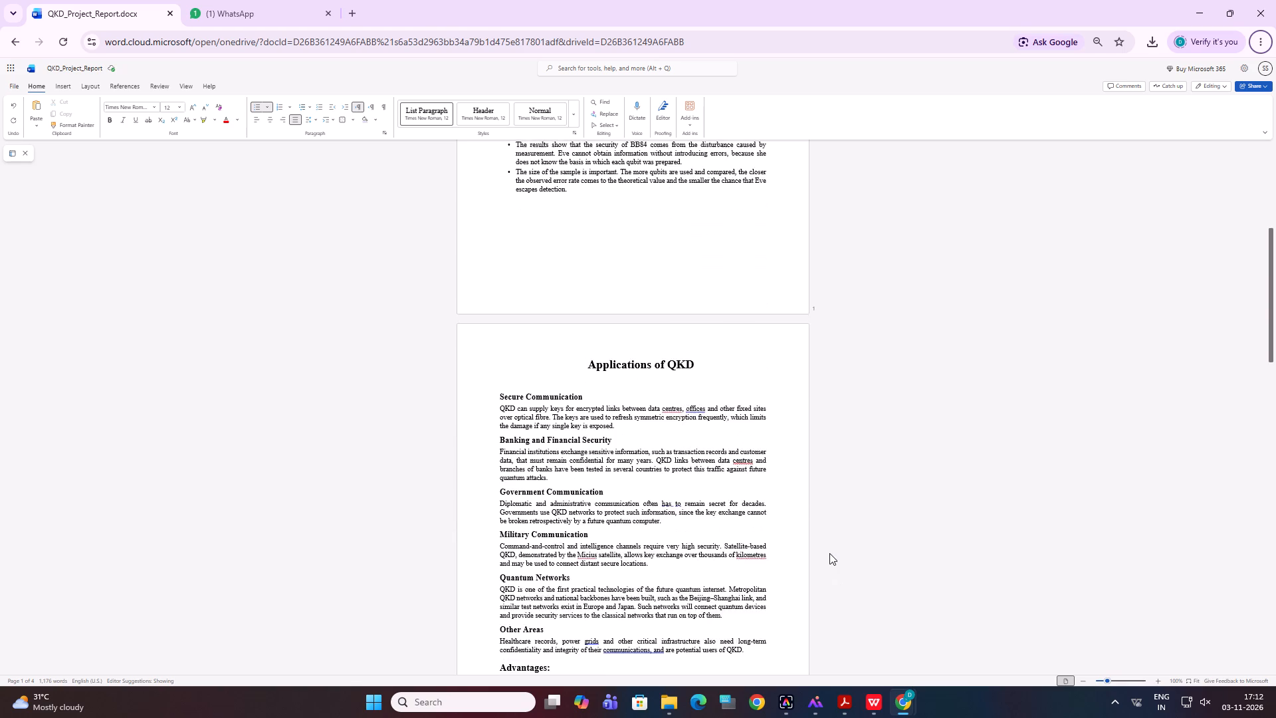
{"action": "scroll", "coordinate": [829, 553], "scroll_direction": "down", "scroll_amount": 3}
{"action": "scroll", "coordinate": [801, 517], "scroll_direction": "up", "scroll_amount": 1}
{"action": "scroll", "coordinate": [801, 517], "scroll_direction": "down", "scroll_amount": 1}
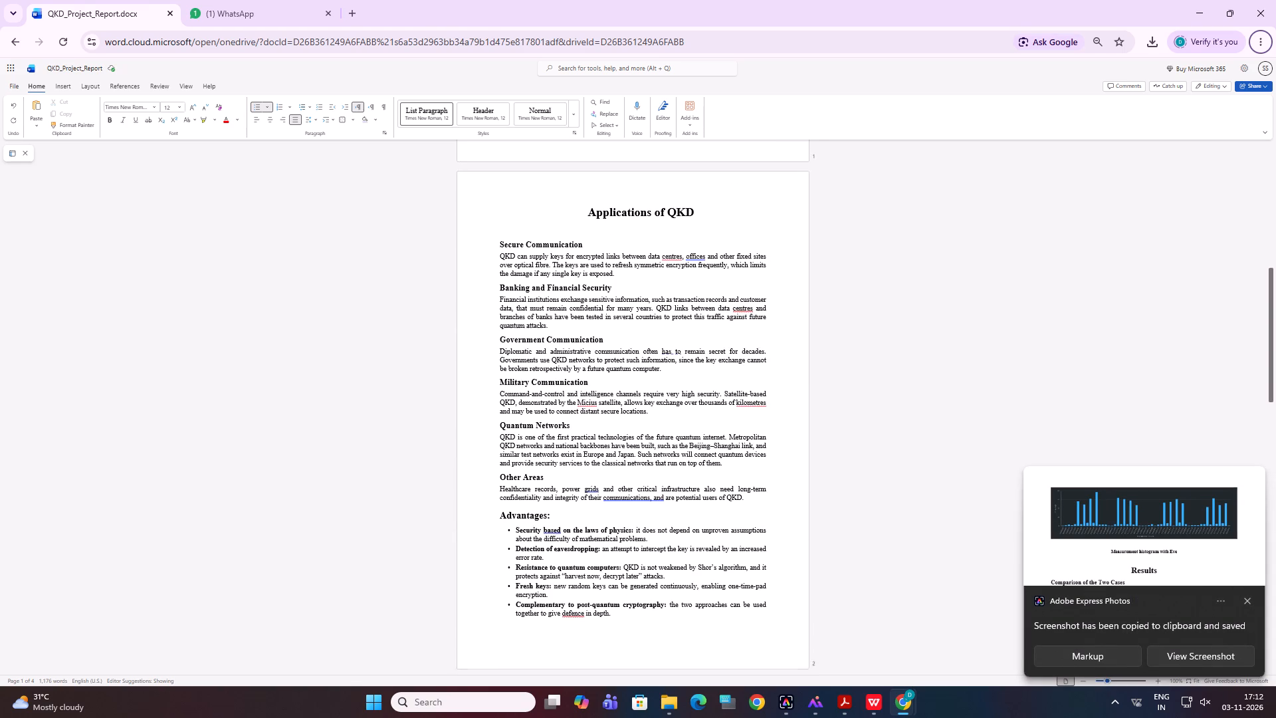
{"action": "scroll", "coordinate": [801, 517], "scroll_direction": "up", "scroll_amount": 1}
{"action": "scroll", "coordinate": [800, 517], "scroll_direction": "down", "scroll_amount": 1}
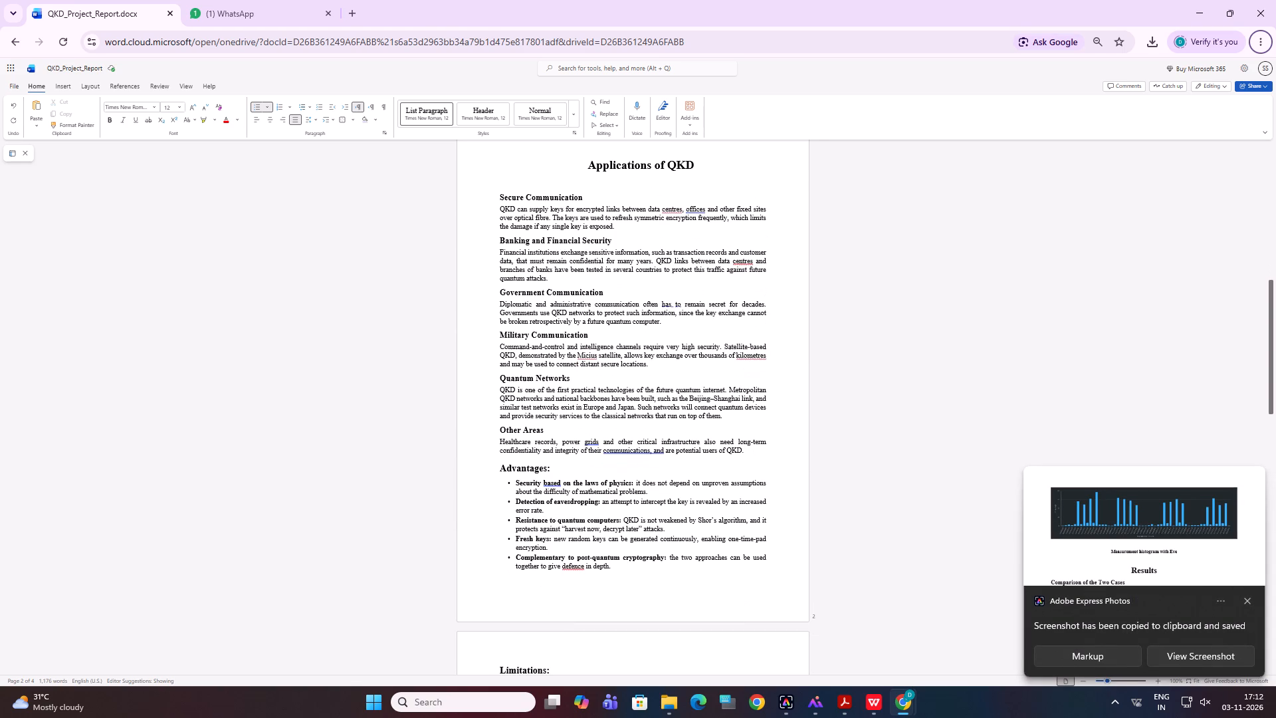
{"action": "scroll", "coordinate": [800, 517], "scroll_direction": "up", "scroll_amount": 1}
{"action": "left_click_drag", "start_coordinate": [1269, 364], "coordinate": [1273, 375]}
{"action": "key", "text": "Print"}
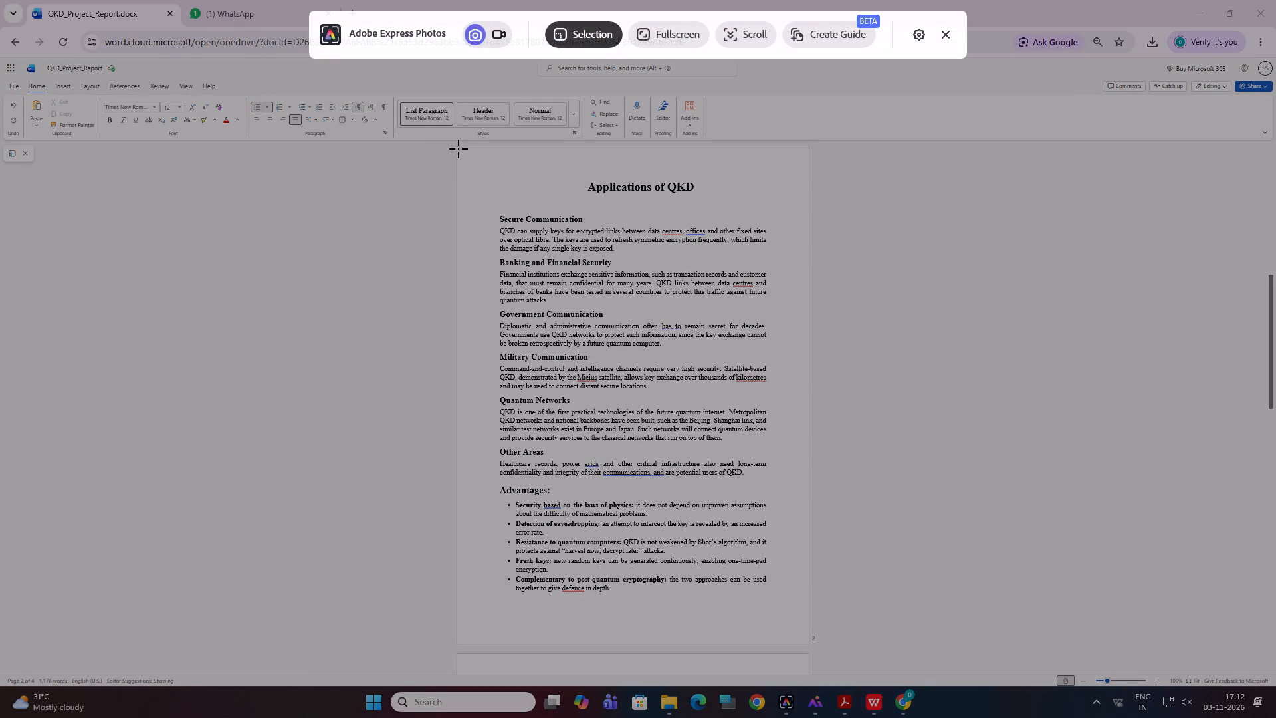
{"action": "left_click_drag", "start_coordinate": [459, 149], "coordinate": [811, 636]}
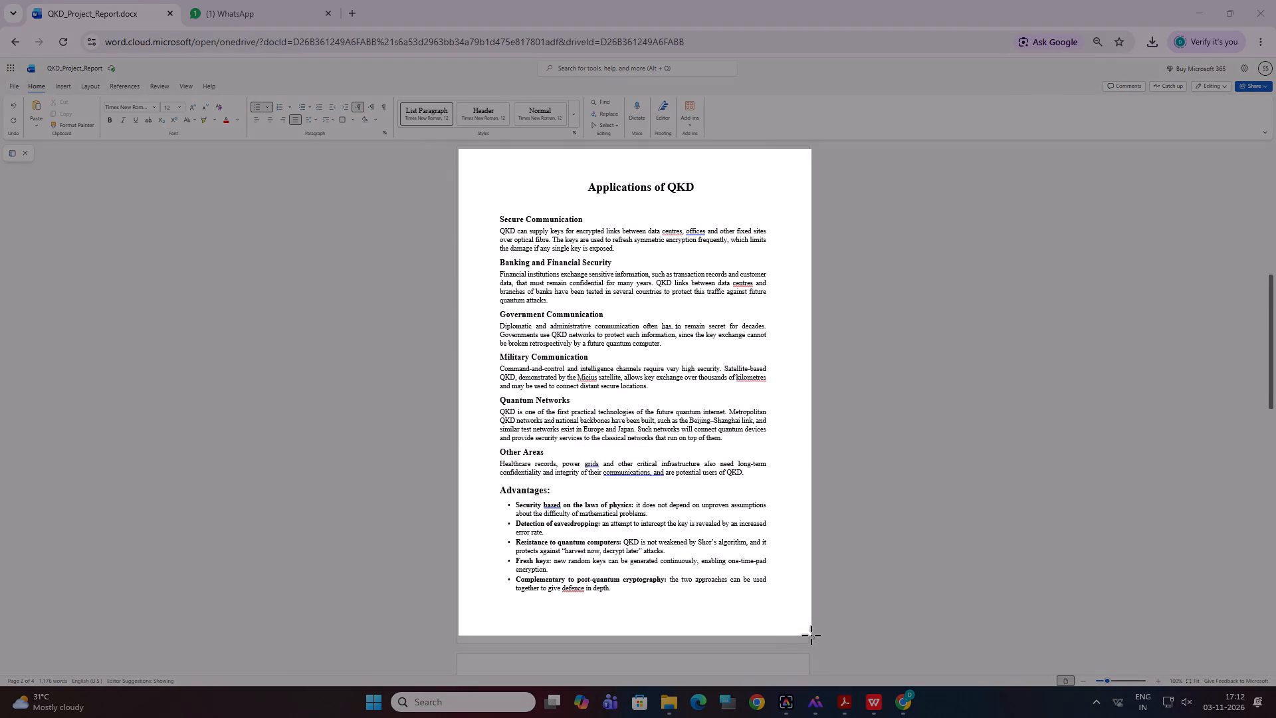
{"action": "left_click_drag", "start_coordinate": [811, 636], "coordinate": [807, 641]}
Capture the whole third page, with the Limitations bullets and the 'Limitations of the Simulation' section, as a selection screenshot.
{"action": "scroll", "coordinate": [823, 590], "scroll_direction": "down", "scroll_amount": 3}
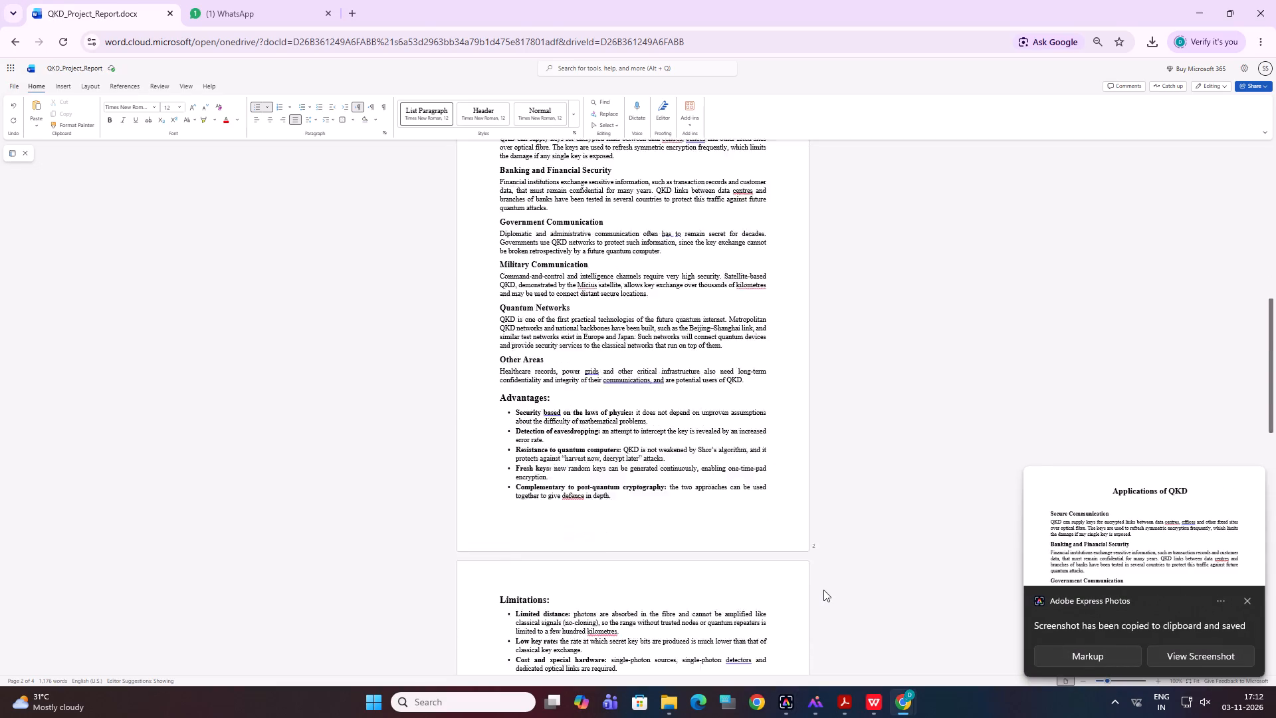
{"action": "scroll", "coordinate": [823, 590], "scroll_direction": "down", "scroll_amount": 5}
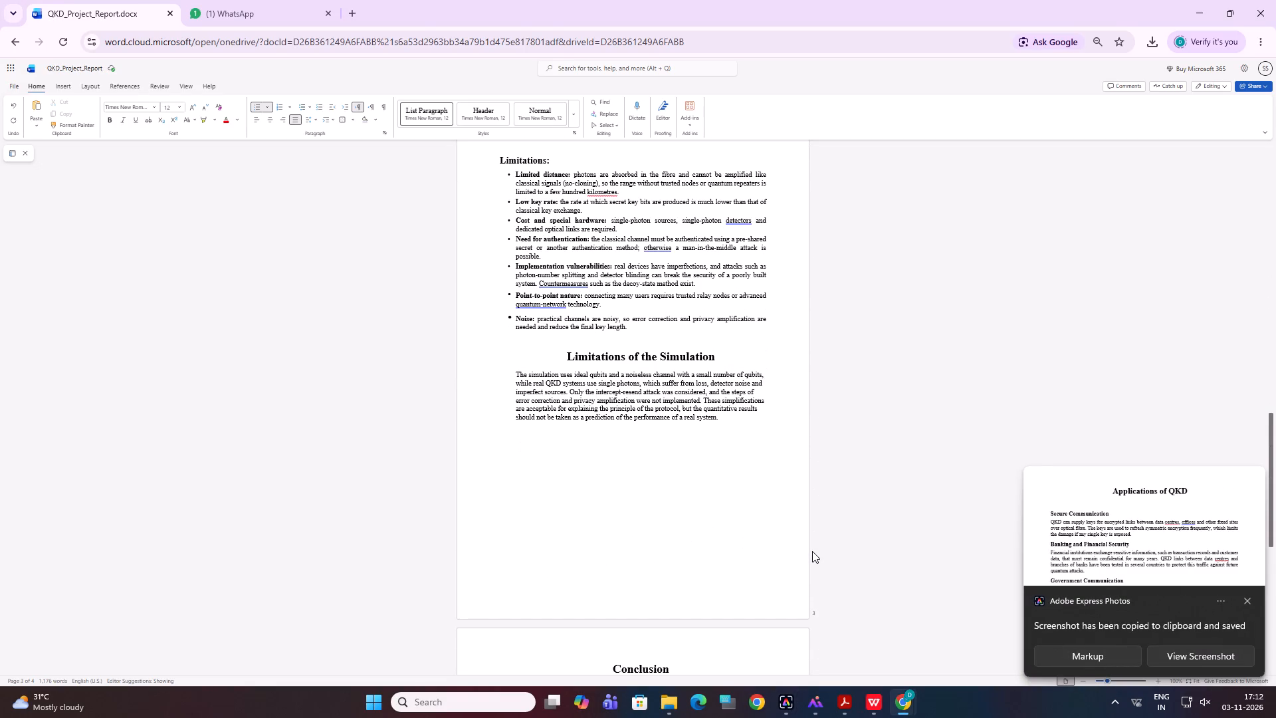
{"action": "scroll", "coordinate": [812, 551], "scroll_direction": "up", "scroll_amount": 1}
{"action": "scroll", "coordinate": [812, 551], "scroll_direction": "down", "scroll_amount": 1}
{"action": "left_click_drag", "start_coordinate": [1275, 432], "coordinate": [1273, 424]}
{"action": "key", "text": "Print"}
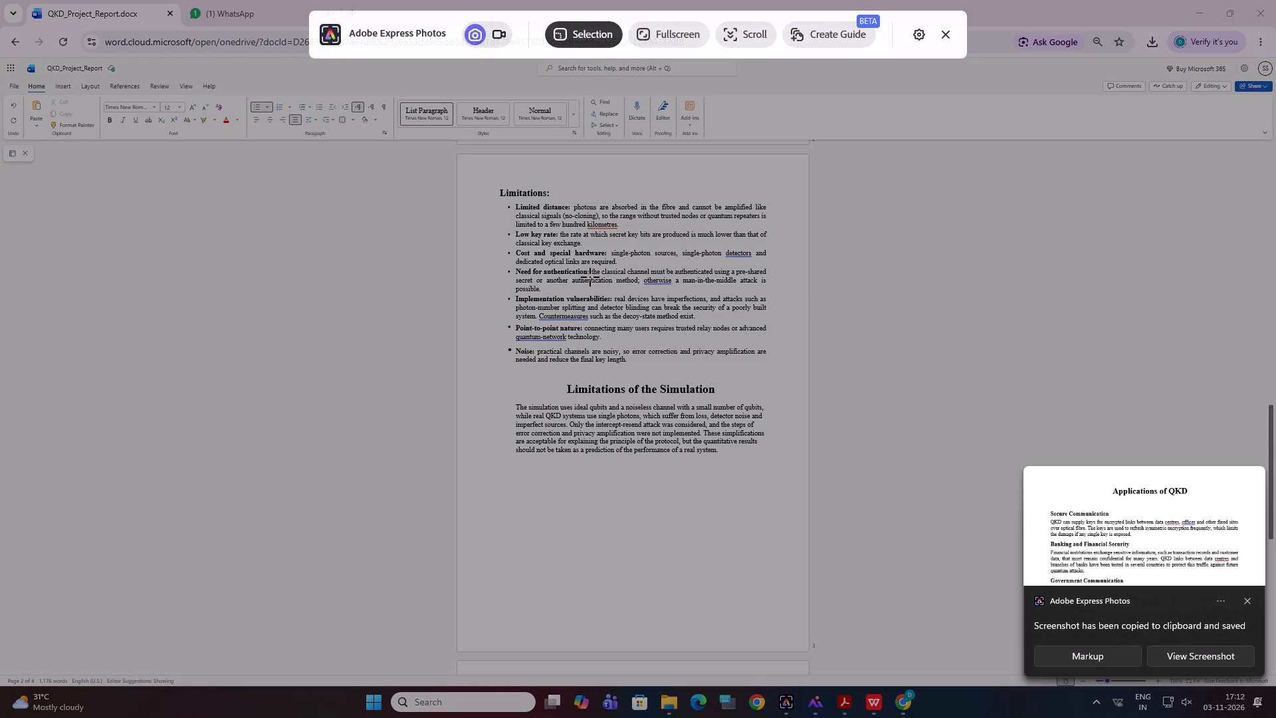
{"action": "left_click_drag", "start_coordinate": [461, 156], "coordinate": [592, 319]}
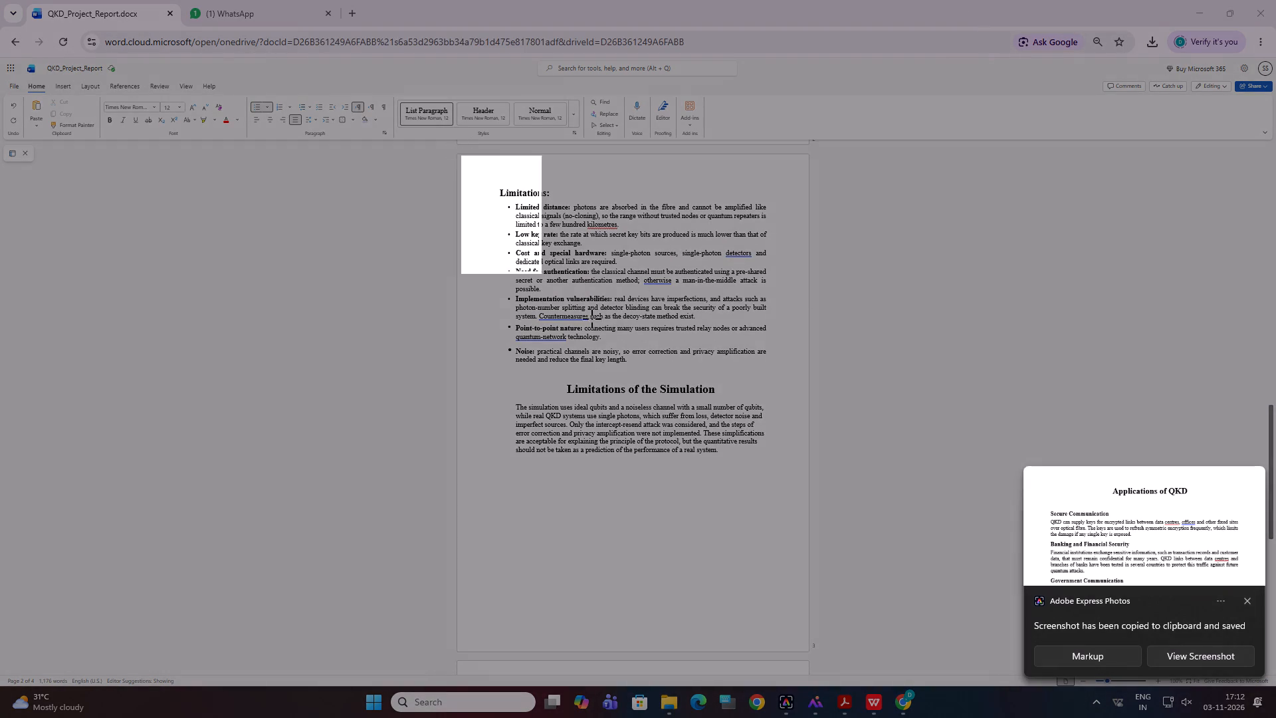
{"action": "left_click_drag", "start_coordinate": [592, 319], "coordinate": [802, 651]}
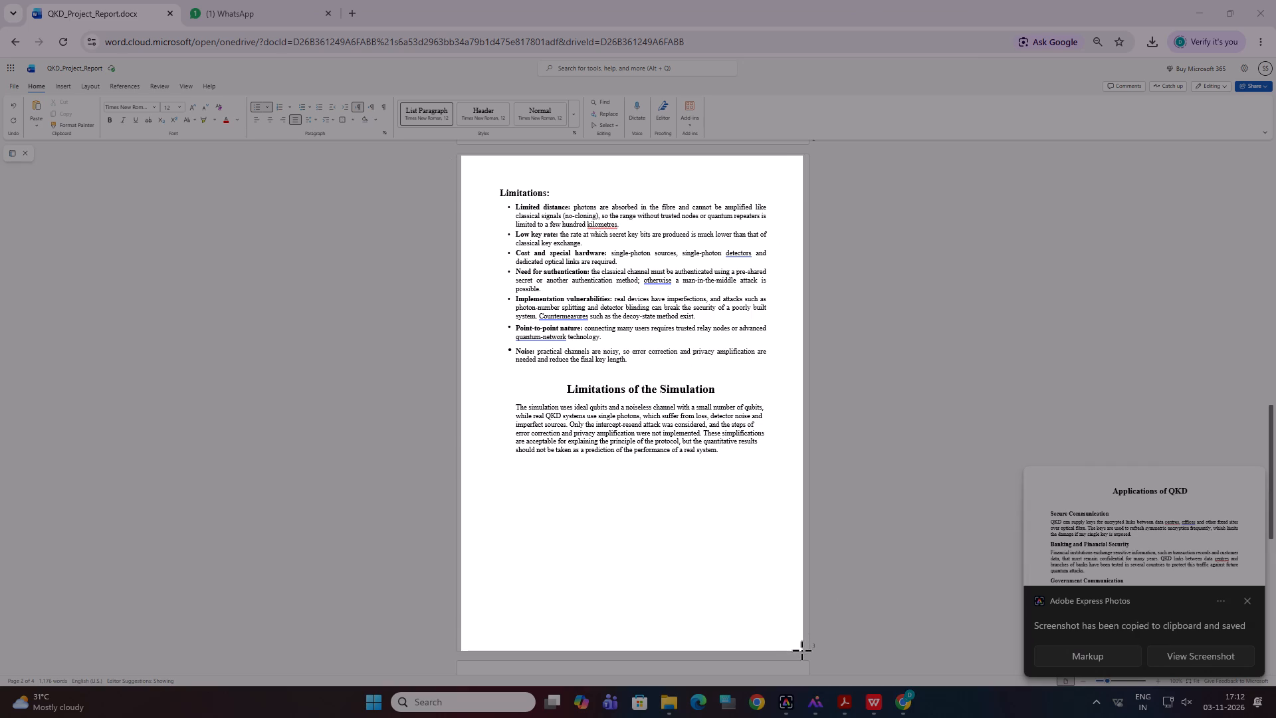
Complete the selection screenshot of the whole third page, with the Limitations bullets and the 'Limitations of the Simulation' section.
{"action": "left_click_drag", "start_coordinate": [802, 651], "coordinate": [808, 649]}
Capture the whole fourth page, from the 'Conclusion' heading to the last References entry, as an Adobe Express Photos selection screenshot.
{"action": "scroll", "coordinate": [827, 584], "scroll_direction": "down", "scroll_amount": 5}
{"action": "scroll", "coordinate": [828, 520], "scroll_direction": "down", "scroll_amount": 2}
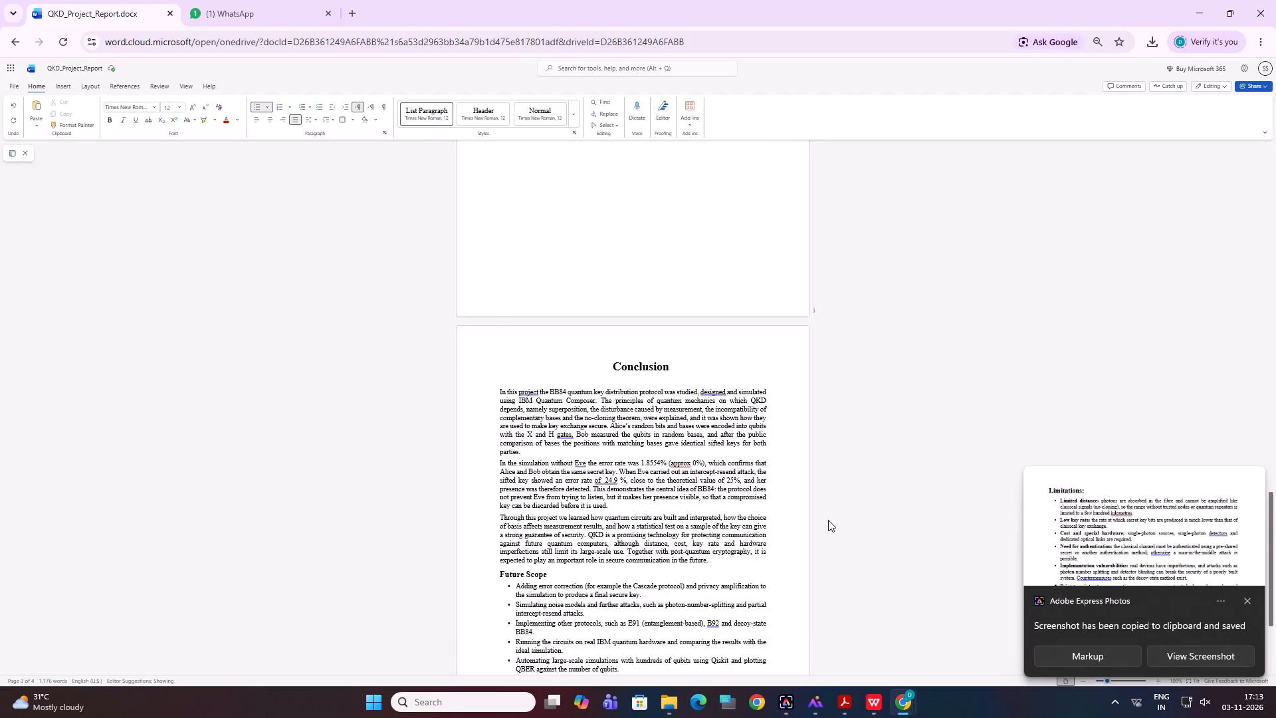
{"action": "scroll", "coordinate": [828, 520], "scroll_direction": "down", "scroll_amount": 3}
{"action": "key", "text": "Print"}
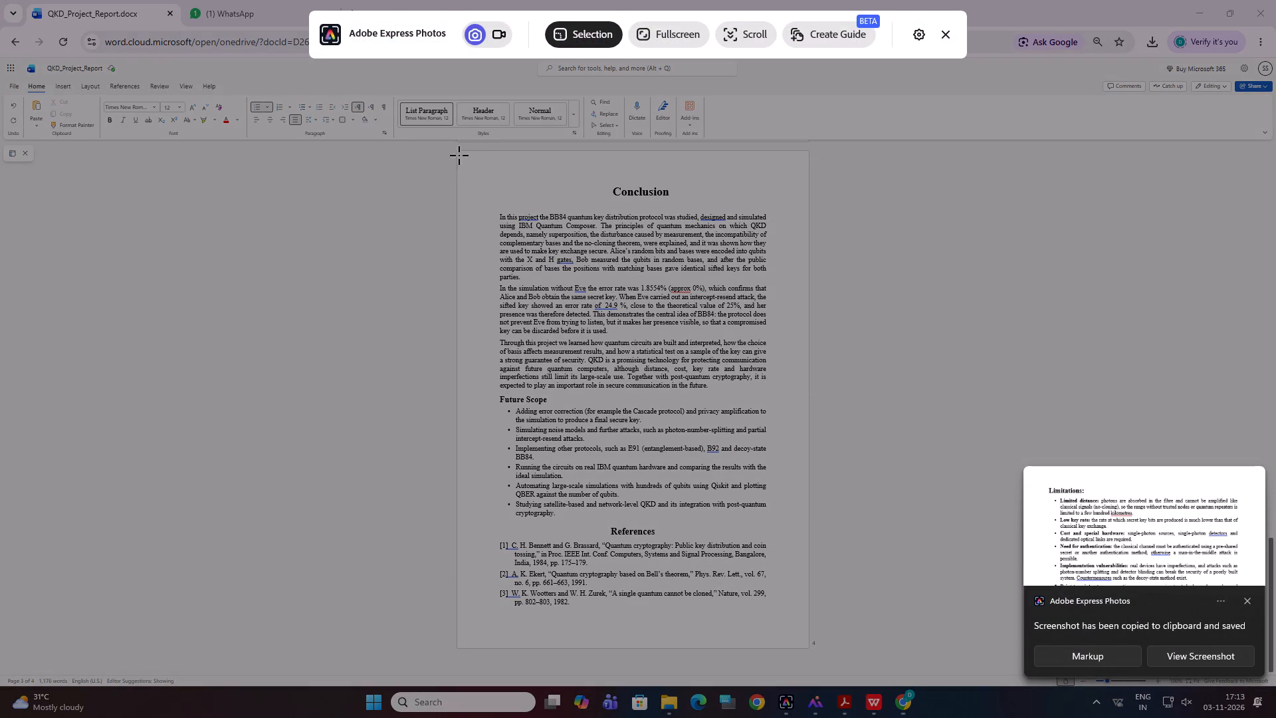
{"action": "left_click_drag", "start_coordinate": [459, 156], "coordinate": [810, 647]}
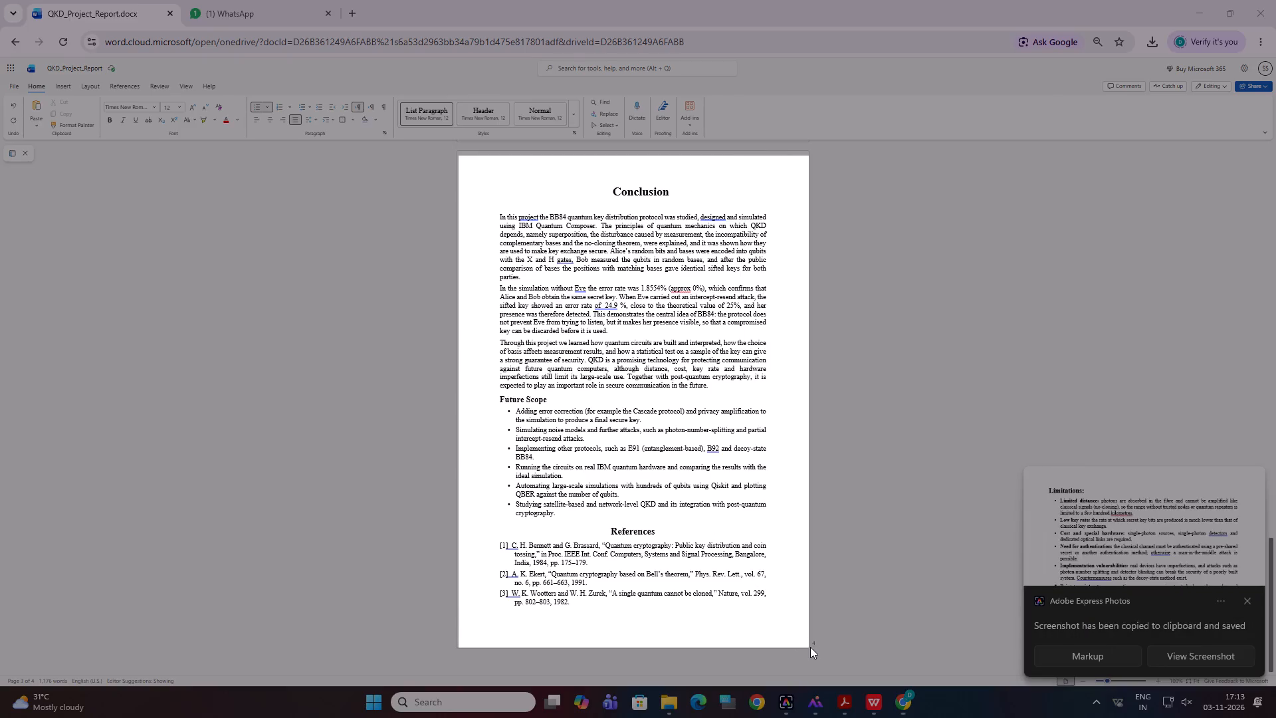
{"action": "left_click_drag", "start_coordinate": [810, 647], "coordinate": [809, 647]}
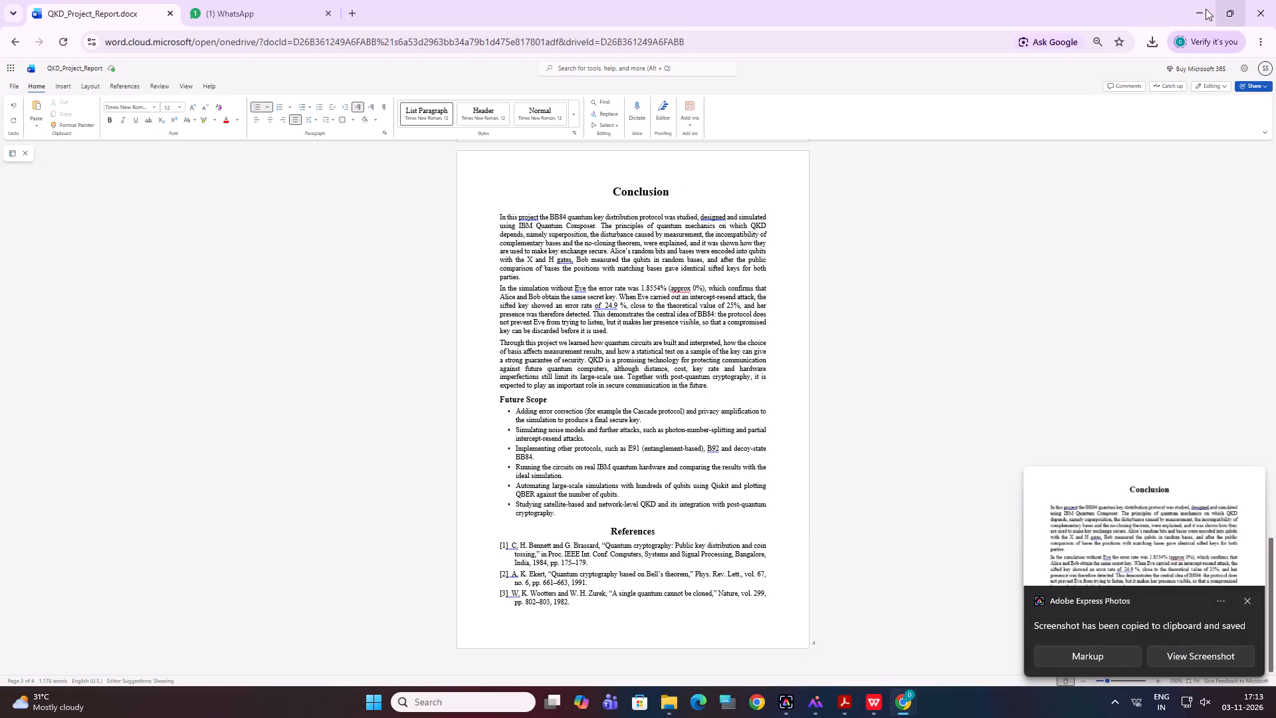
Sign out of the Microsoft account used for the online QKD project report.
{"action": "left_click", "coordinate": [1266, 64]}
{"action": "left_click", "coordinate": [1263, 66]}
{"action": "left_click", "coordinate": [1263, 68]}
{"action": "left_click", "coordinate": [1176, 125]}
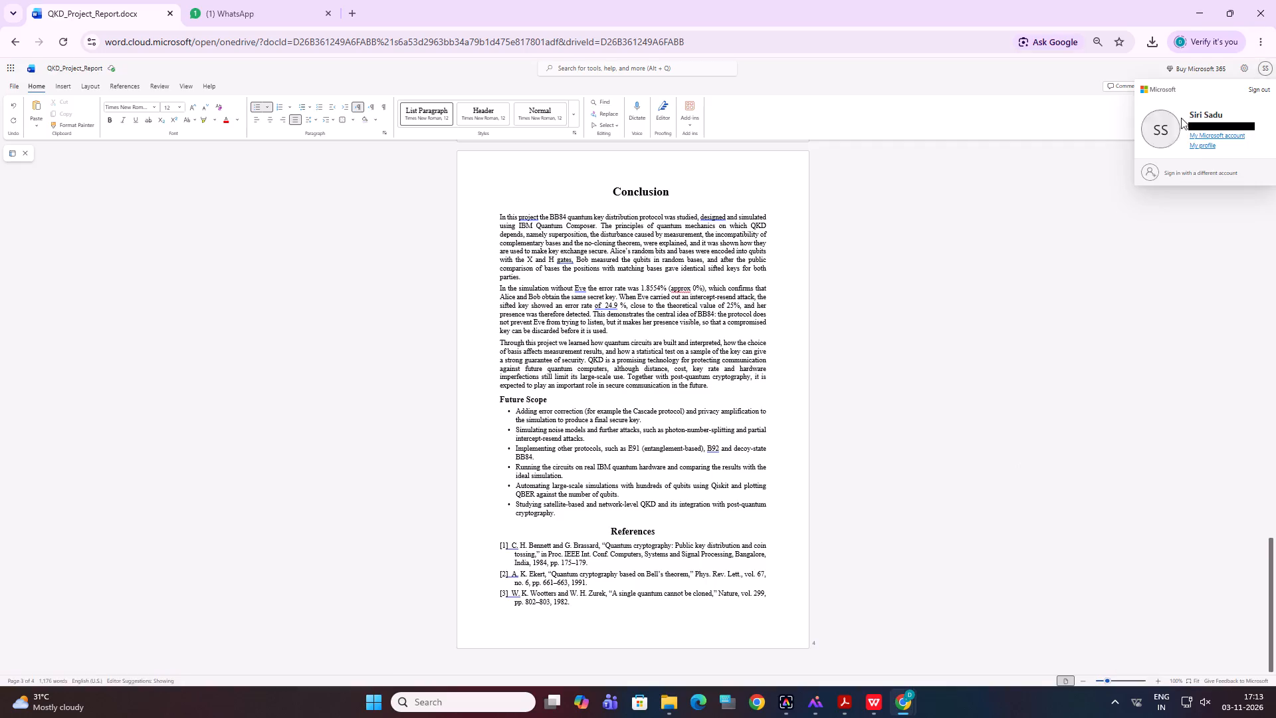
{"action": "left_click", "coordinate": [324, 11]}
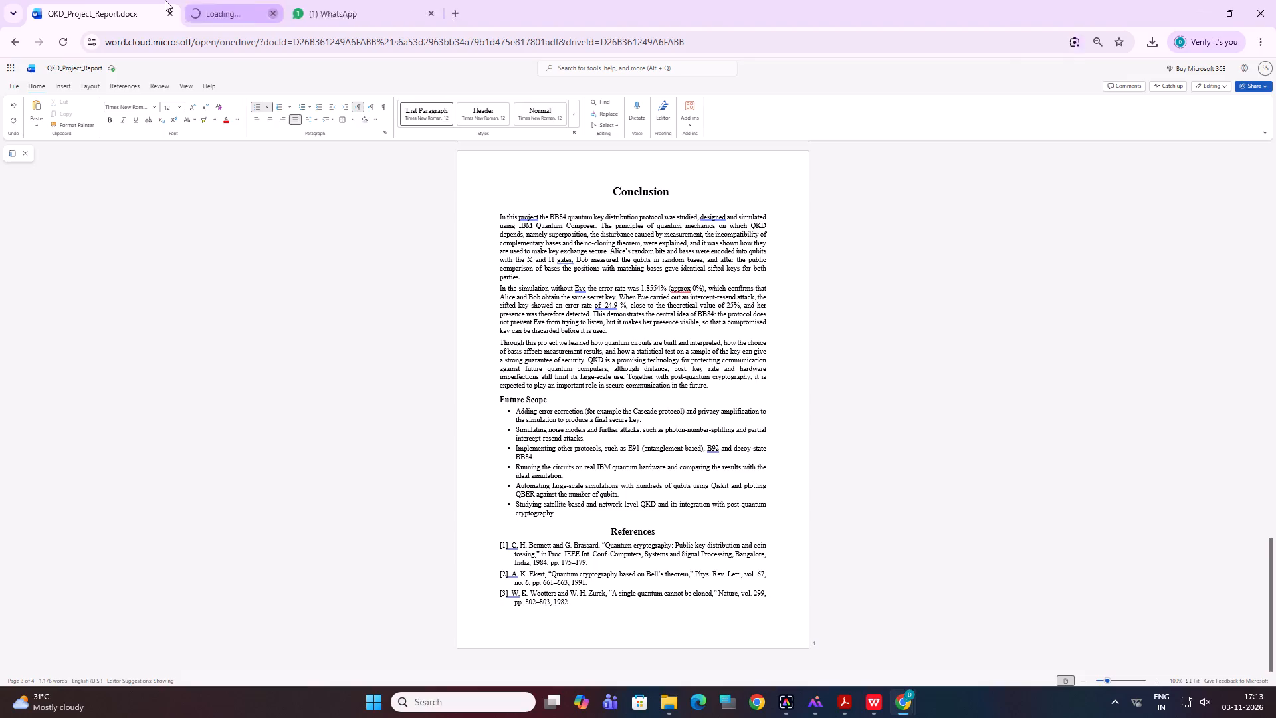
{"action": "left_click", "coordinate": [1275, 69]}
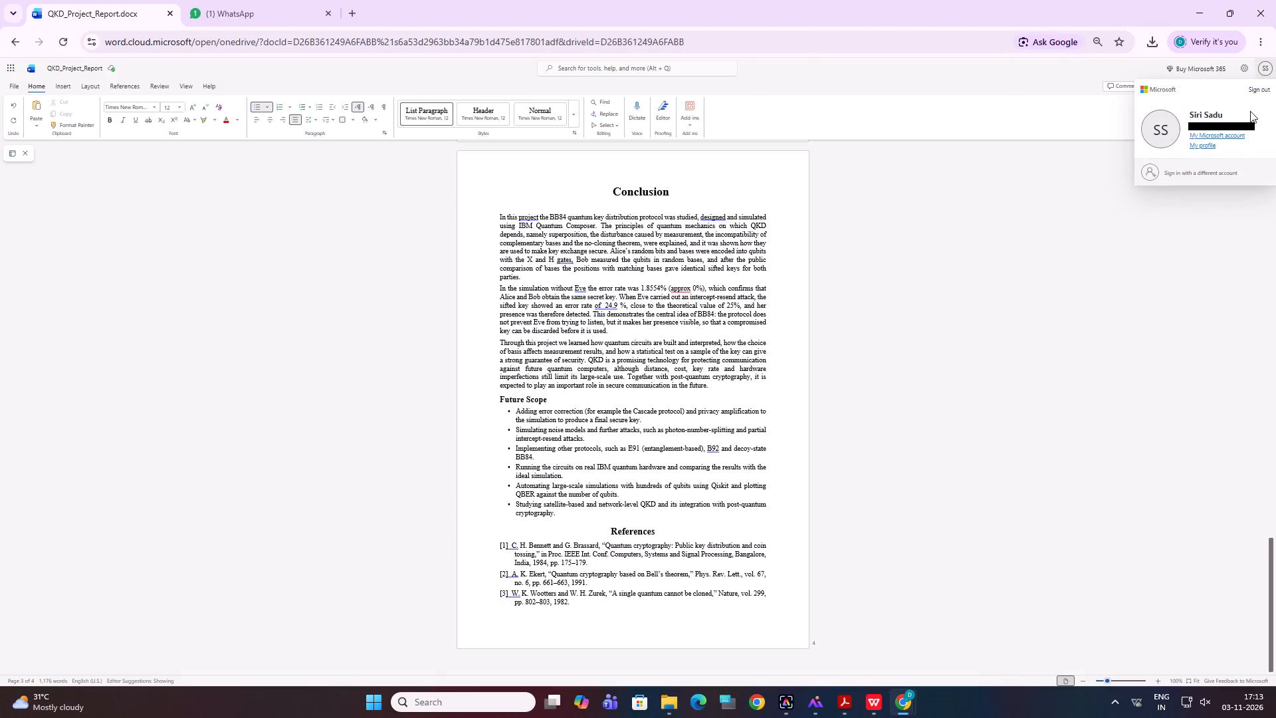
{"action": "left_click", "coordinate": [1265, 89]}
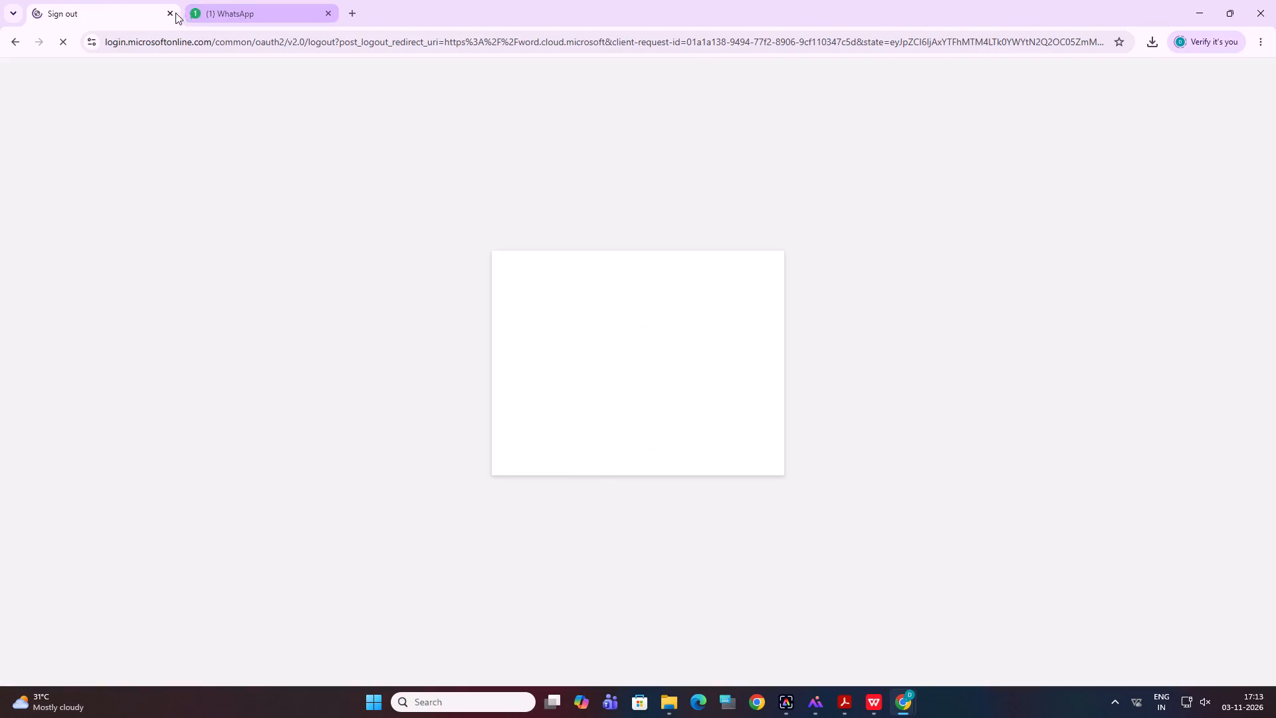